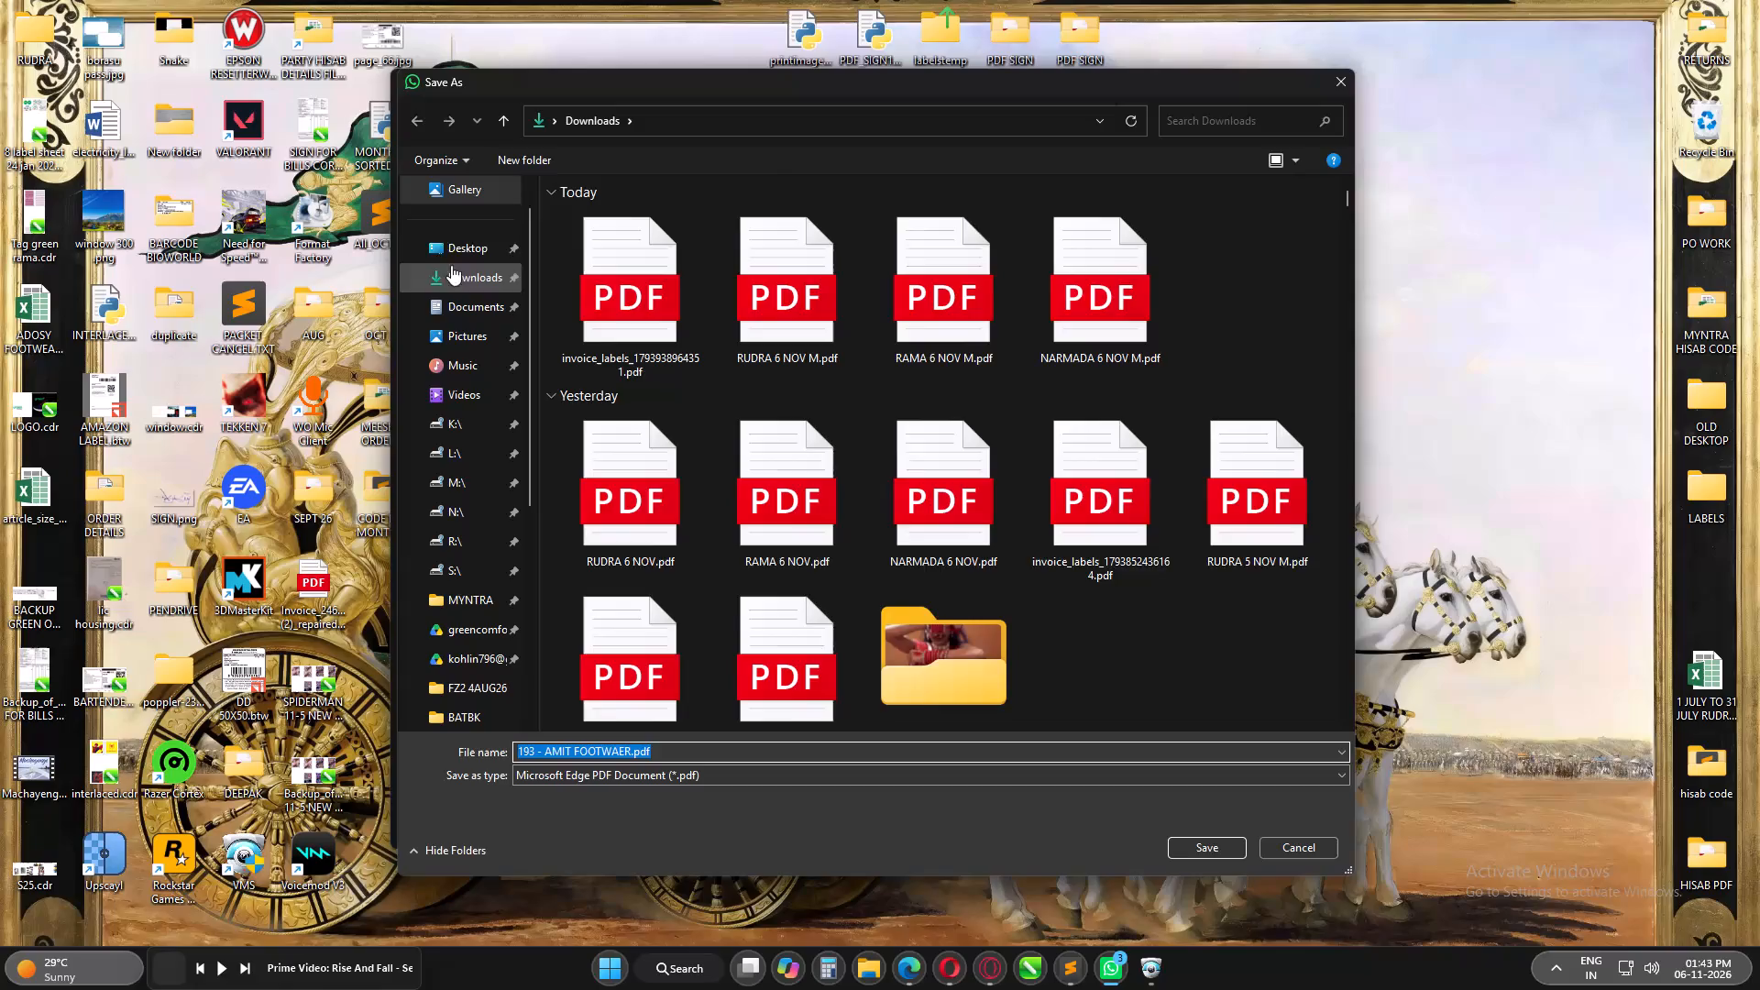
# Choose the PDF SIGN folder on the Desktop as the save location for 193 - AMIT FOOTWAER.pdf.
pyautogui.click(455, 248)
pyautogui.click(602, 599)
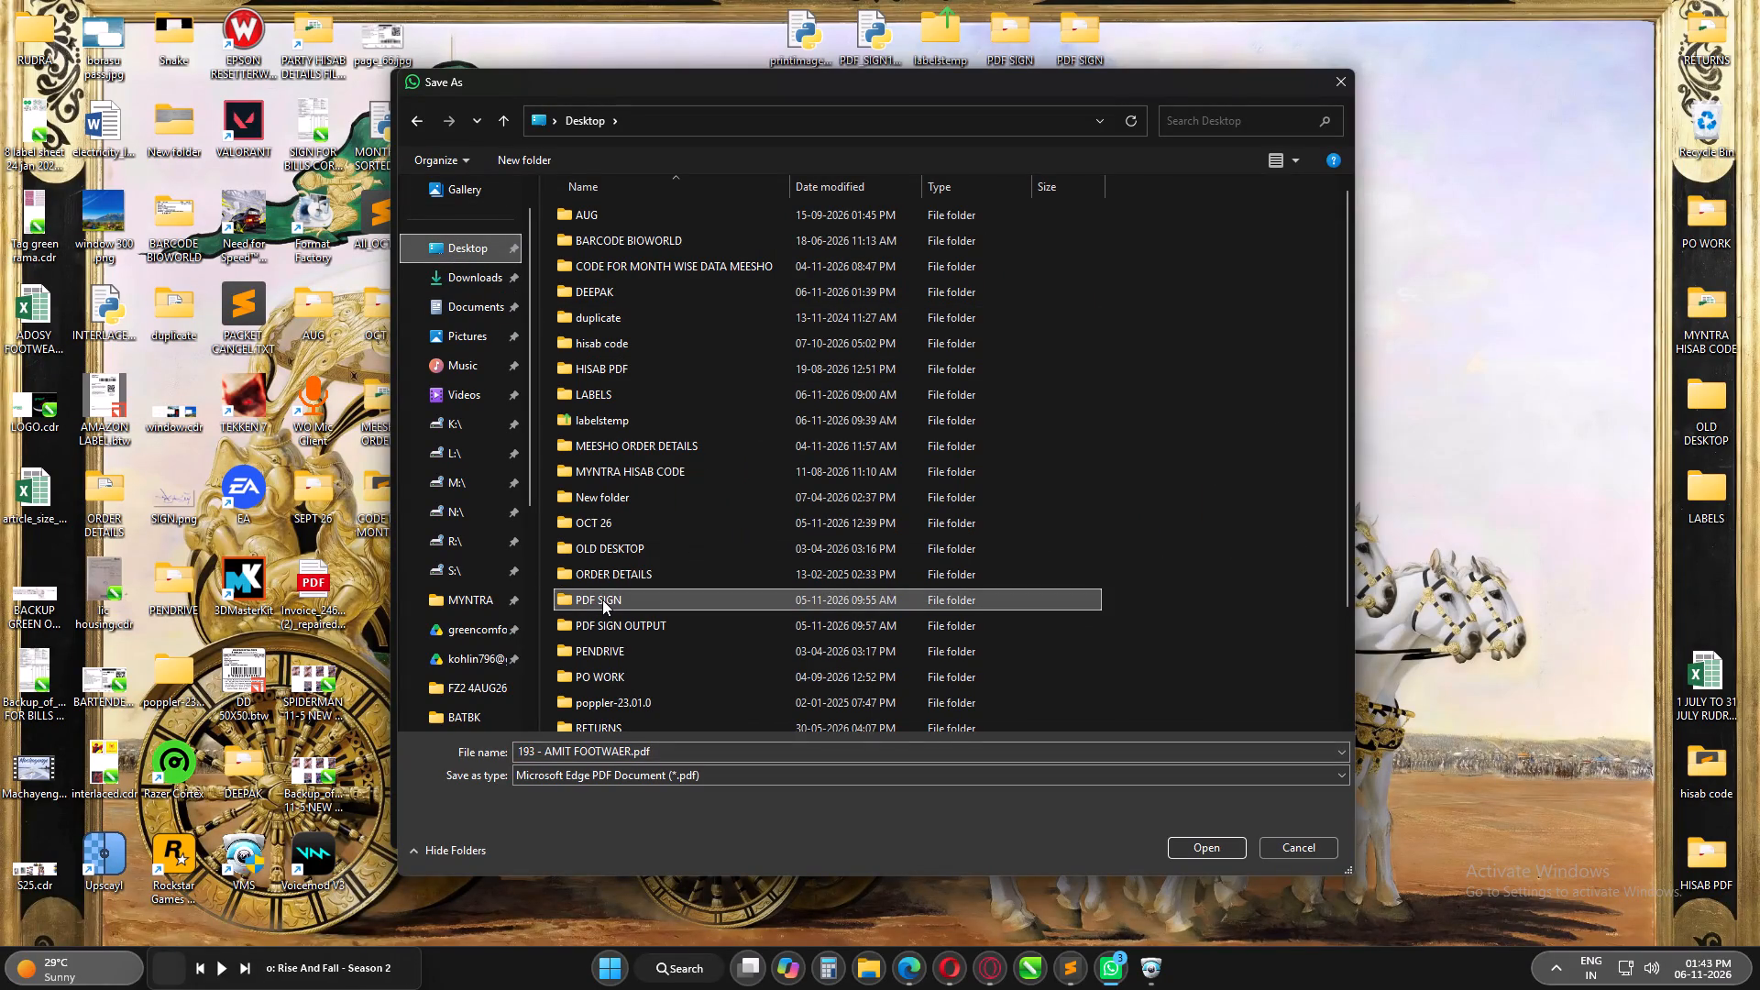
pyautogui.doubleClick(602, 599)
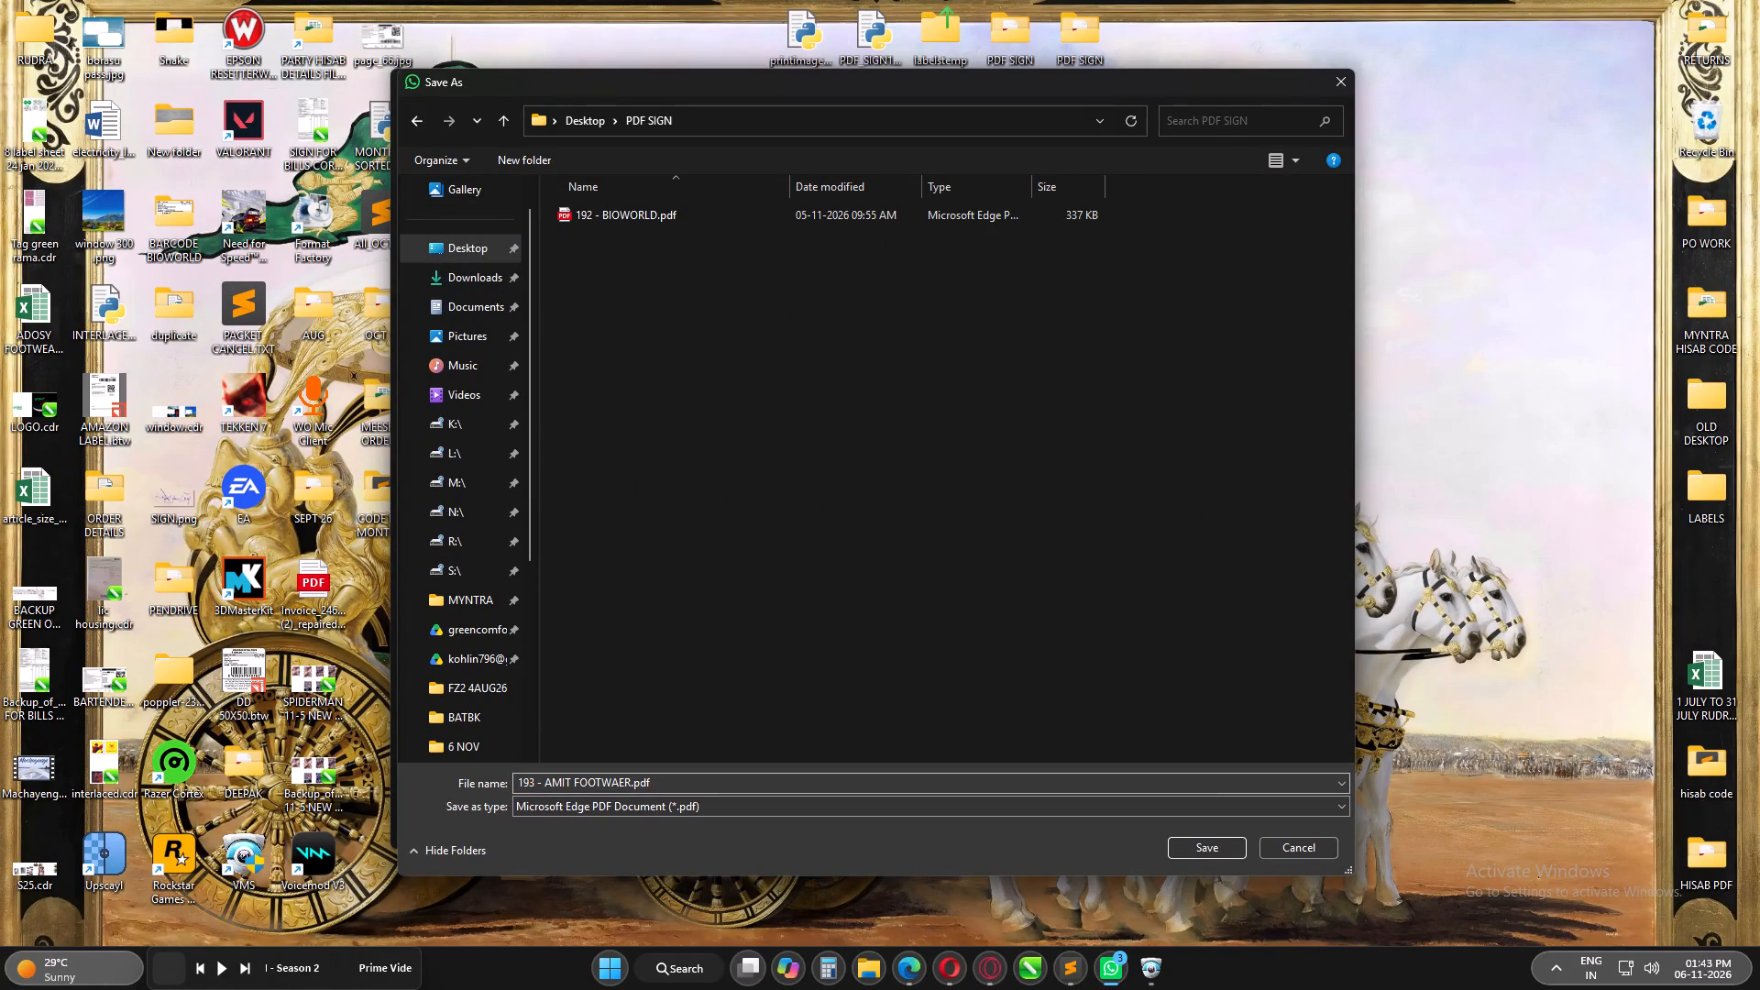
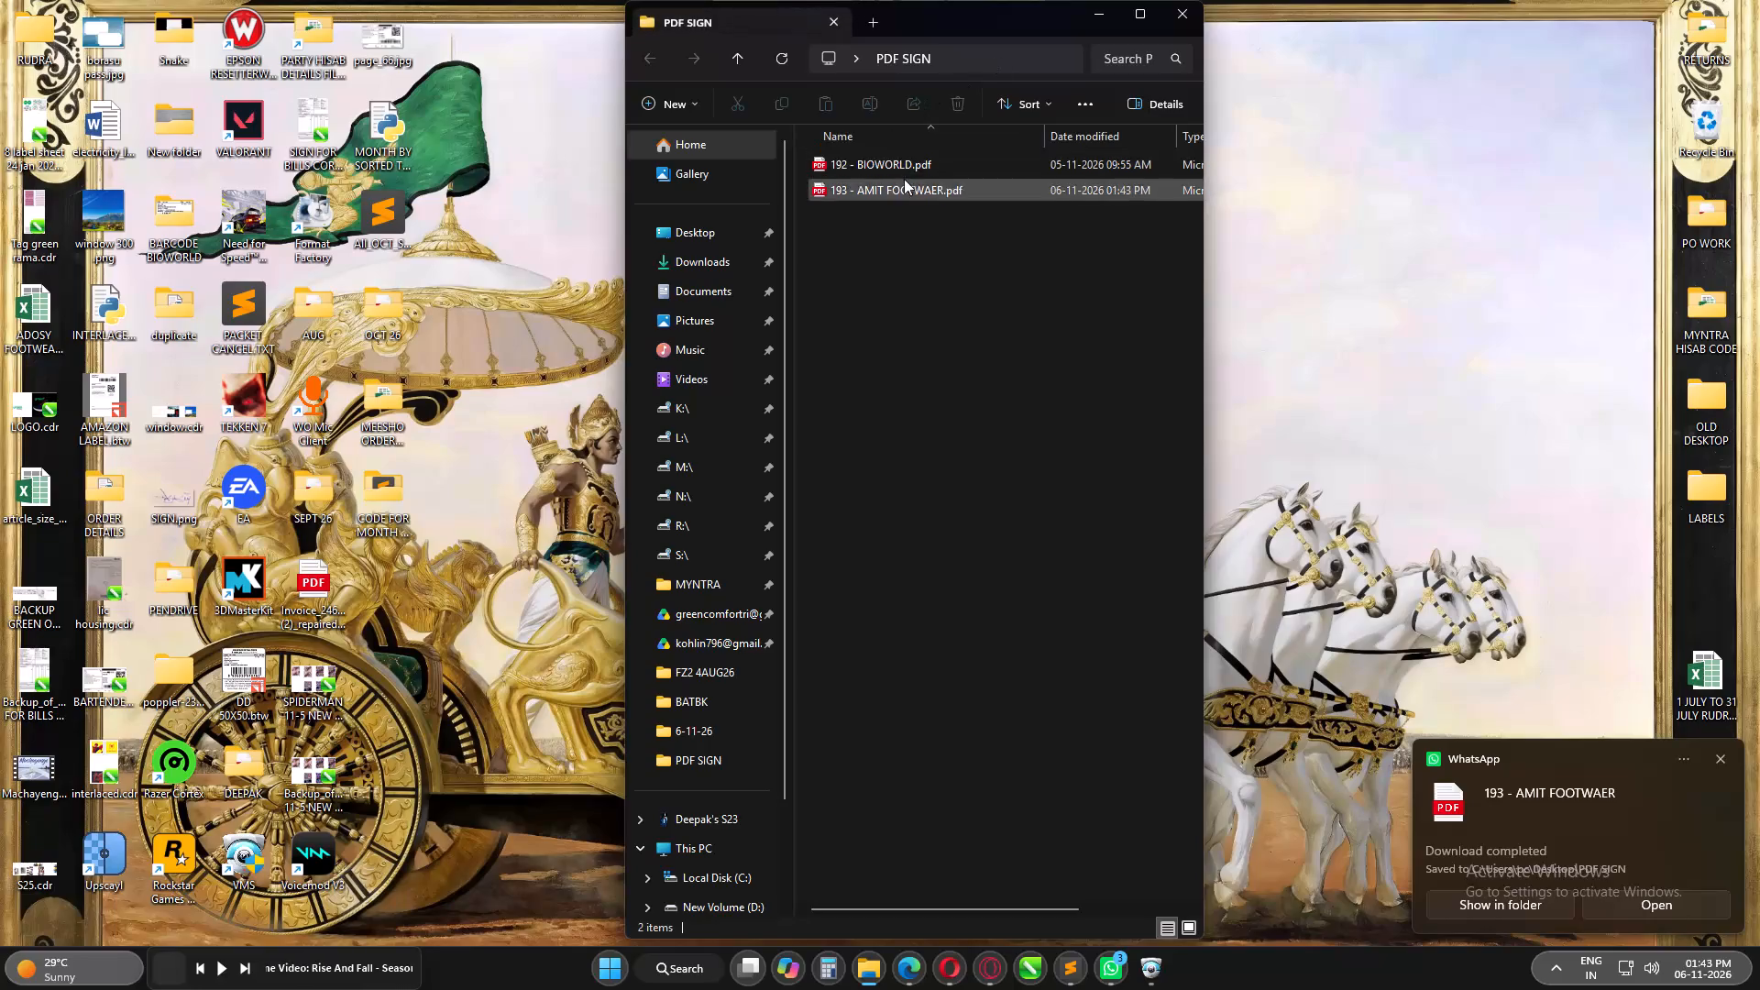
# Delete 192 - BIOWORLD.pdf from the PDF SIGN folder and close the folder window.
pyautogui.click(912, 168)
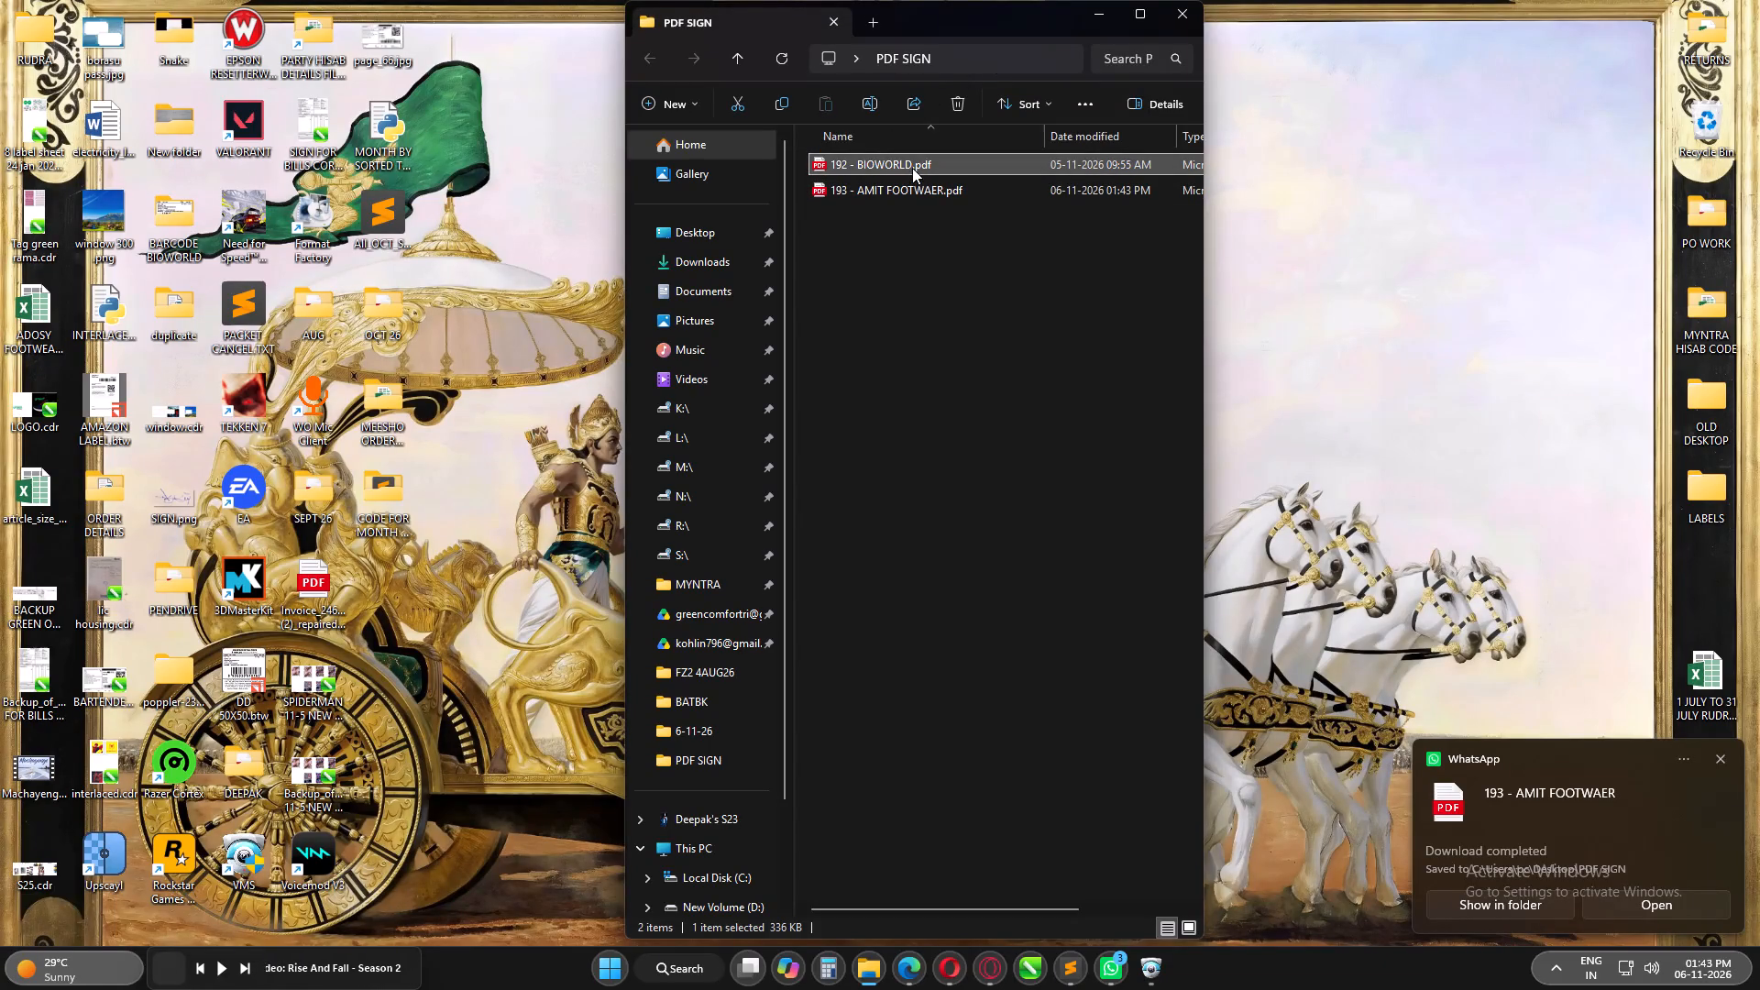
pyautogui.press('Delete')
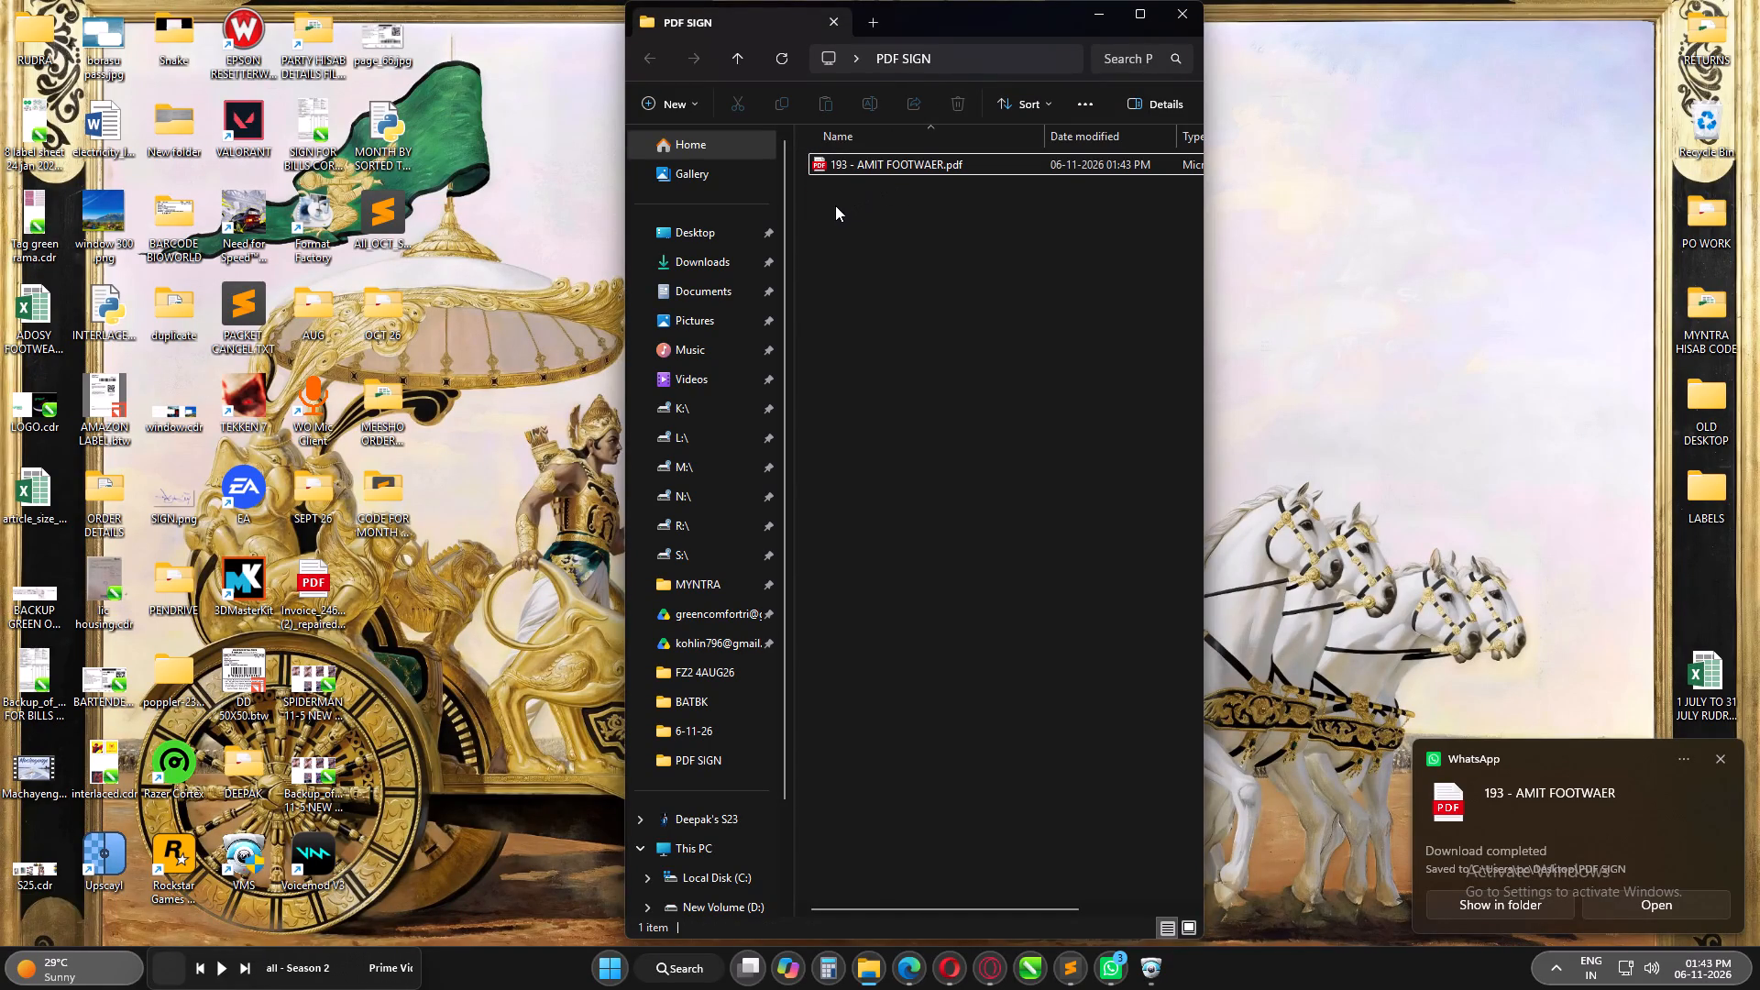
pyautogui.press('super+p')
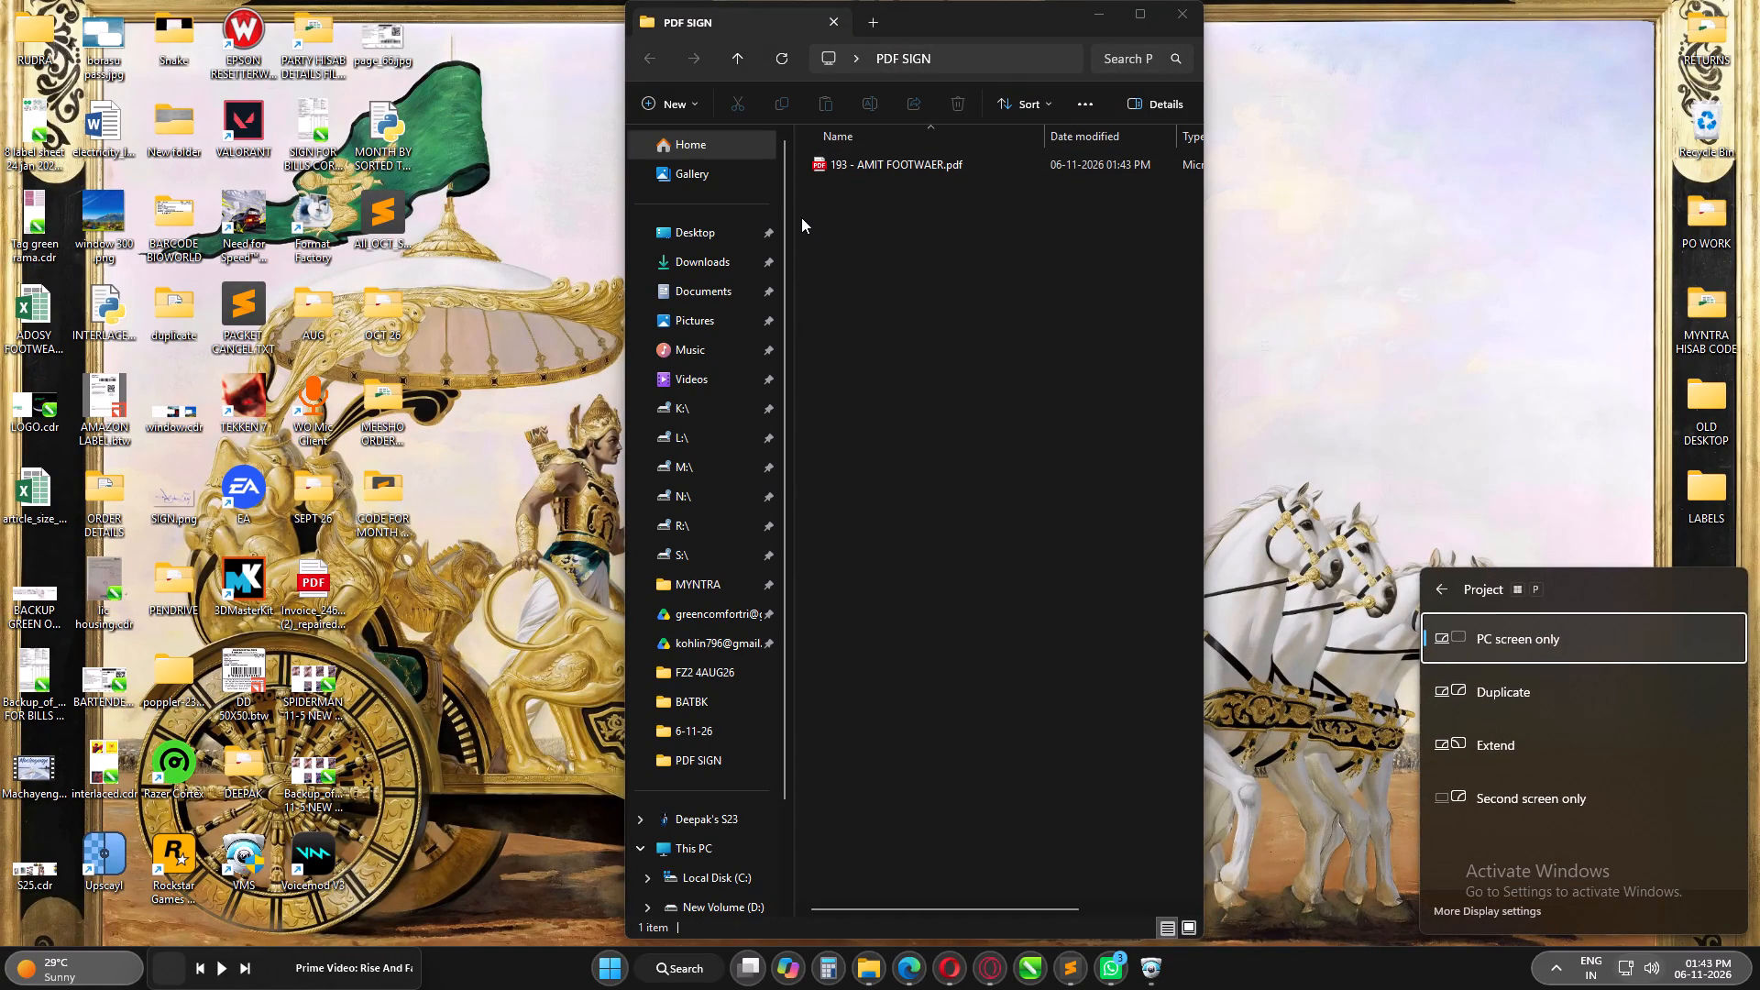
pyautogui.click(1181, 26)
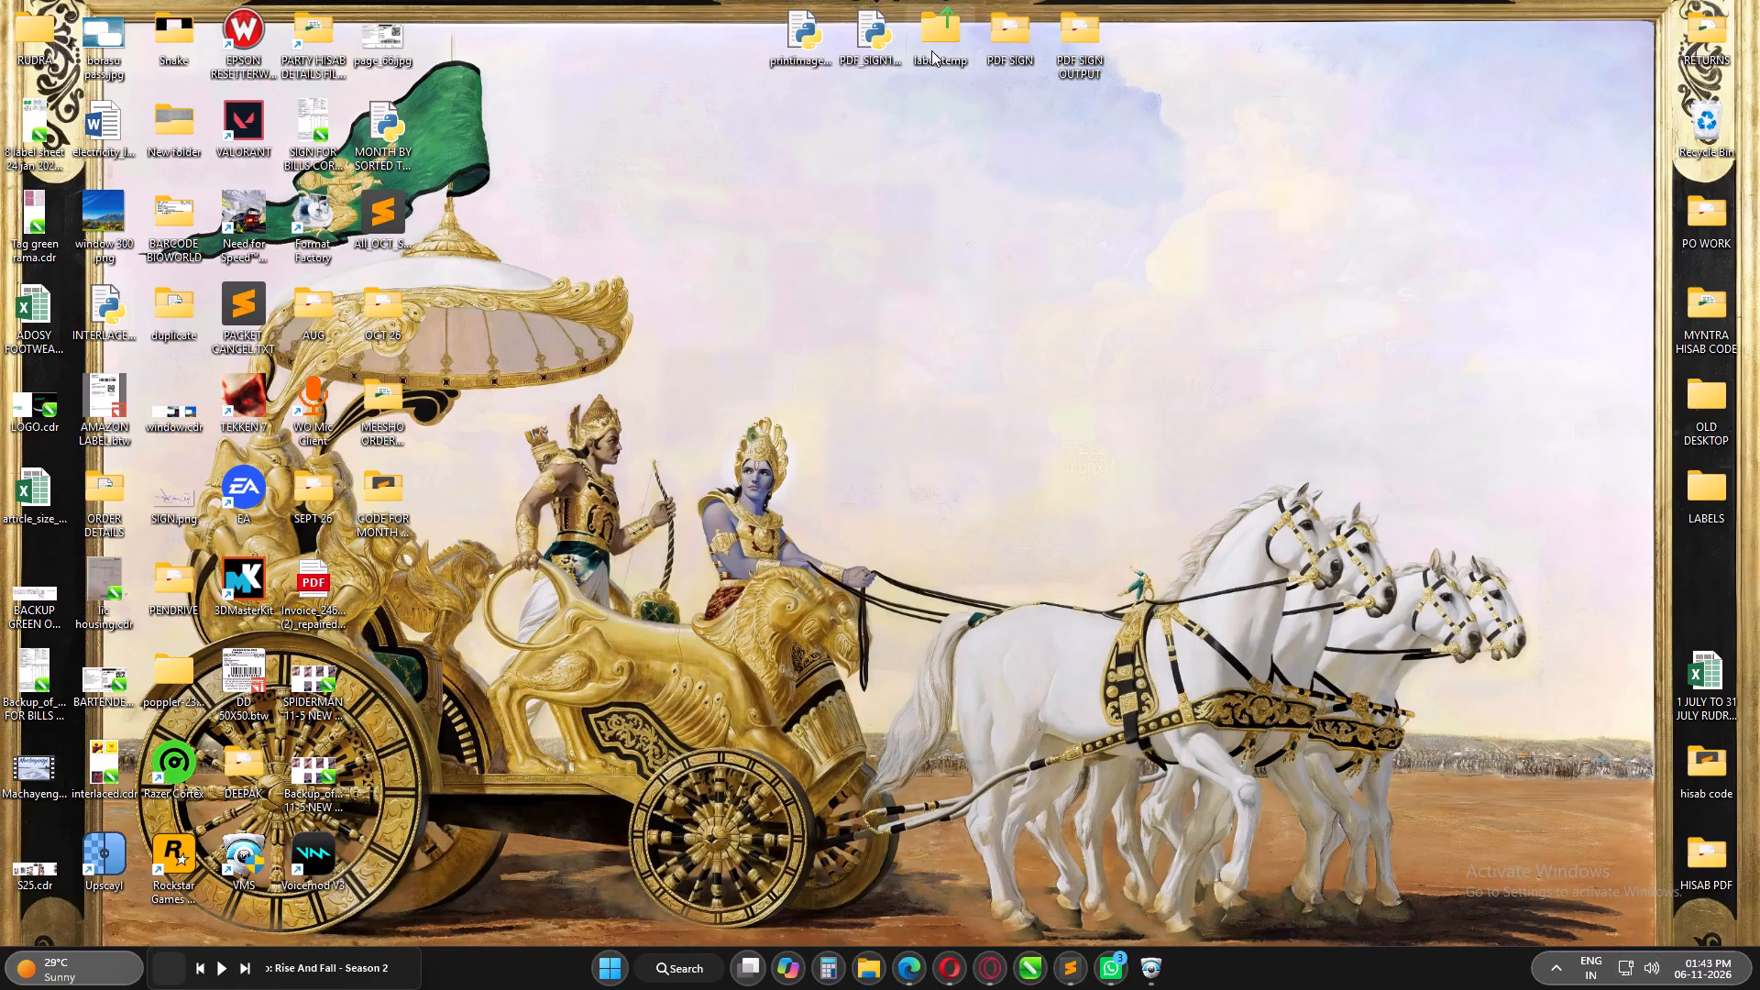
# Run the PDF_SIGN Python script from the desktop.
pyautogui.doubleClick(875, 45)
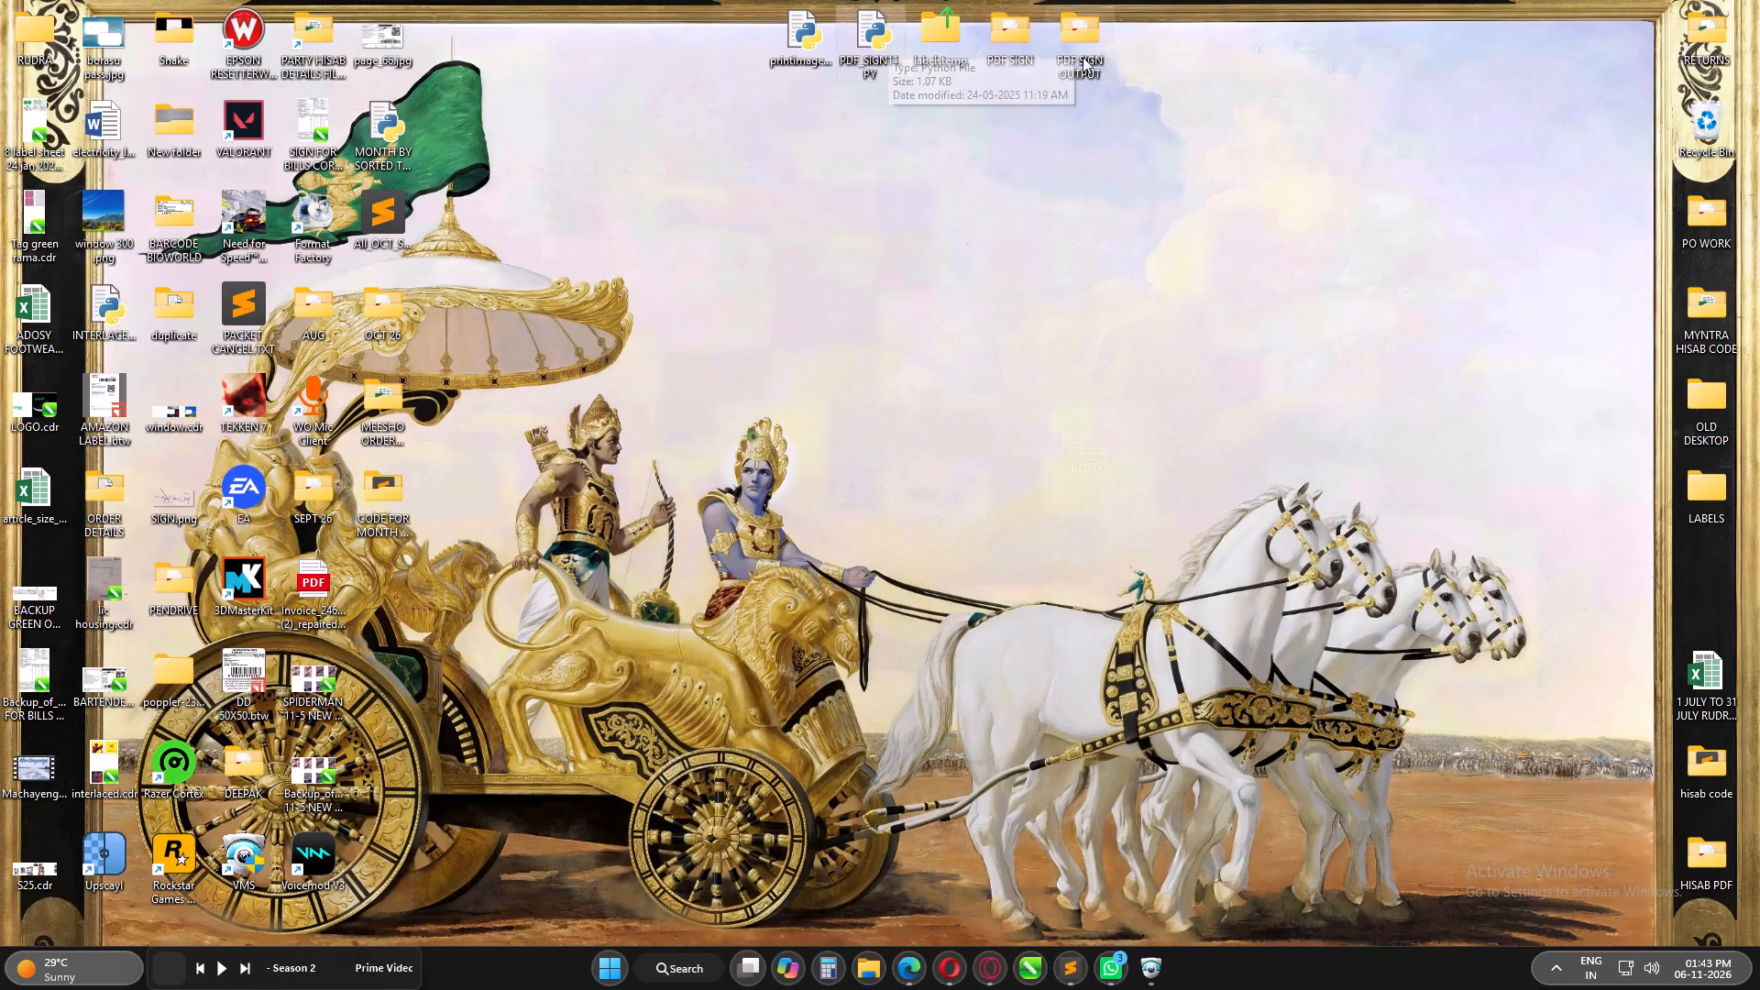
# Open 193 - AMIT FOOTWAER.pdf from the desktop's PDF SIGN OUTPUT folder, sorted by date modified with the newest first.
pyautogui.doubleClick(1089, 41)
pyautogui.click(1061, 137)
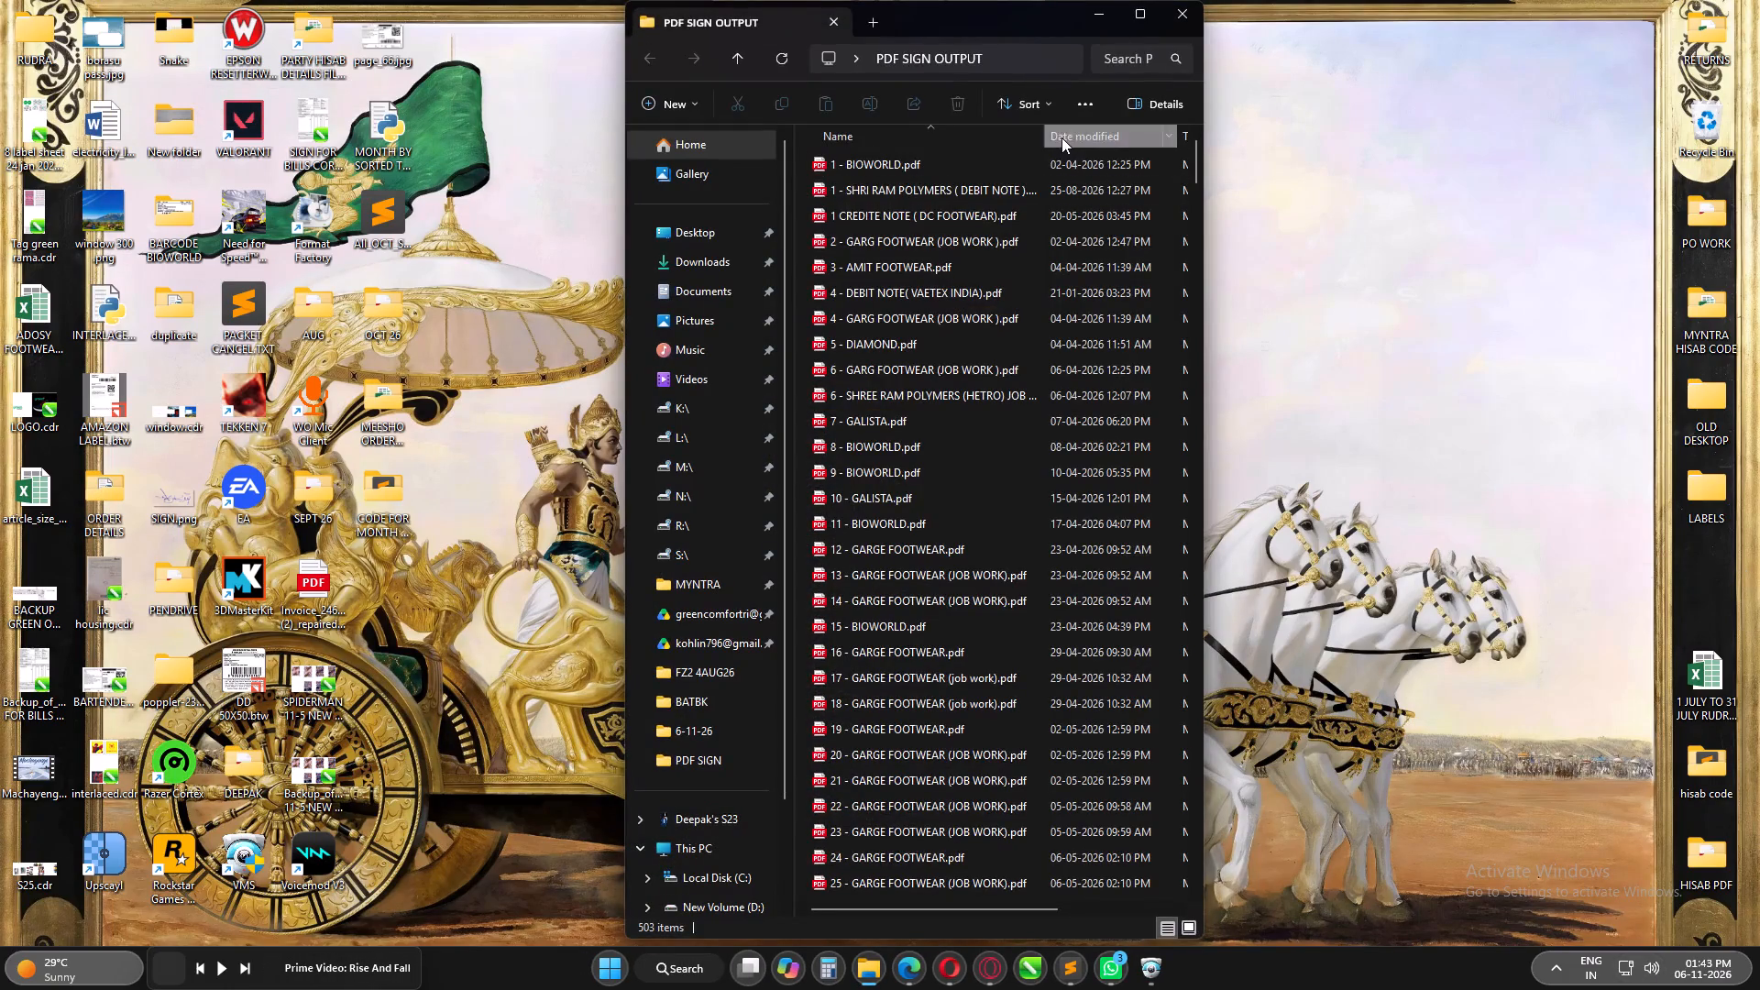
pyautogui.doubleClick(909, 163)
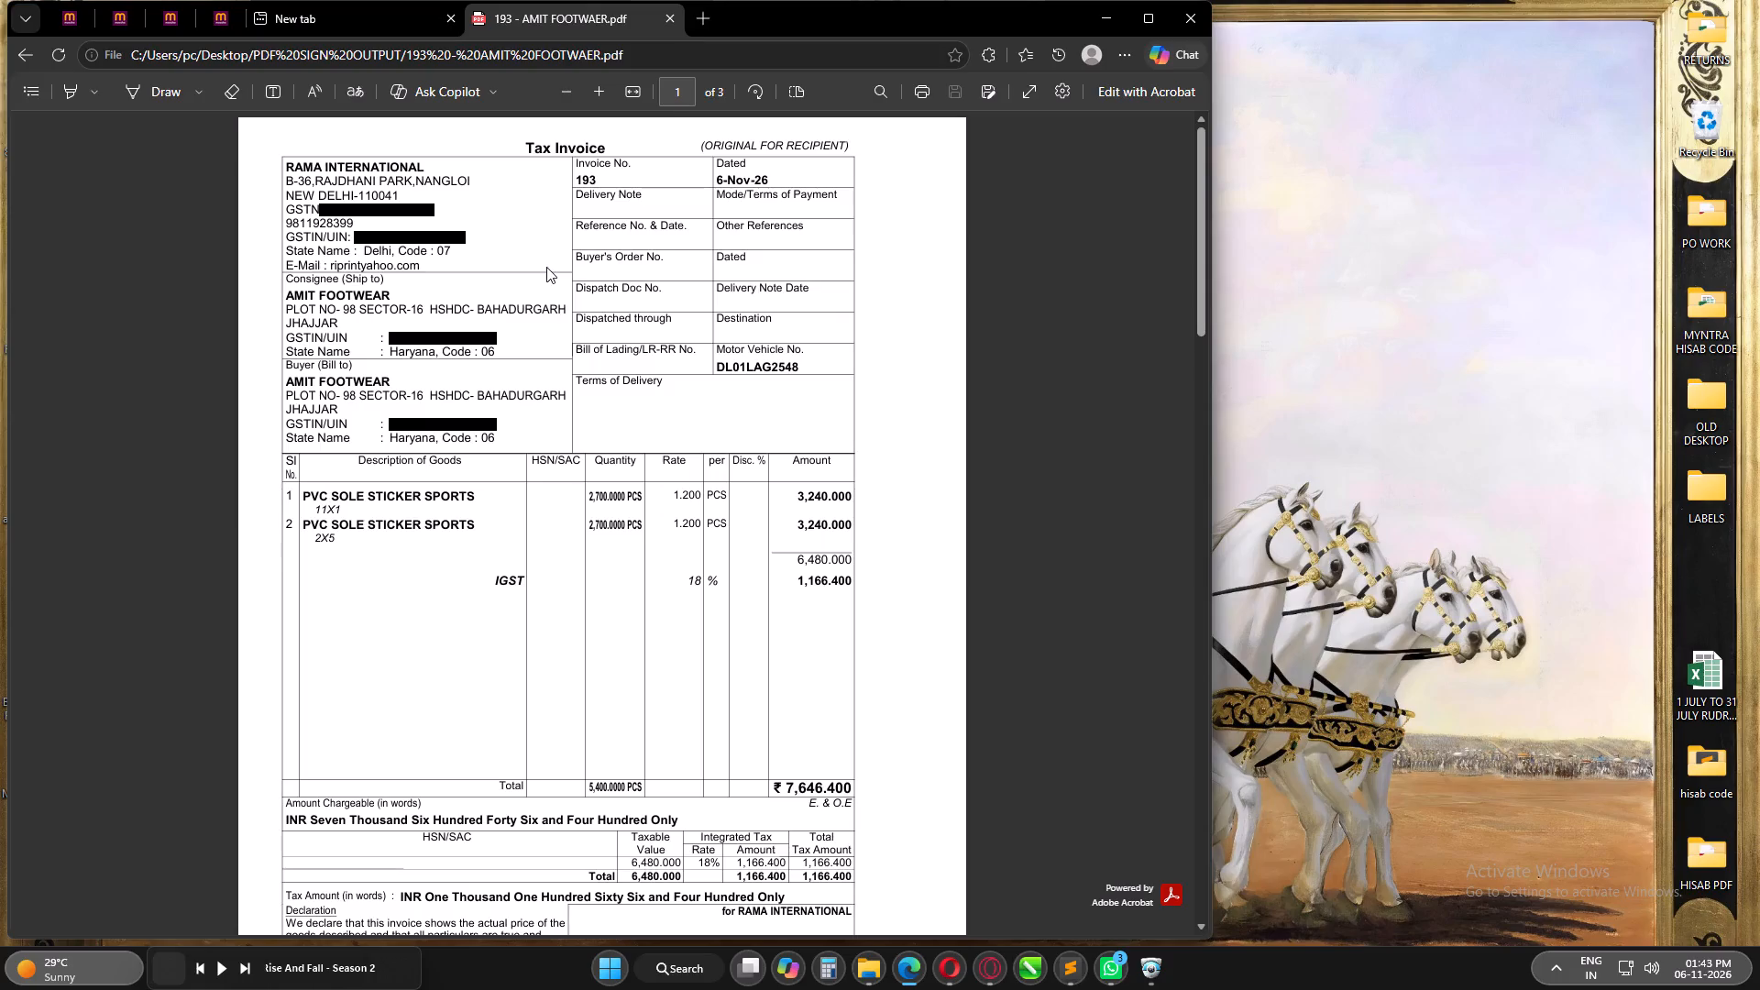
# Examine all three pages of the 193 - AMIT FOOTWAER invoice for the signature, return to the first page and minimize the viewer.
pyautogui.scroll(-1, 648, 598)
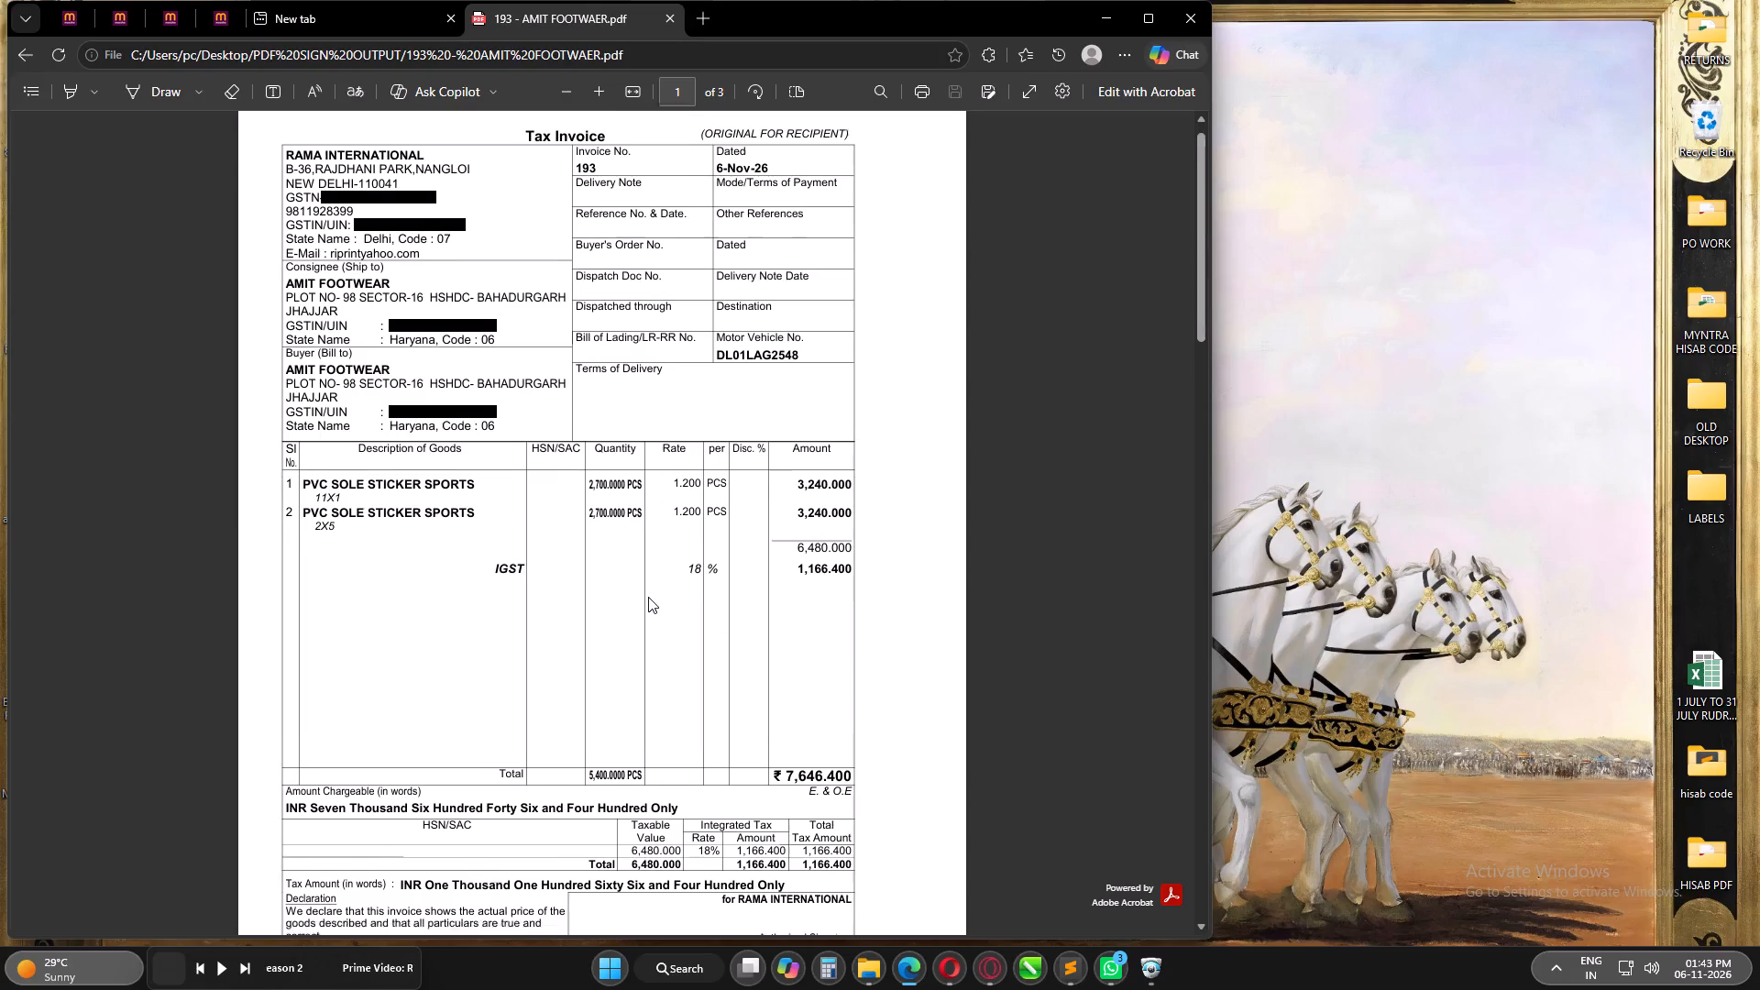
pyautogui.scroll(-3, 641, 577)
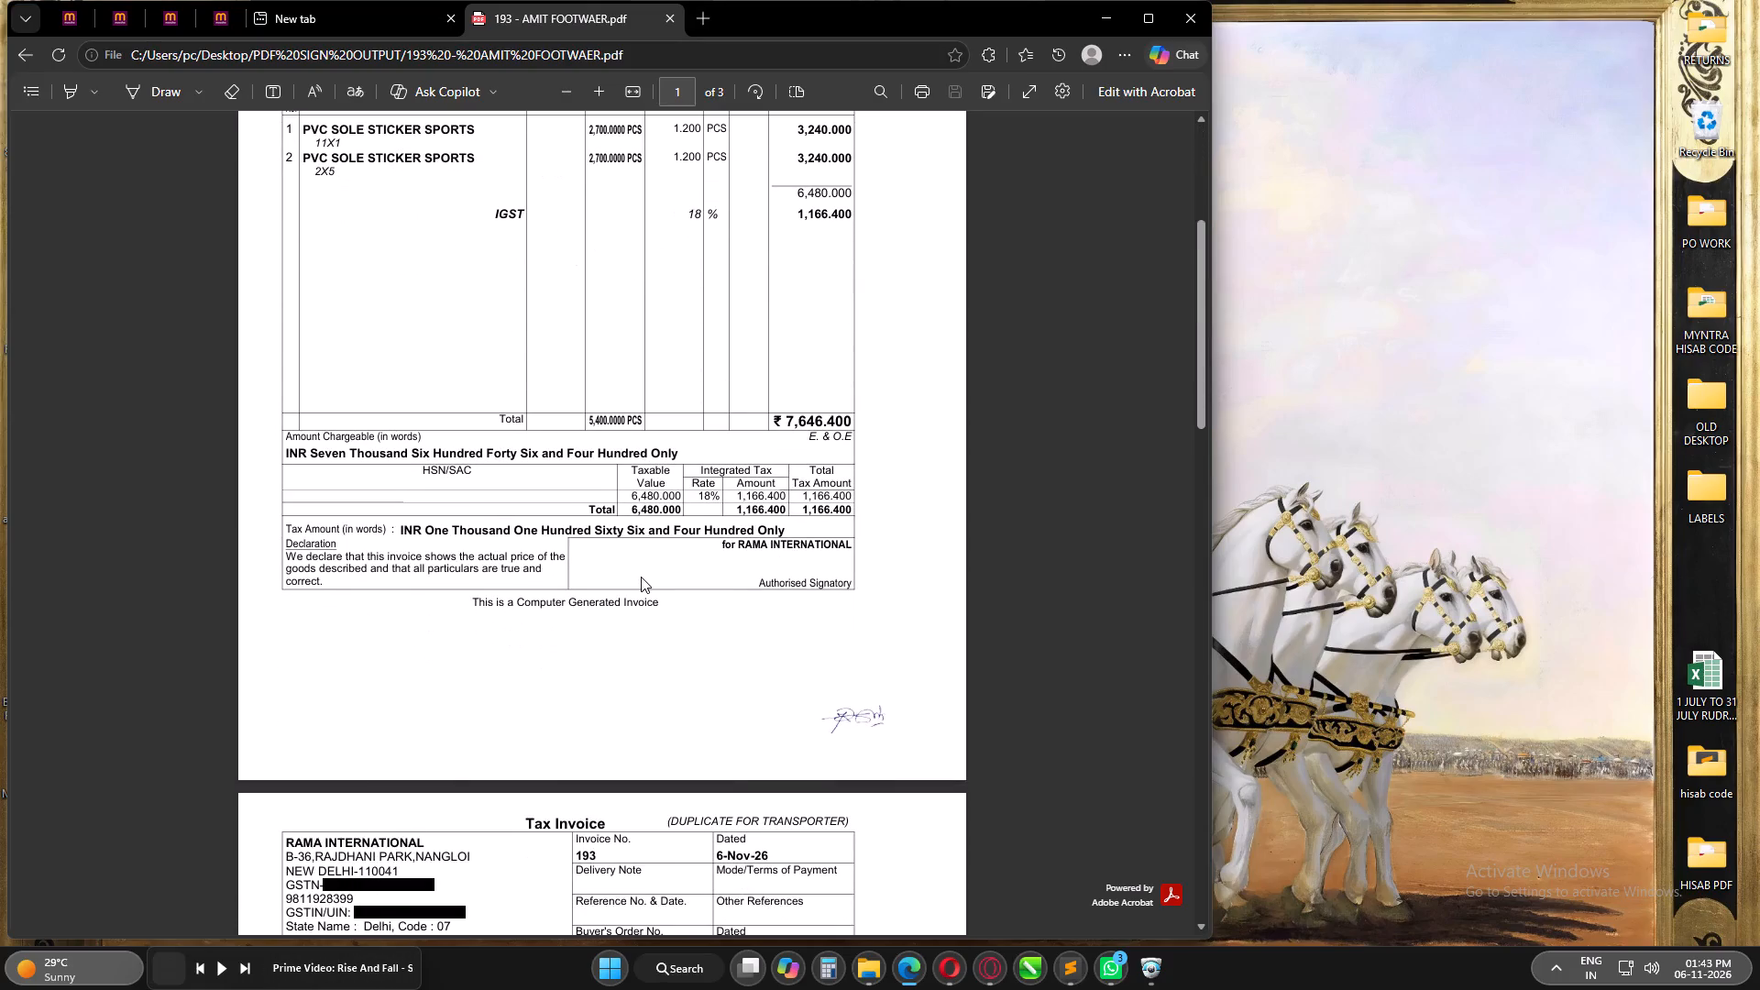
pyautogui.scroll(-4, 641, 577)
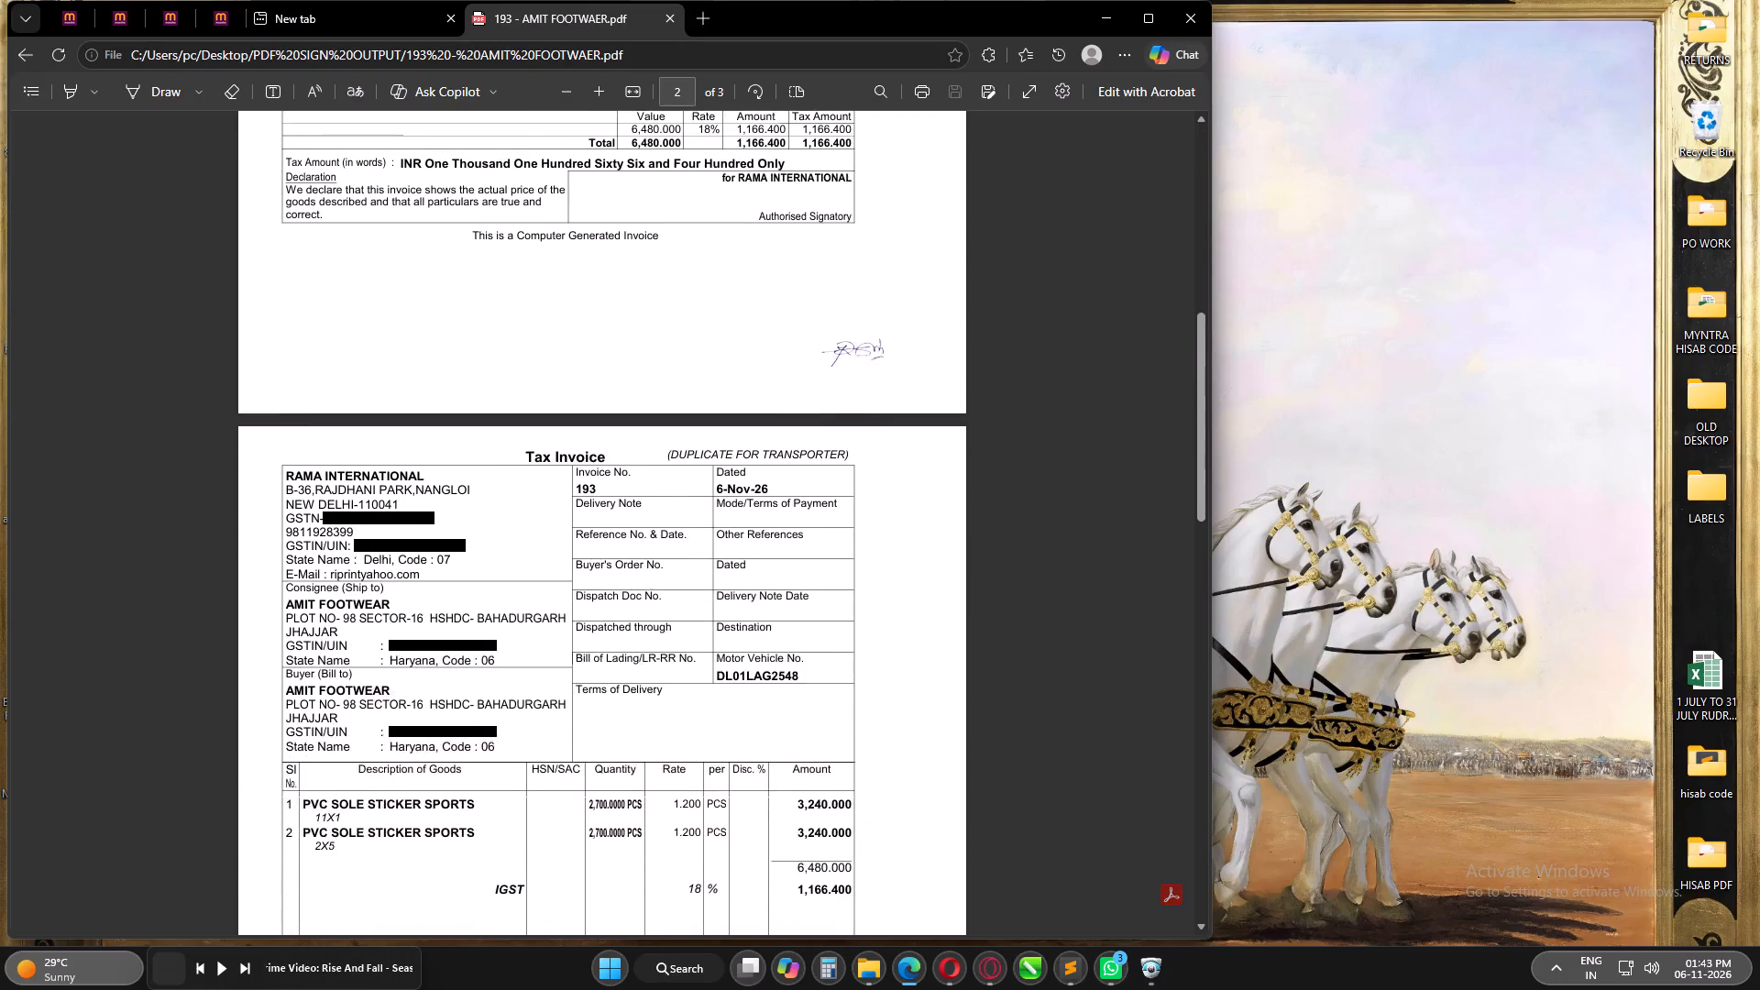
pyautogui.scroll(-8, 640, 570)
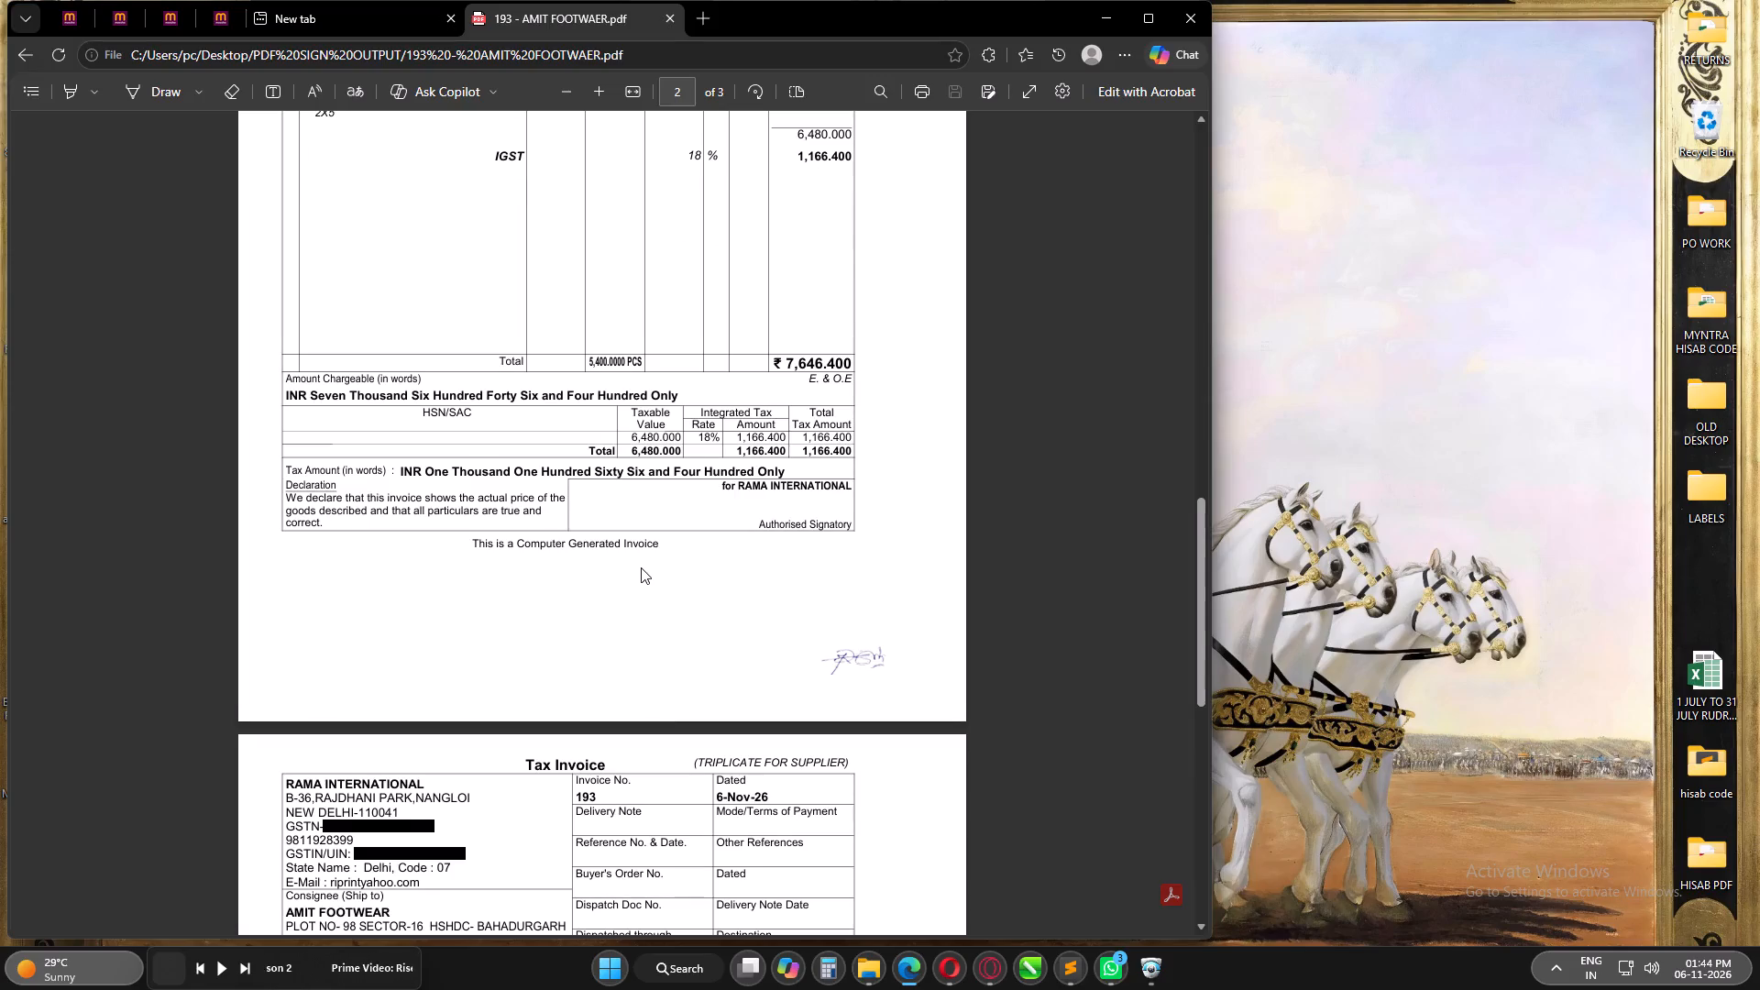
pyautogui.scroll(-2, 641, 567)
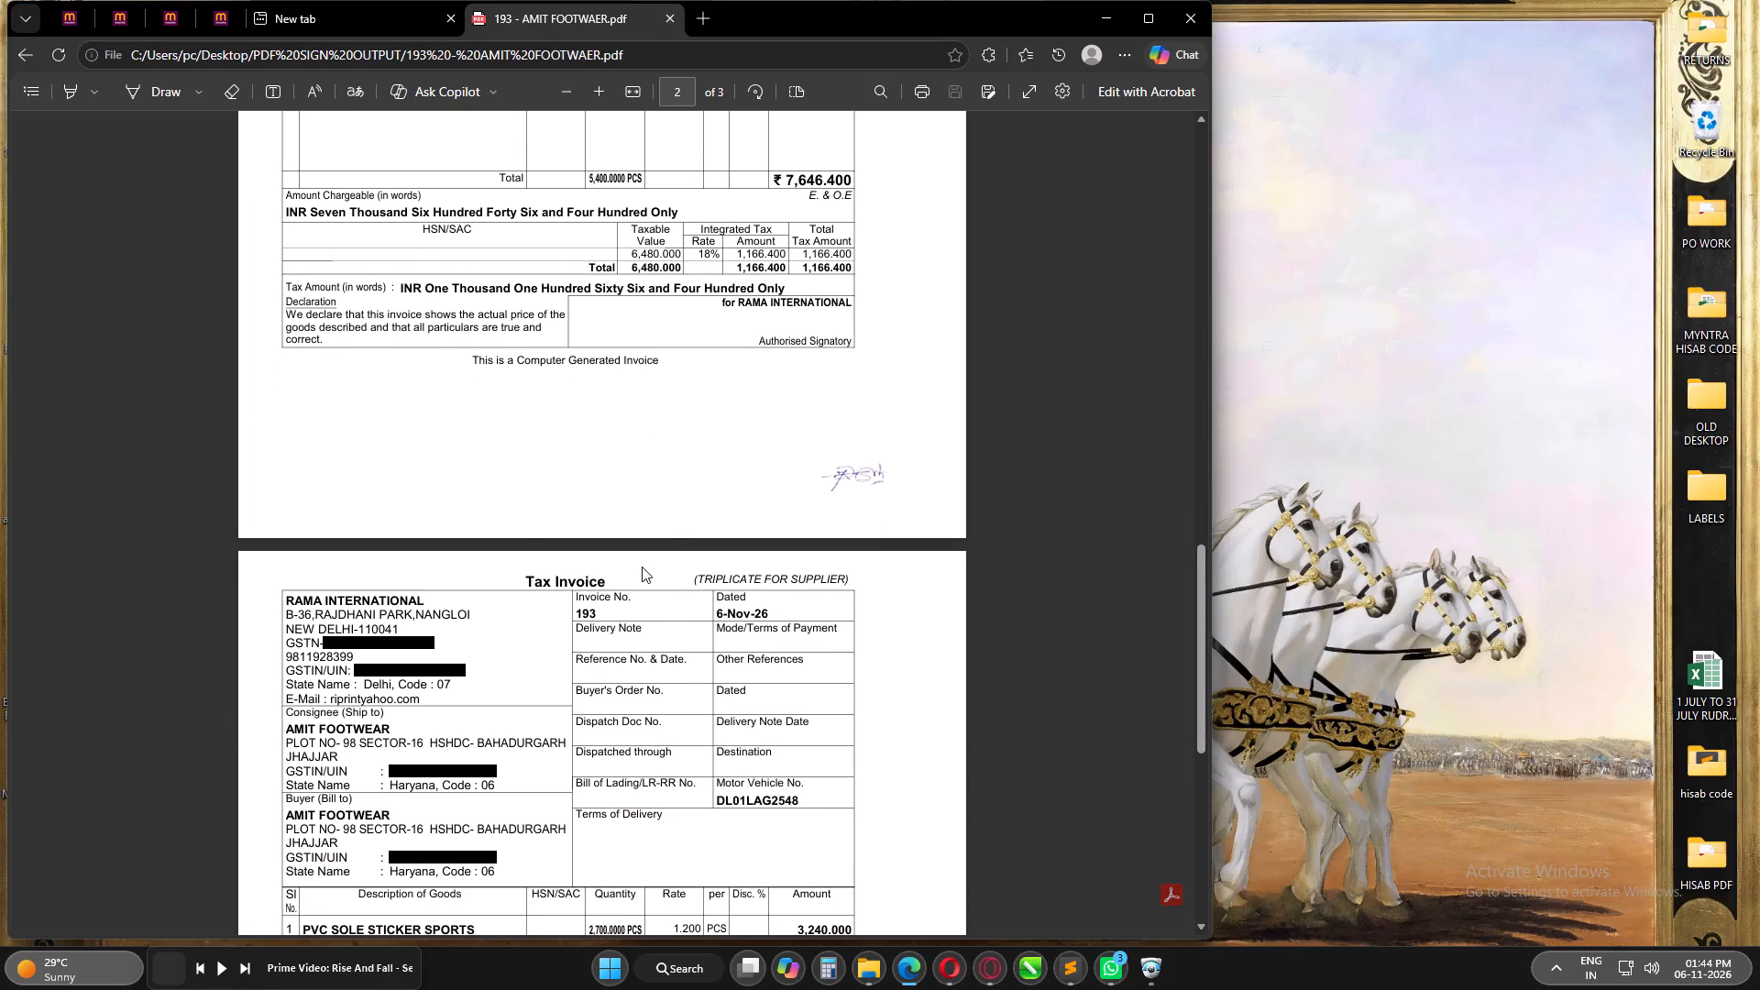
pyautogui.scroll(-11, 643, 566)
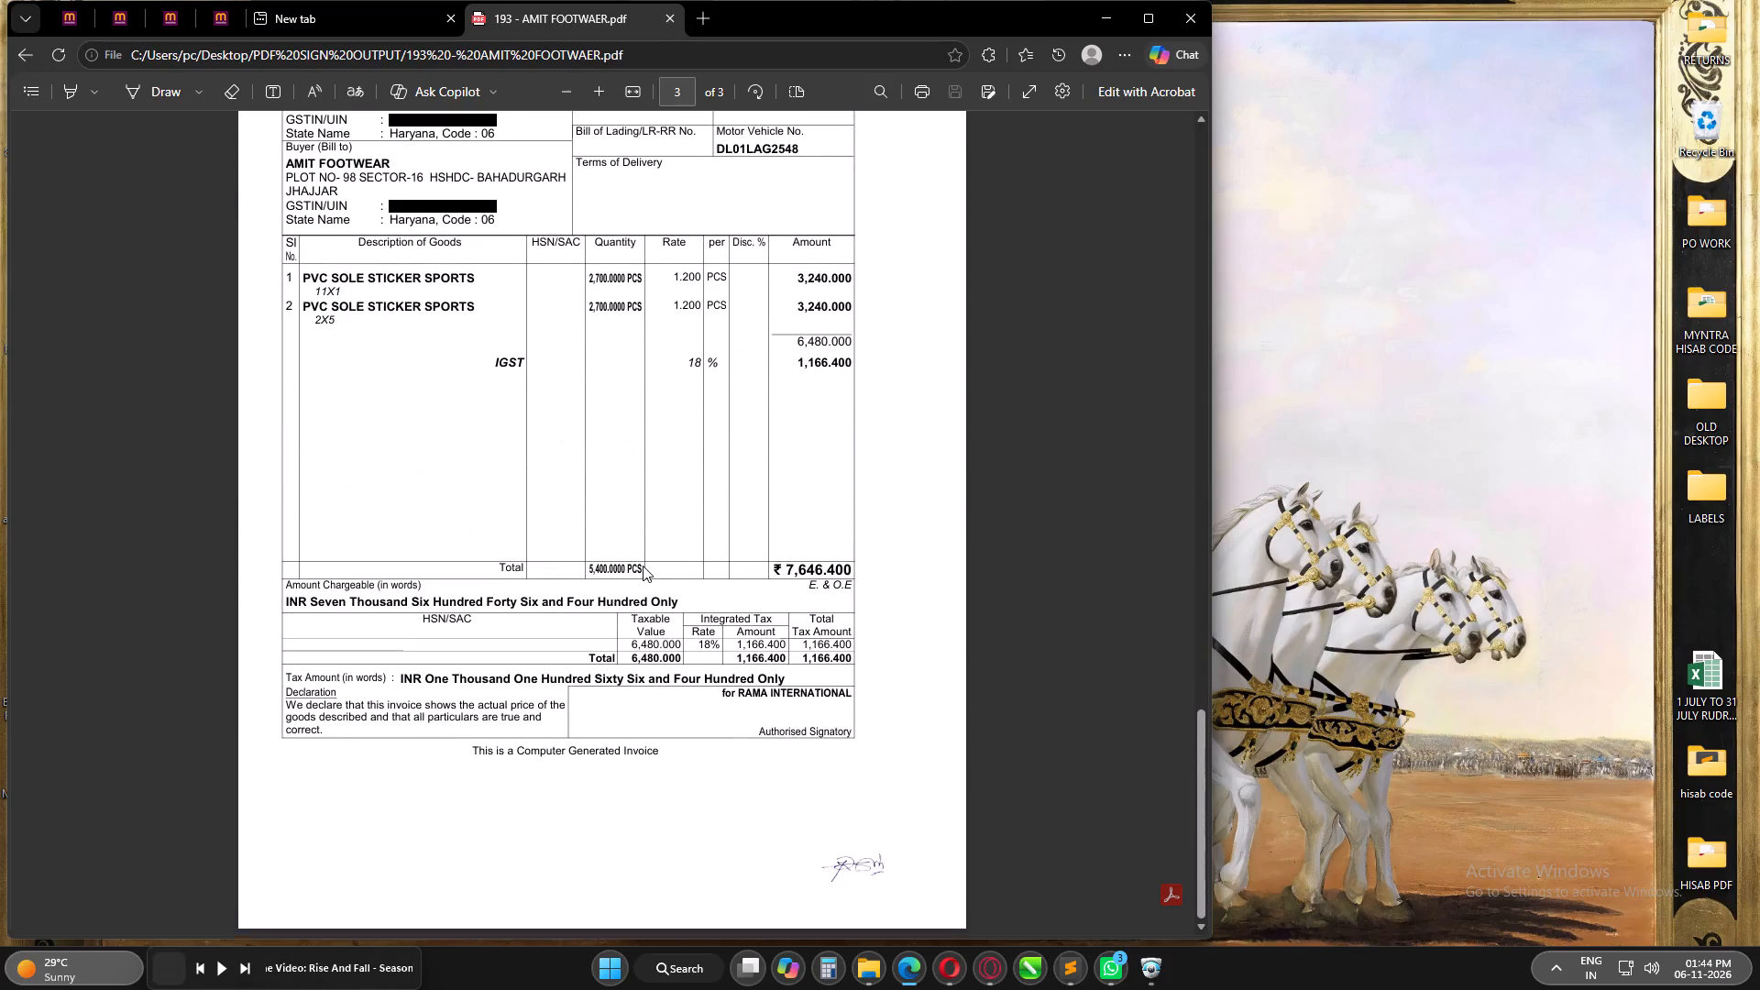
pyautogui.scroll(6, 645, 563)
pyautogui.scroll(-2, 645, 563)
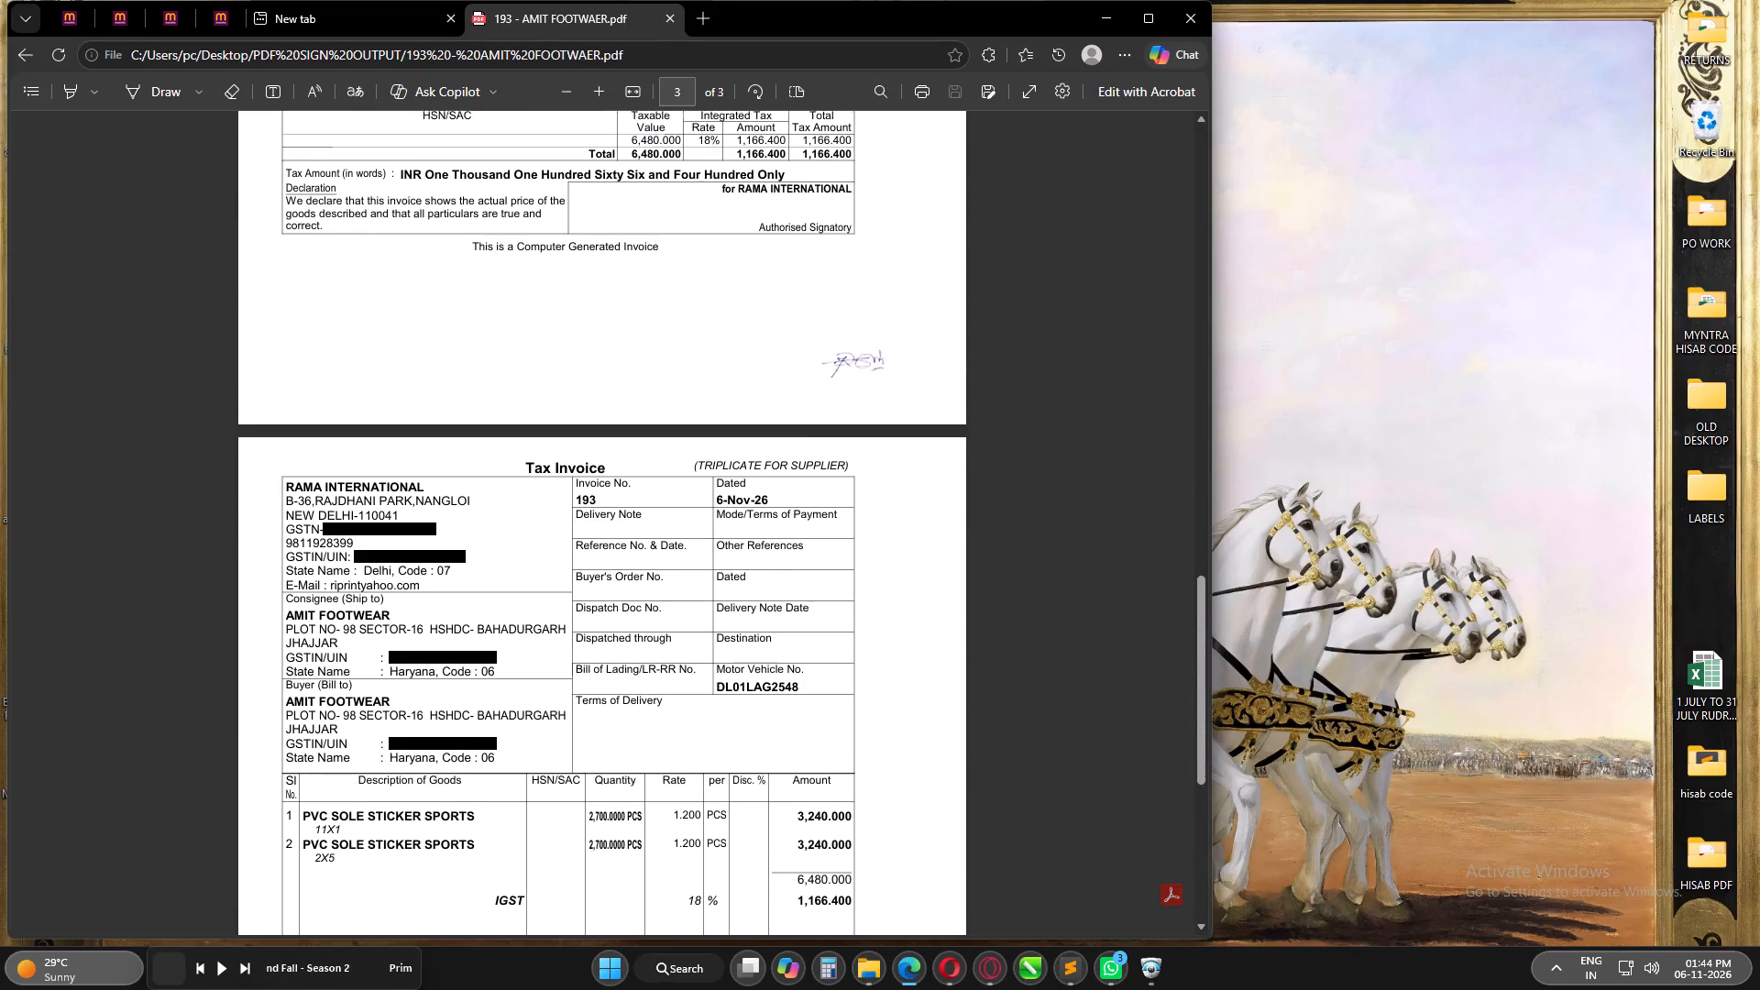
pyautogui.scroll(-11, 645, 563)
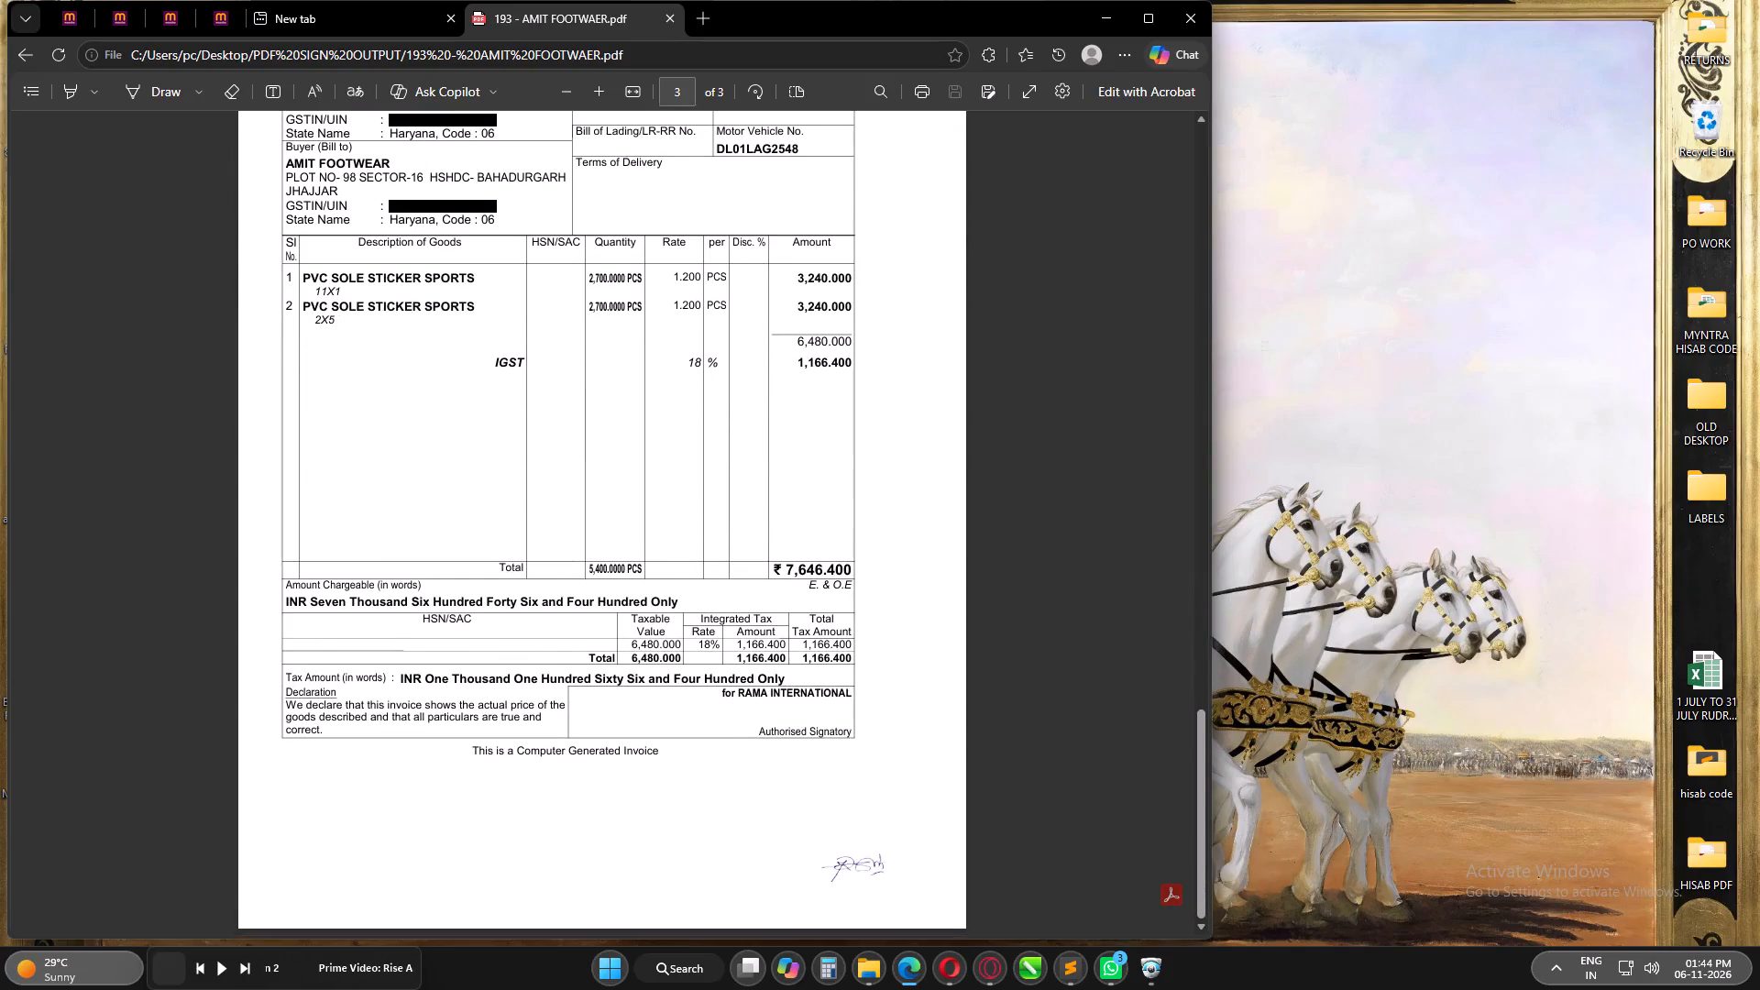
pyautogui.scroll(16, 728, 753)
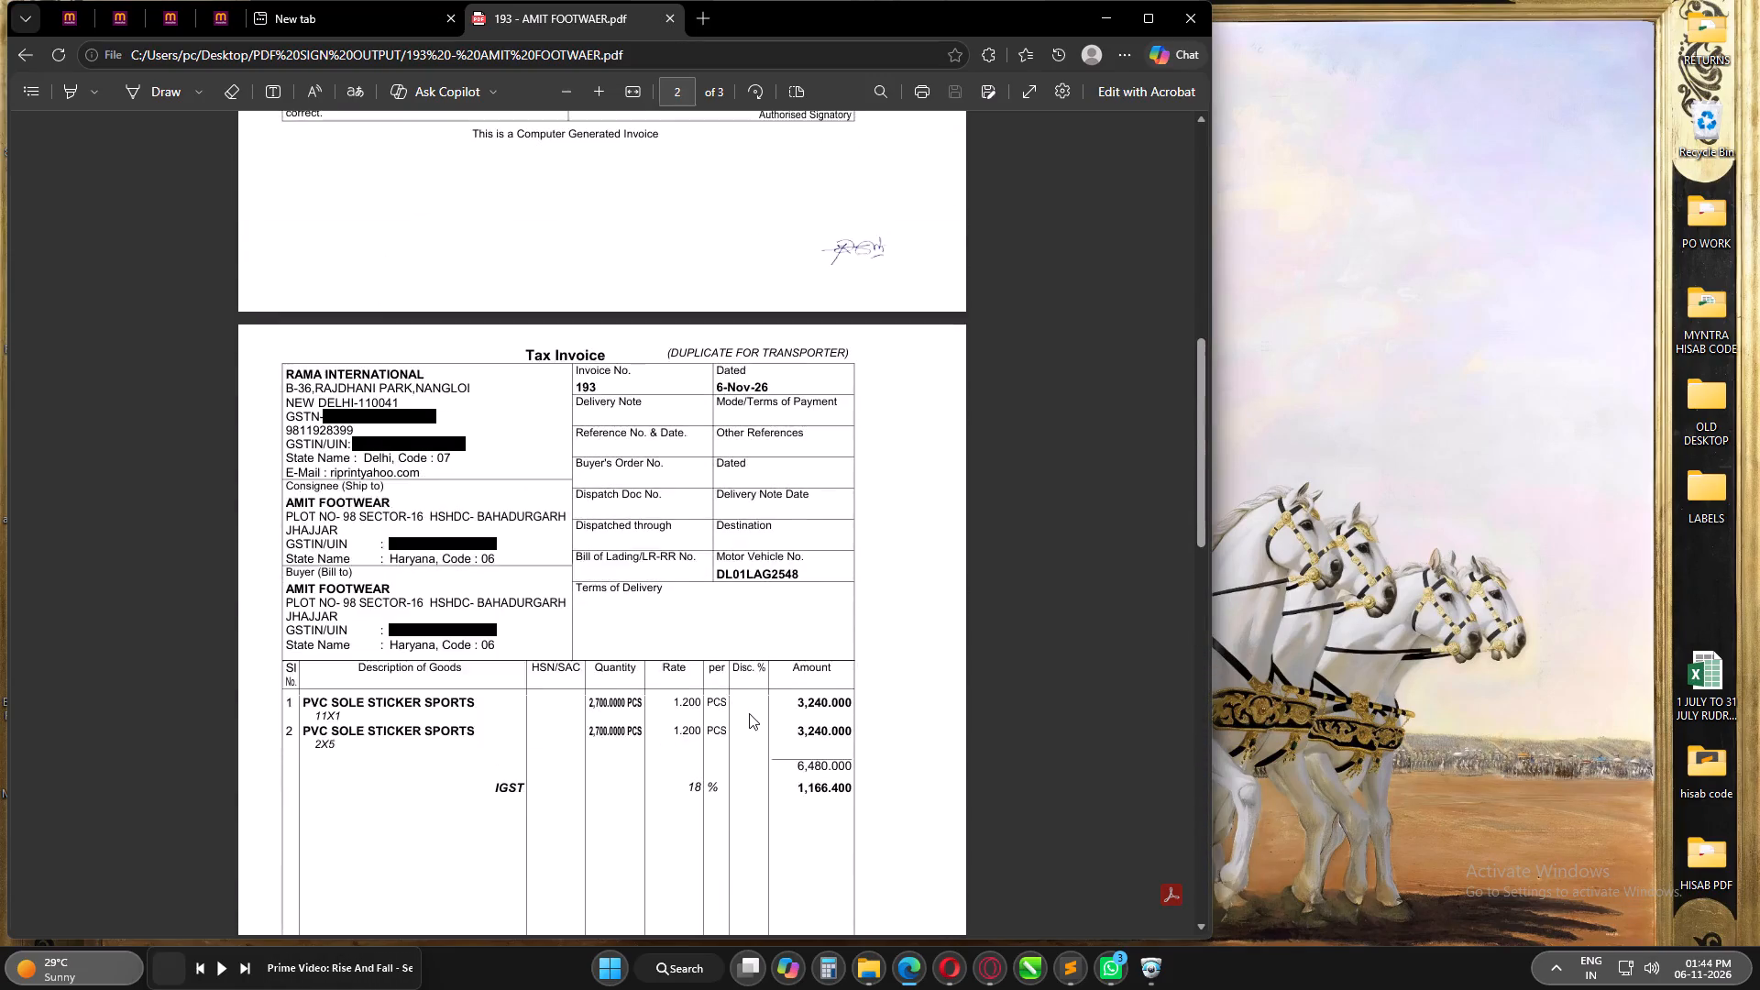
pyautogui.scroll(15, 750, 711)
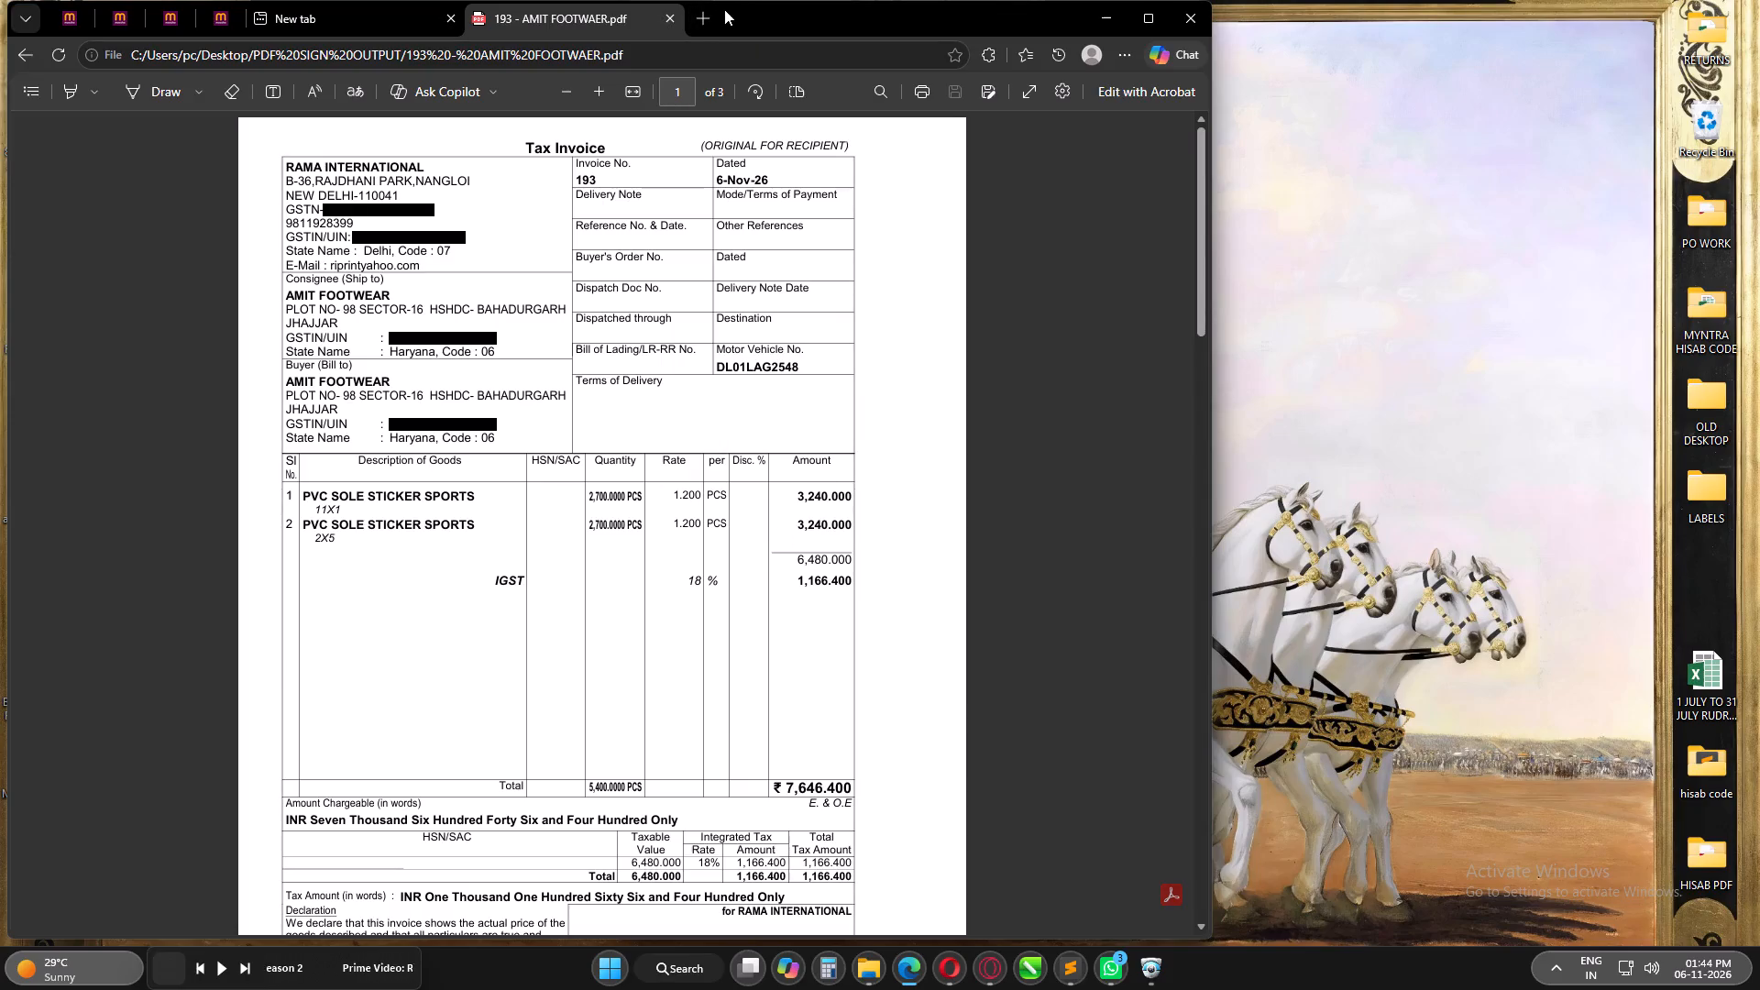
pyautogui.click(1101, 16)
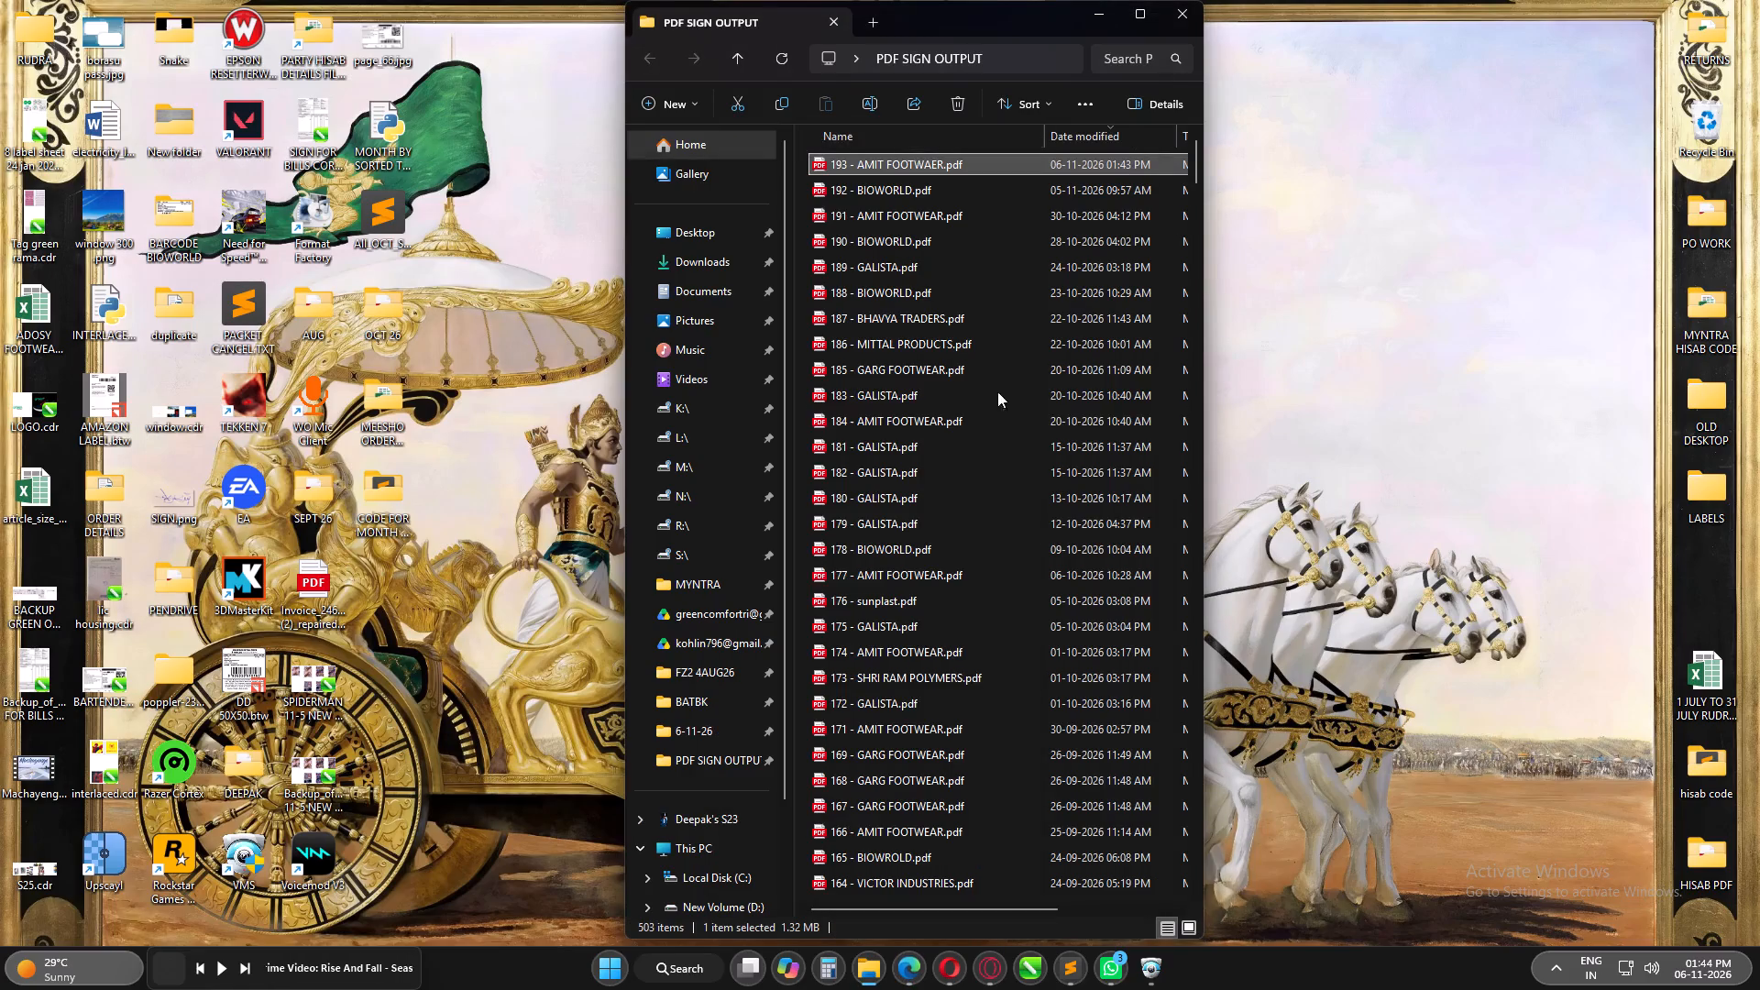
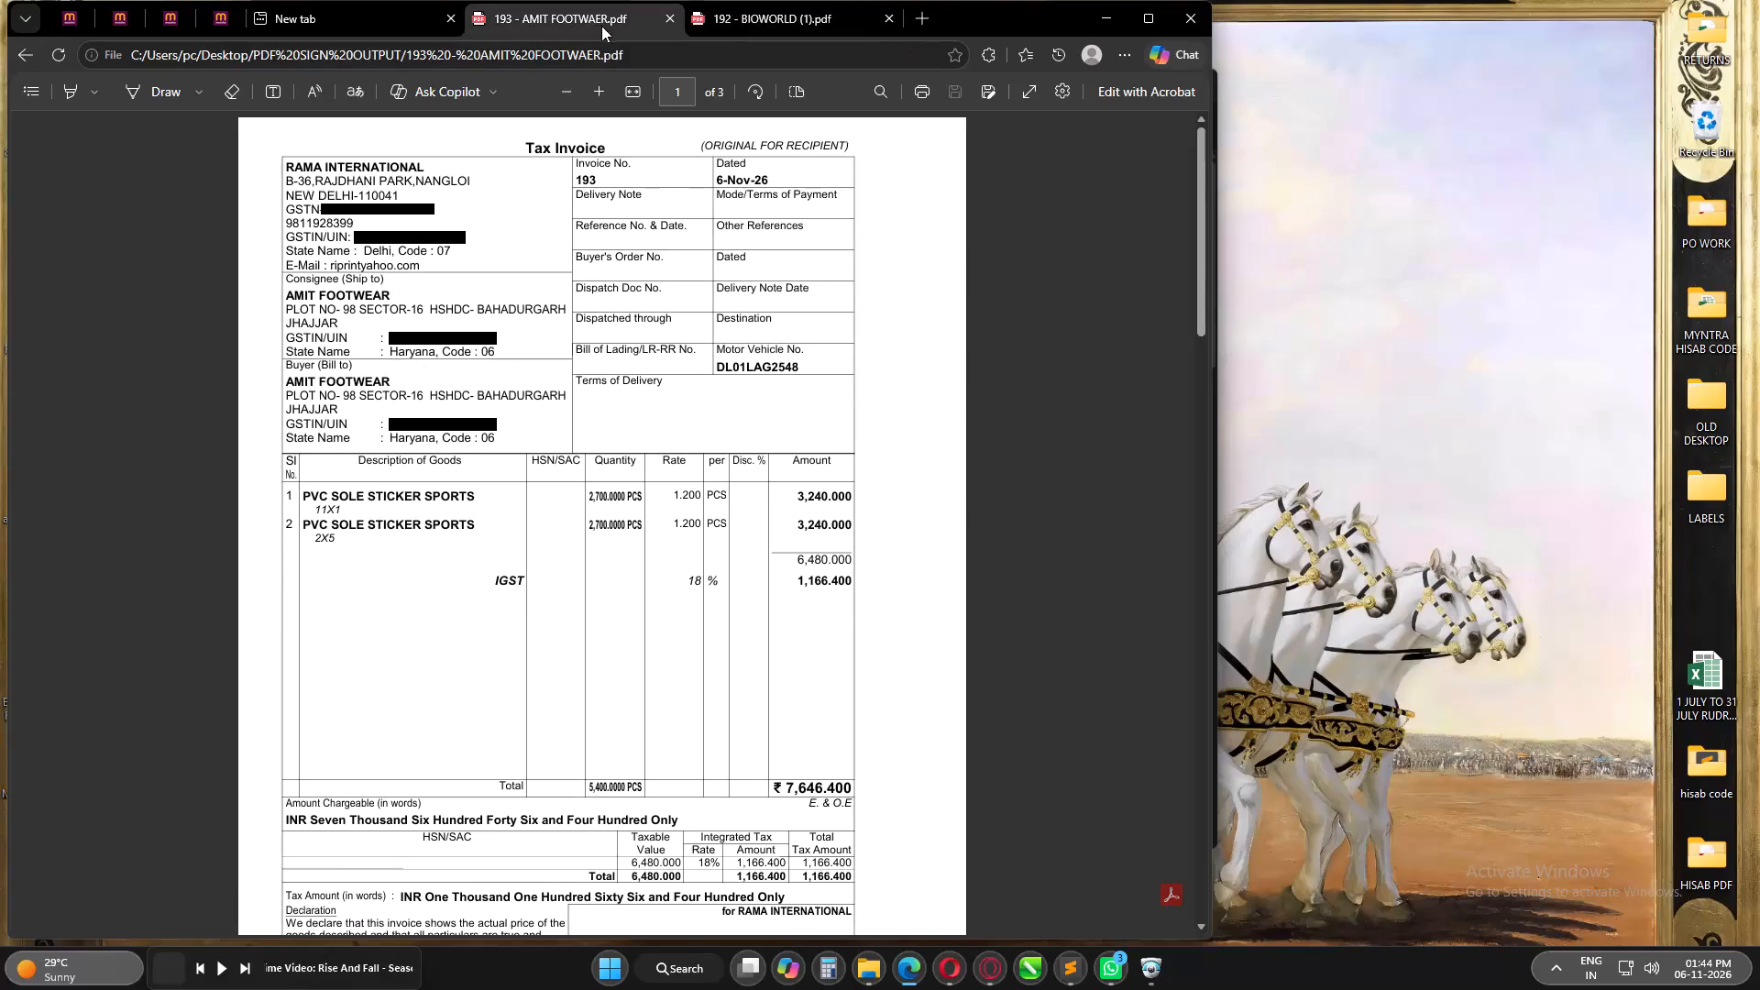
# Compare the signature area and page layout of the 193 - AMIT FOOTWAER invoice with the 192 - BIOWORLD (1) invoice.
pyautogui.scroll(-4, 707, 619)
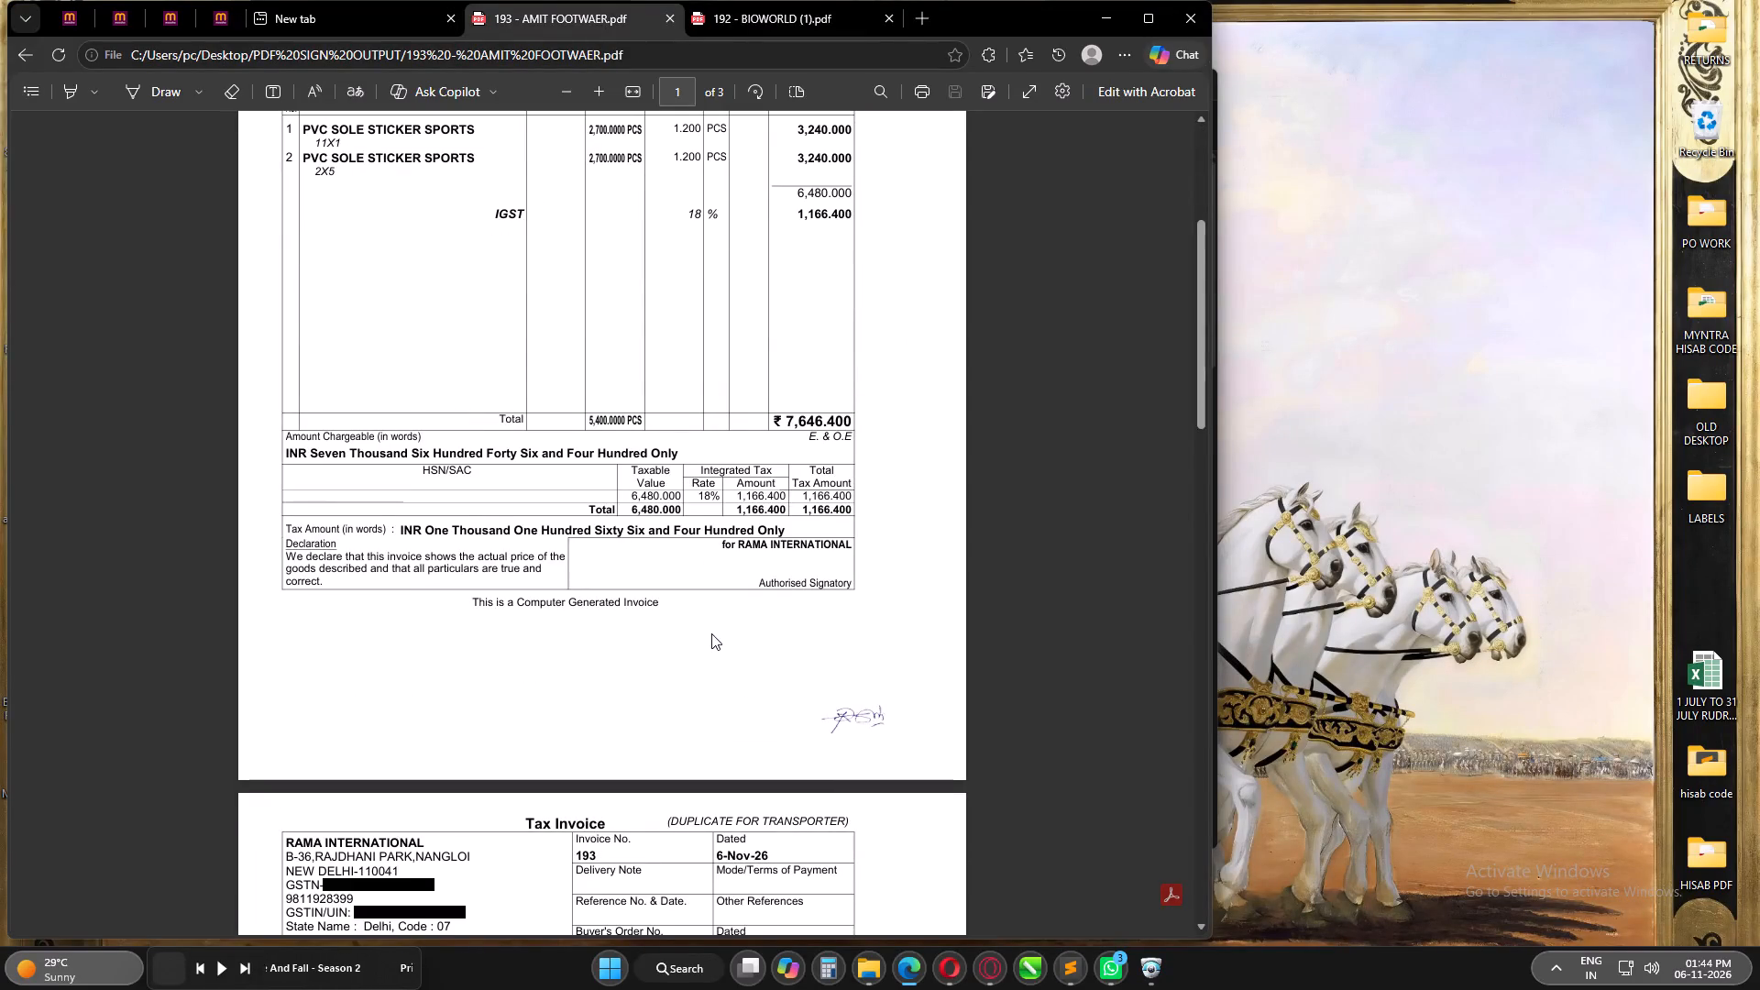
pyautogui.scroll(7, 711, 633)
pyautogui.click(754, 8)
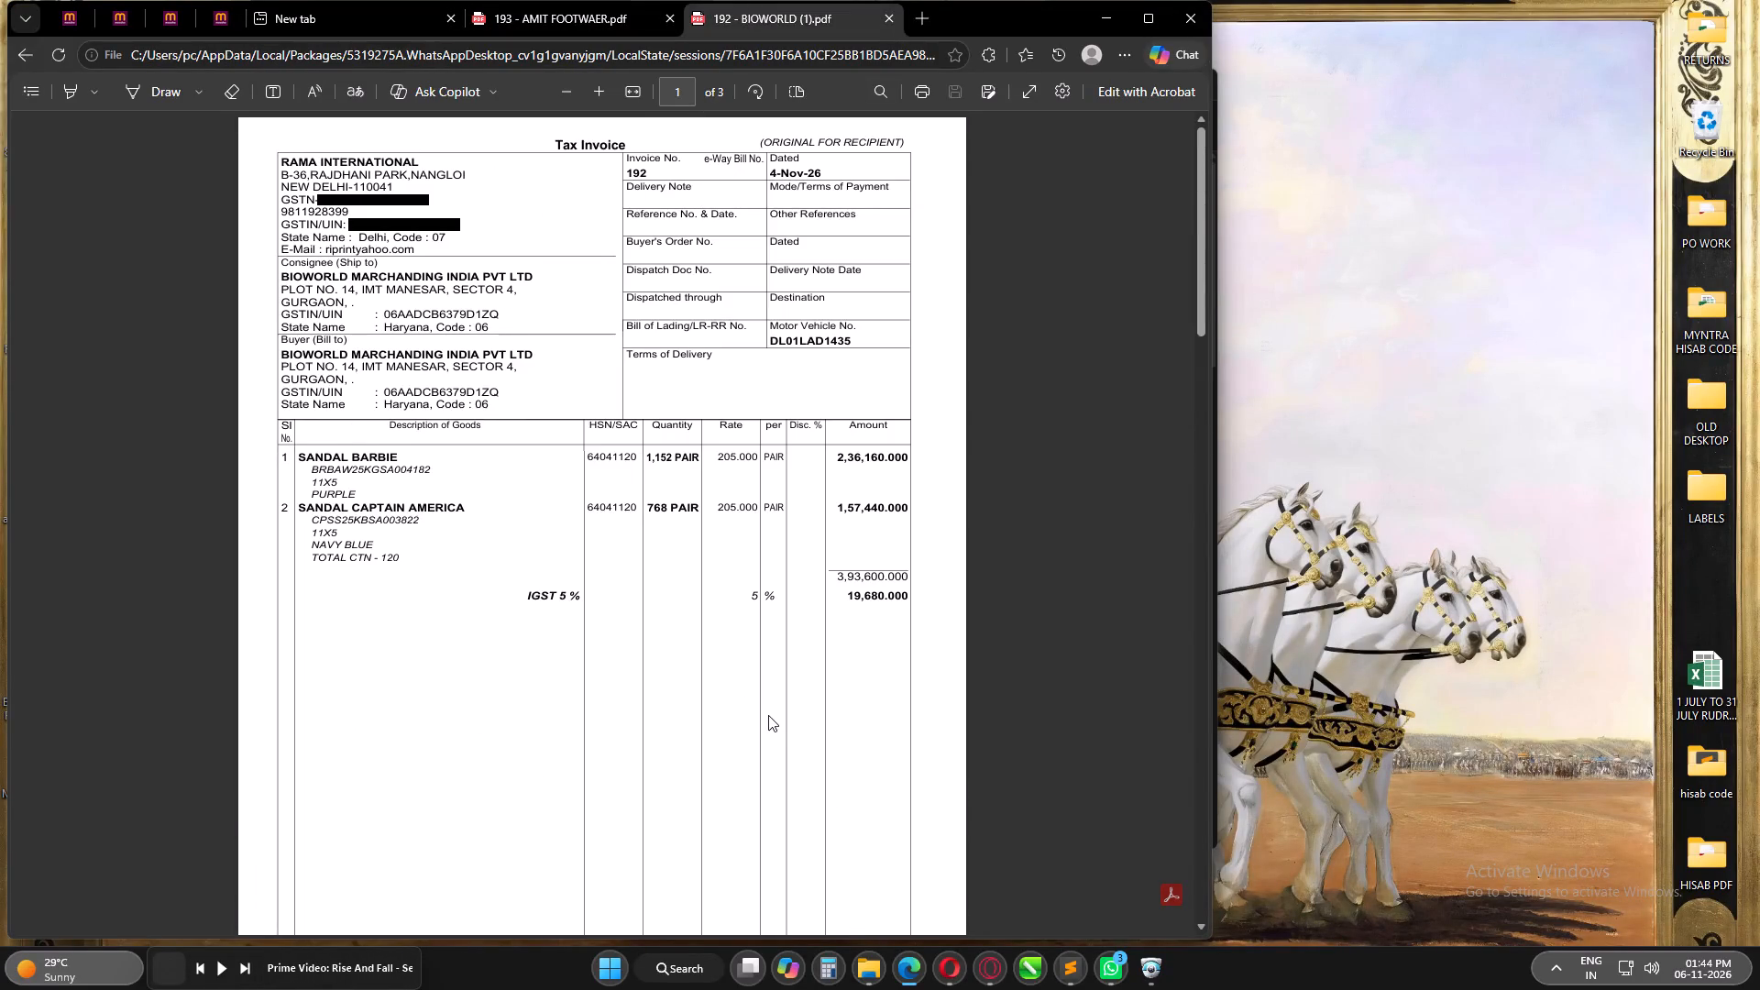
pyautogui.scroll(-5, 768, 714)
pyautogui.scroll(3, 790, 668)
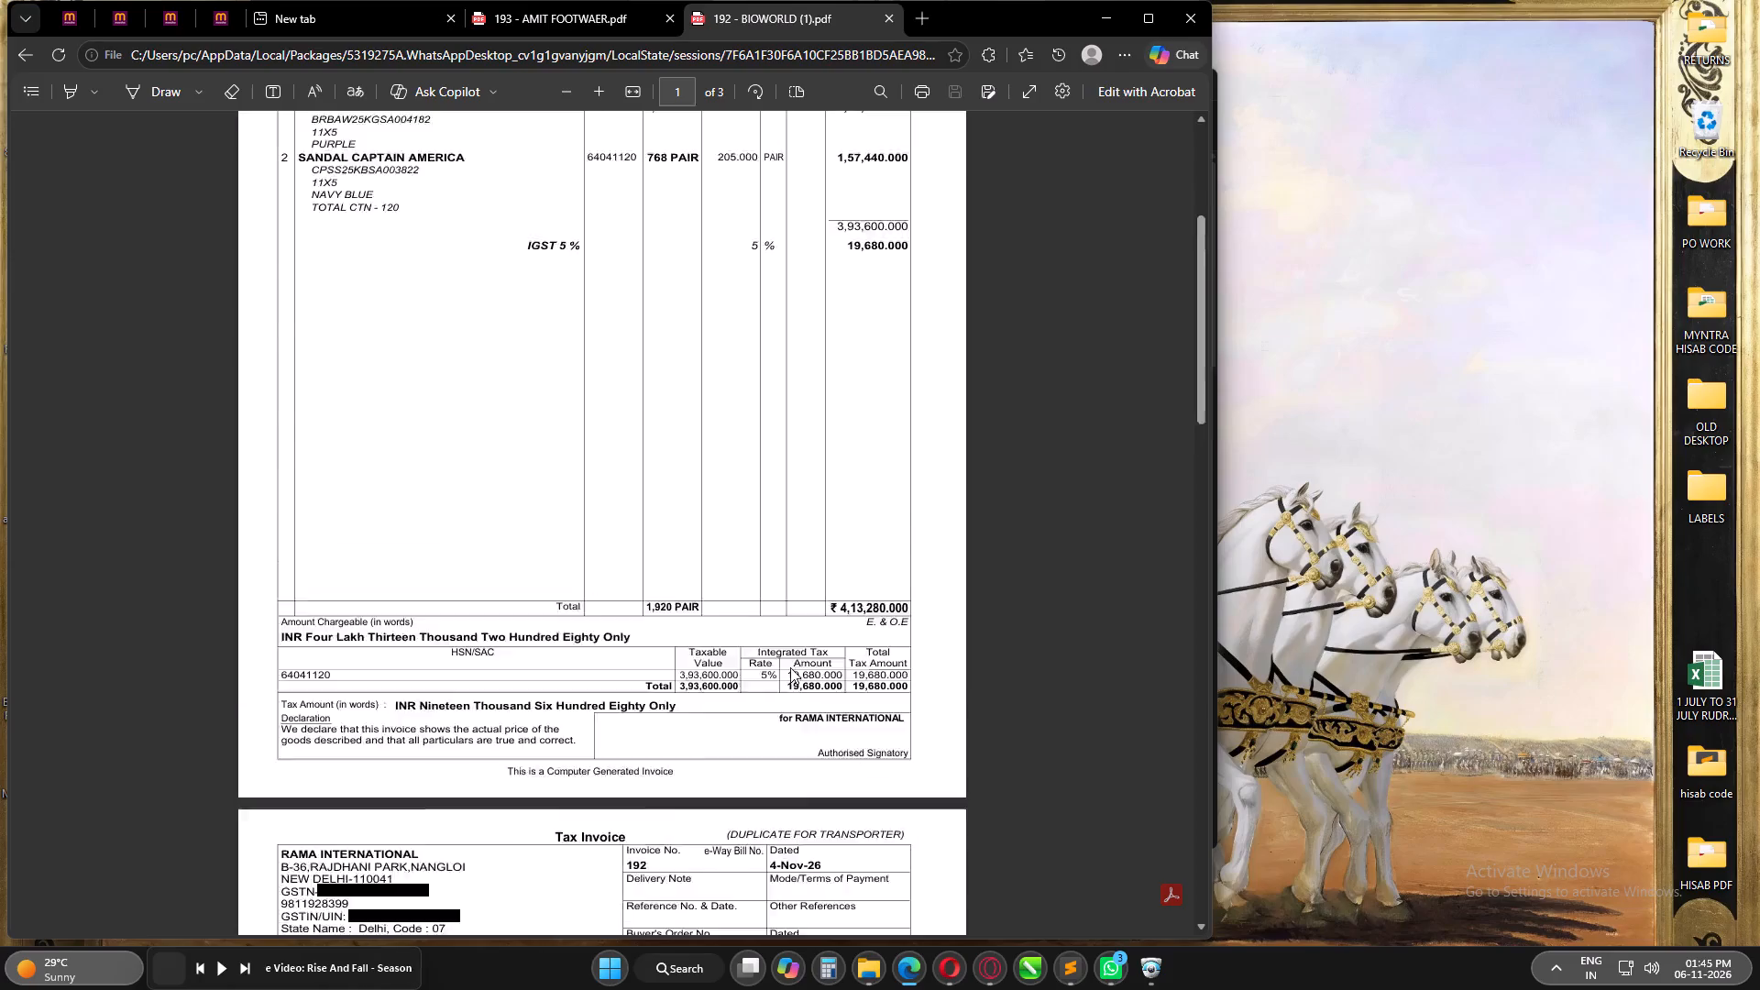
pyautogui.scroll(10, 790, 667)
pyautogui.click(555, 20)
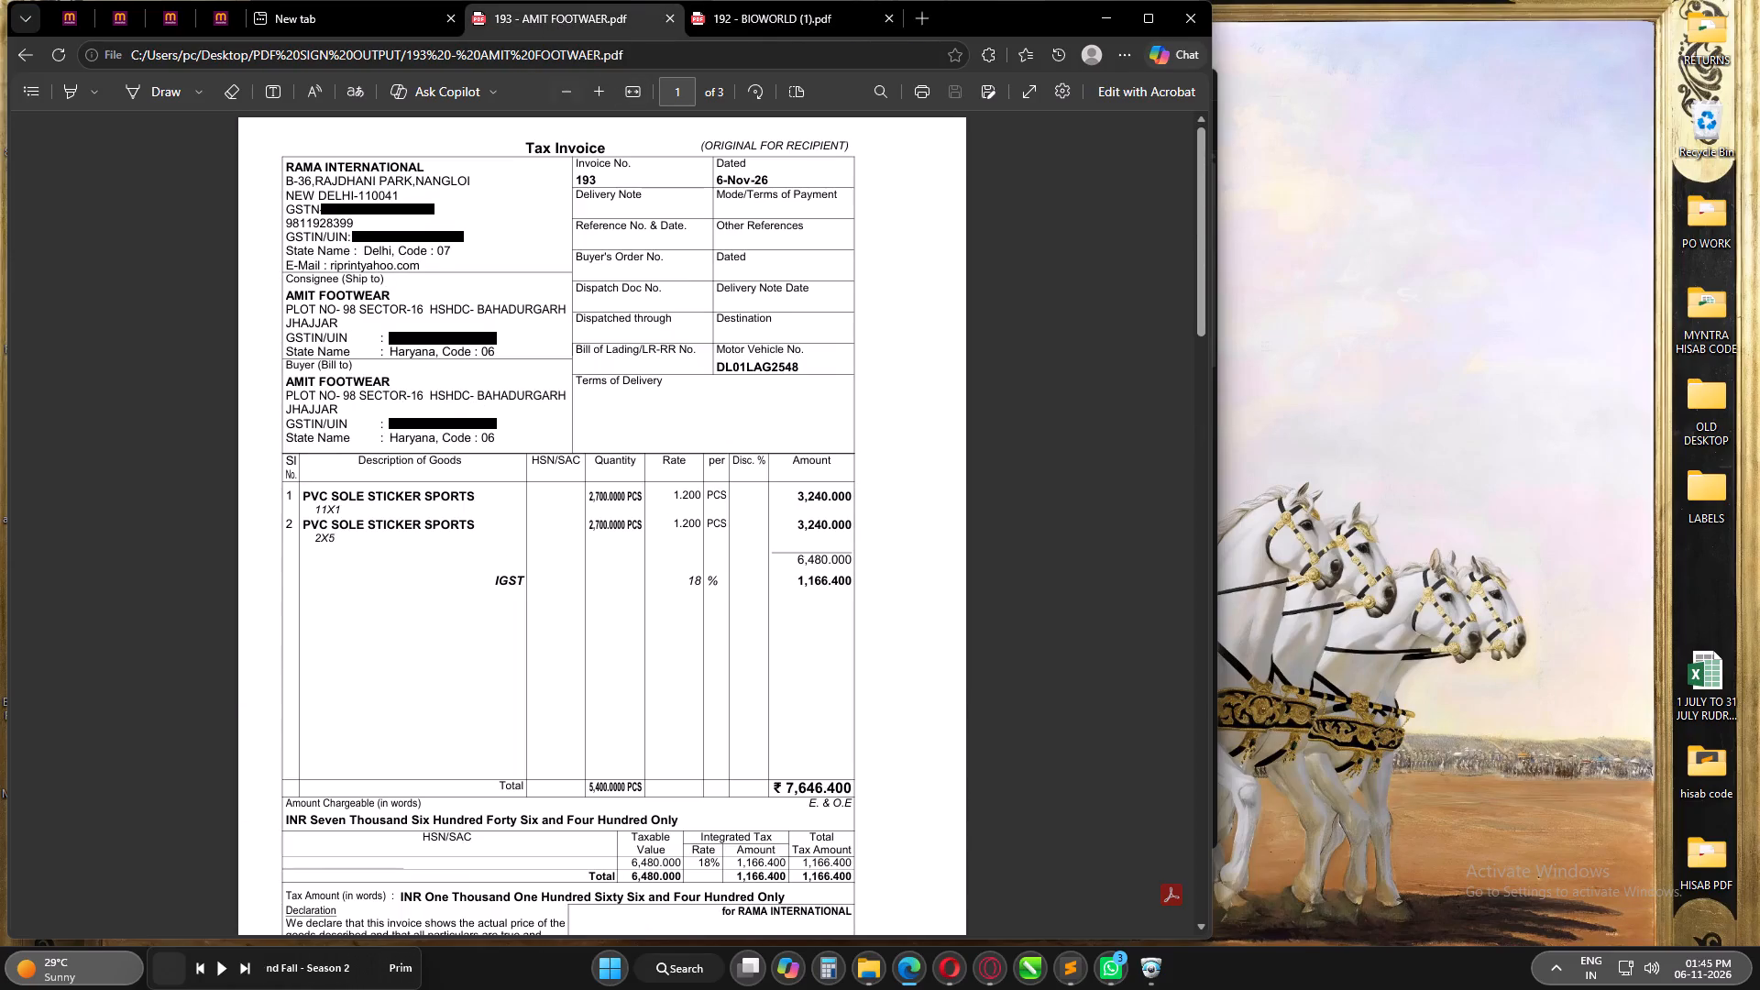
pyautogui.scroll(-4, 659, 495)
pyautogui.scroll(1, 659, 495)
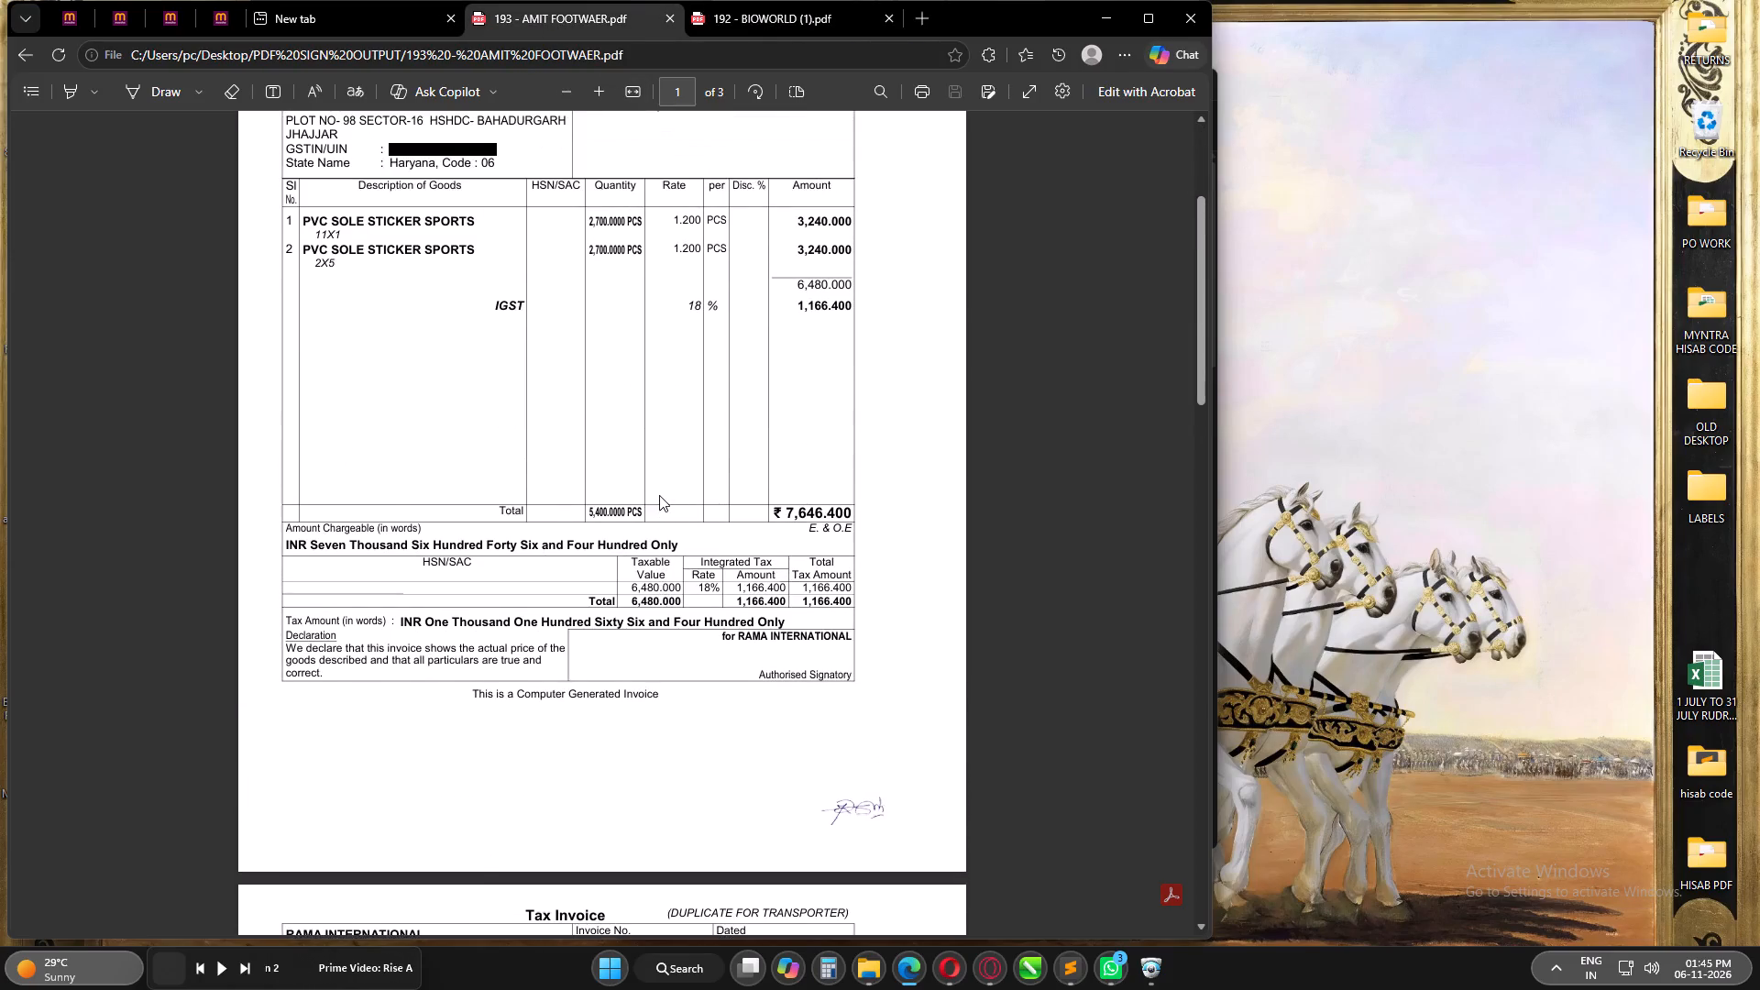
pyautogui.scroll(5, 659, 495)
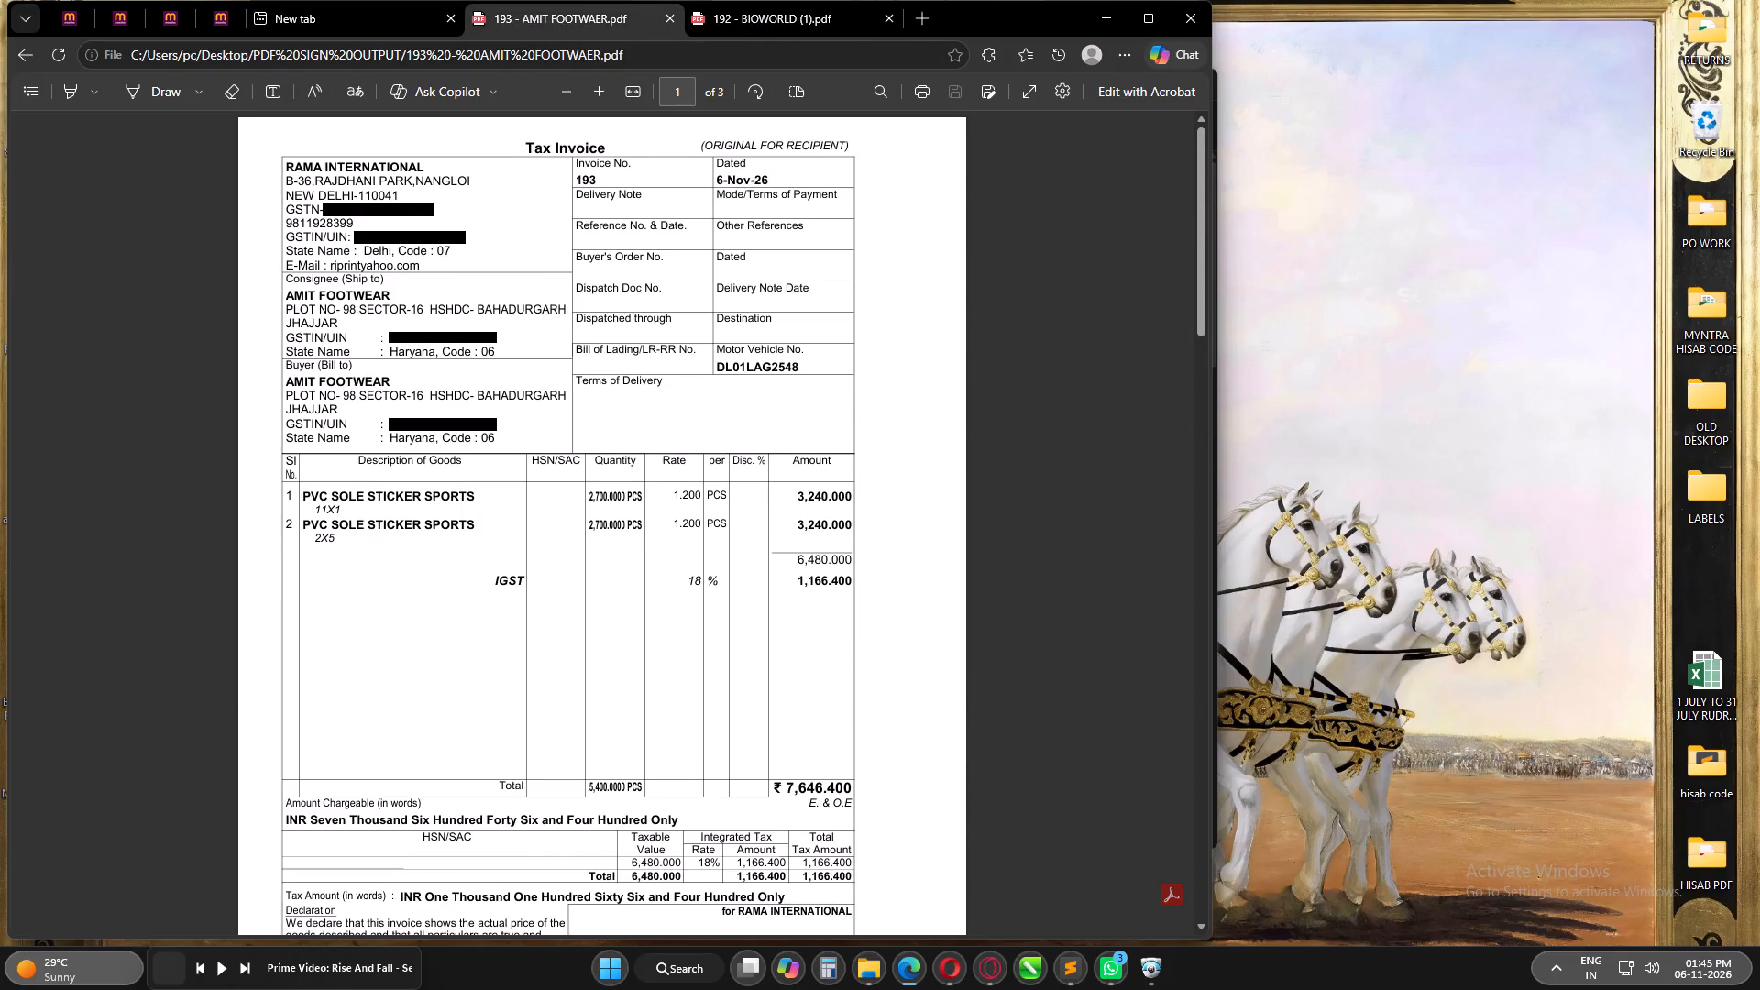
pyautogui.scroll(-2, 642, 488)
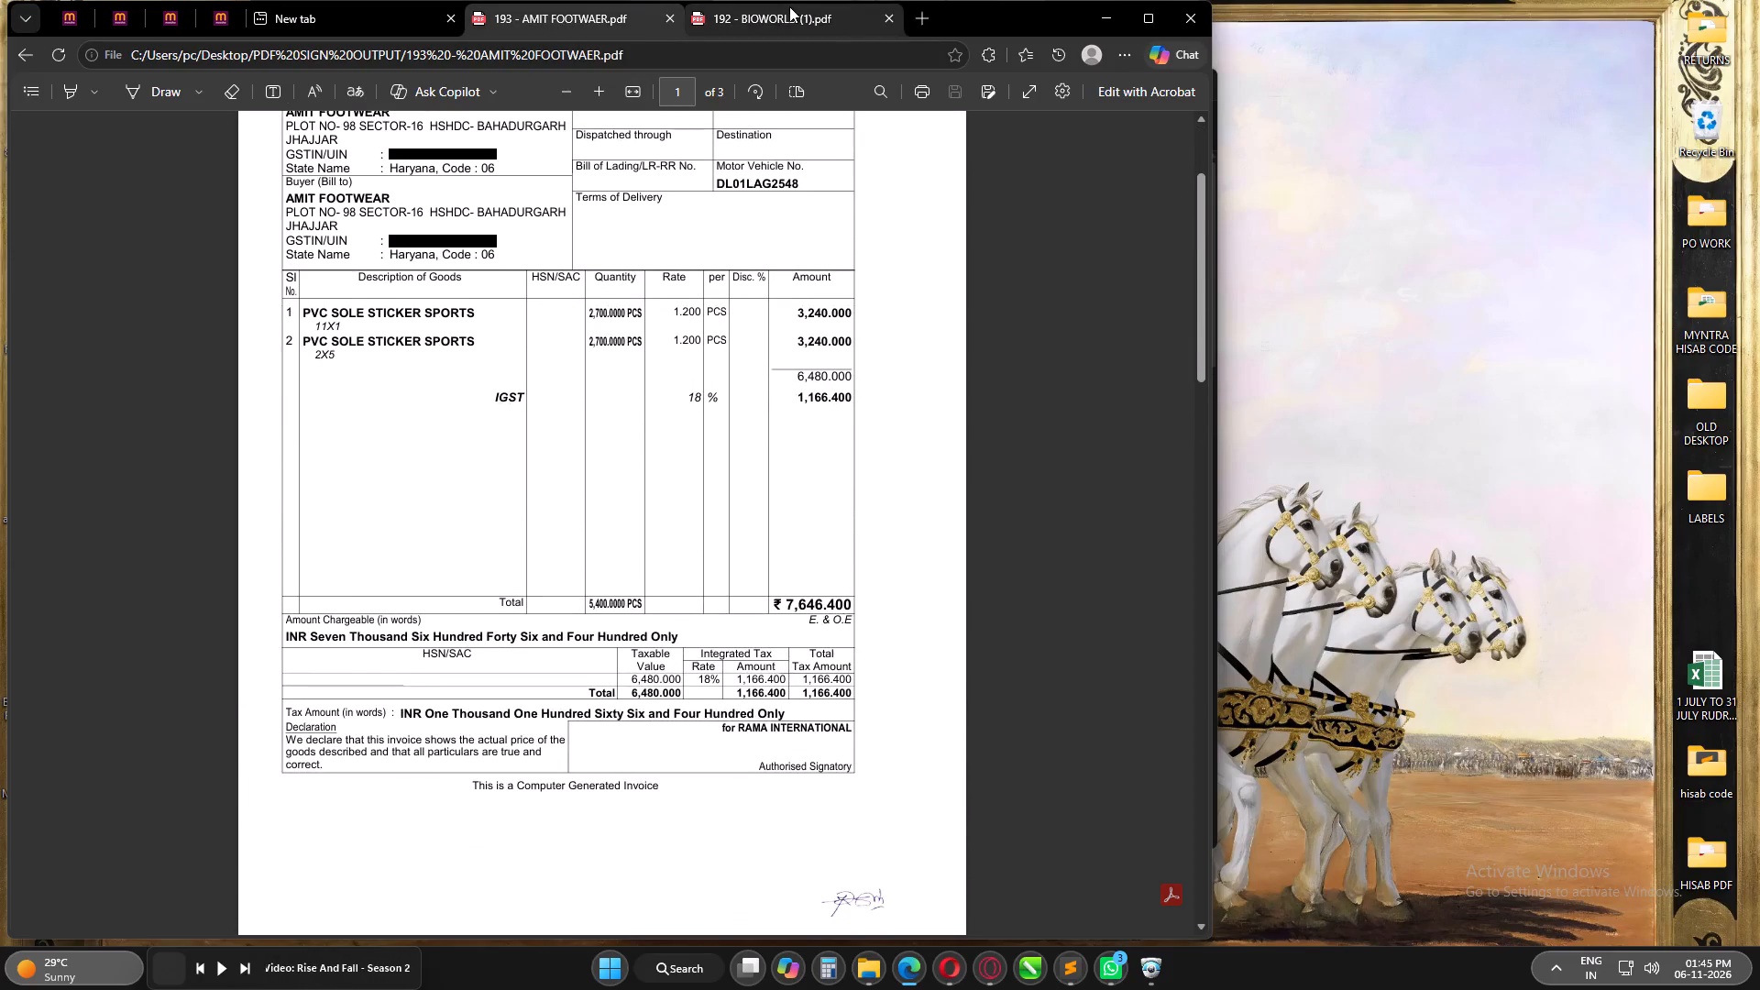
# Examine the 192 - BIOWORLD (1) invoice's pages around the authorised signatory area and return to its first page.
pyautogui.click(786, 28)
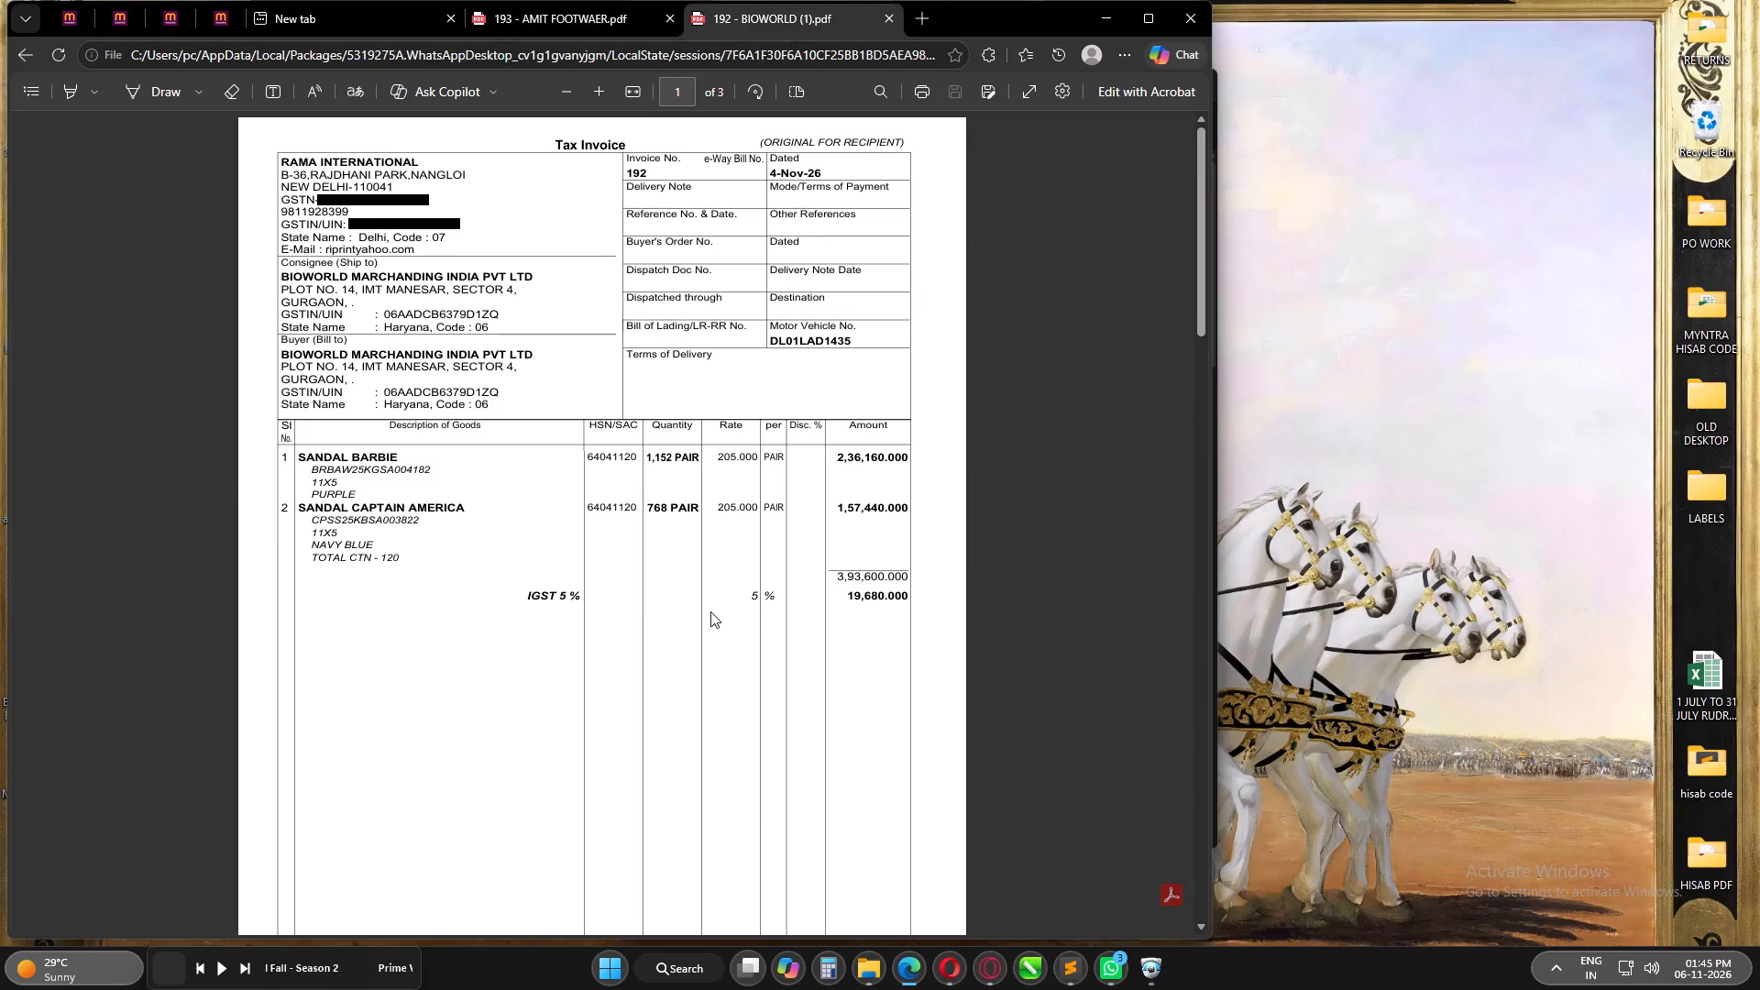
pyautogui.scroll(-4, 710, 611)
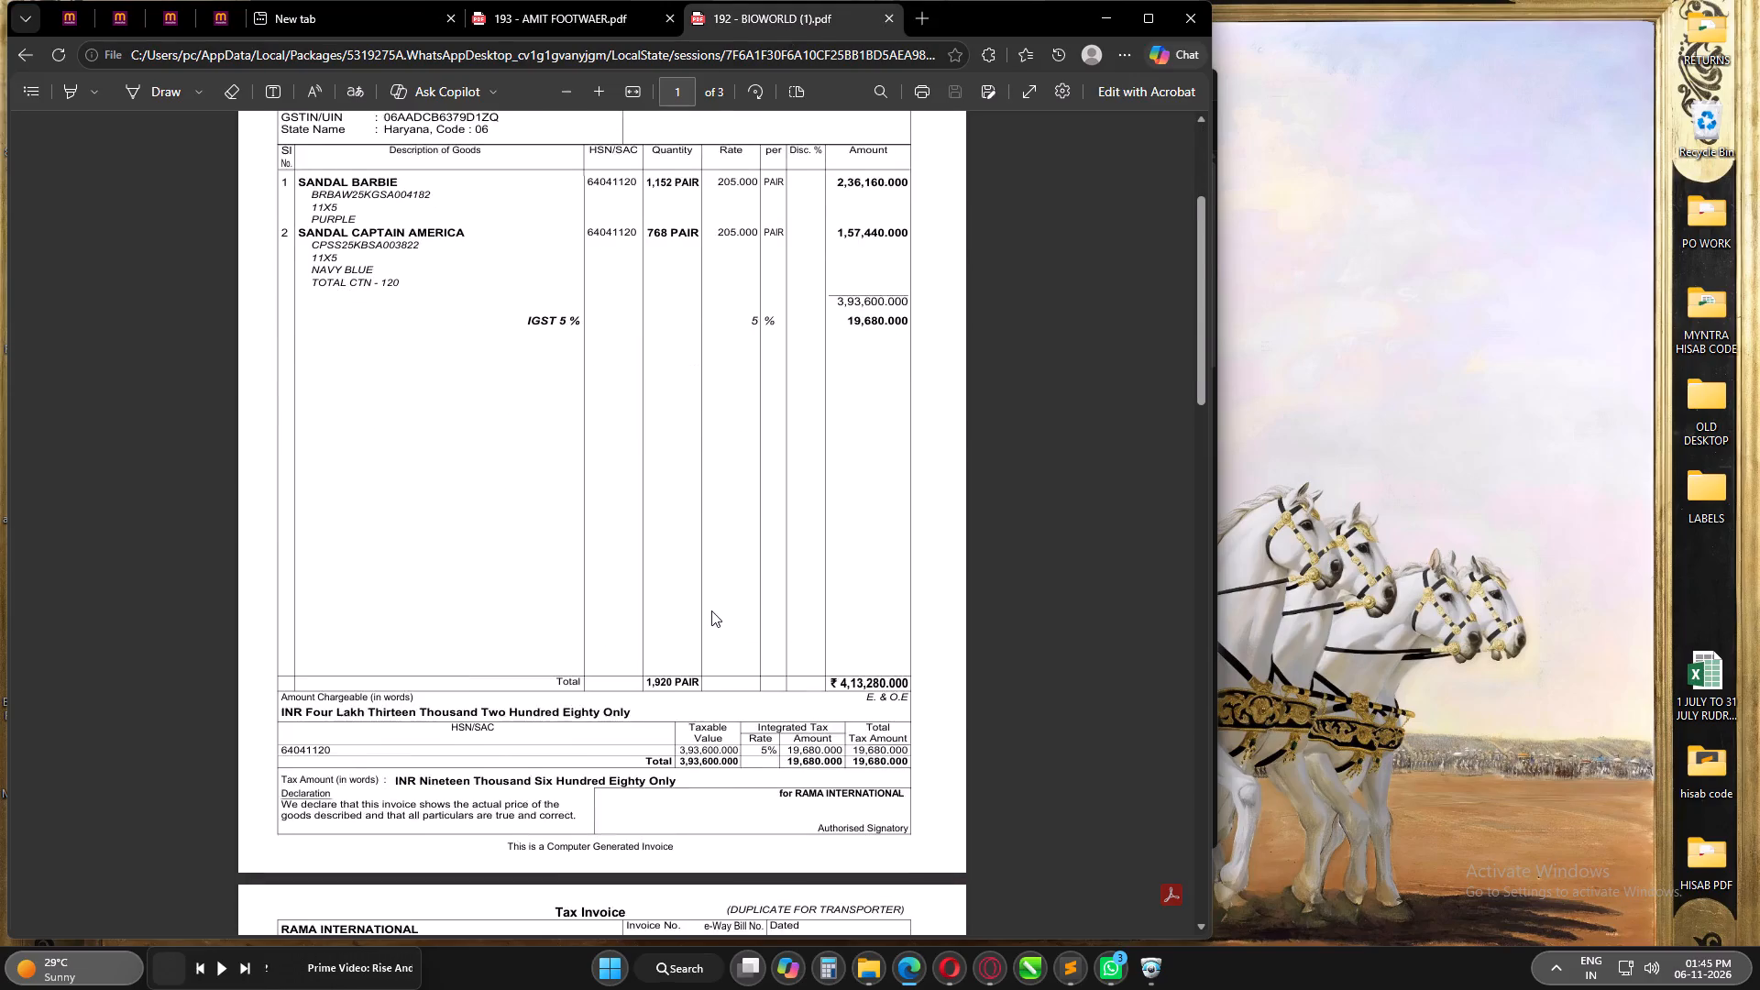
pyautogui.scroll(-11, 711, 610)
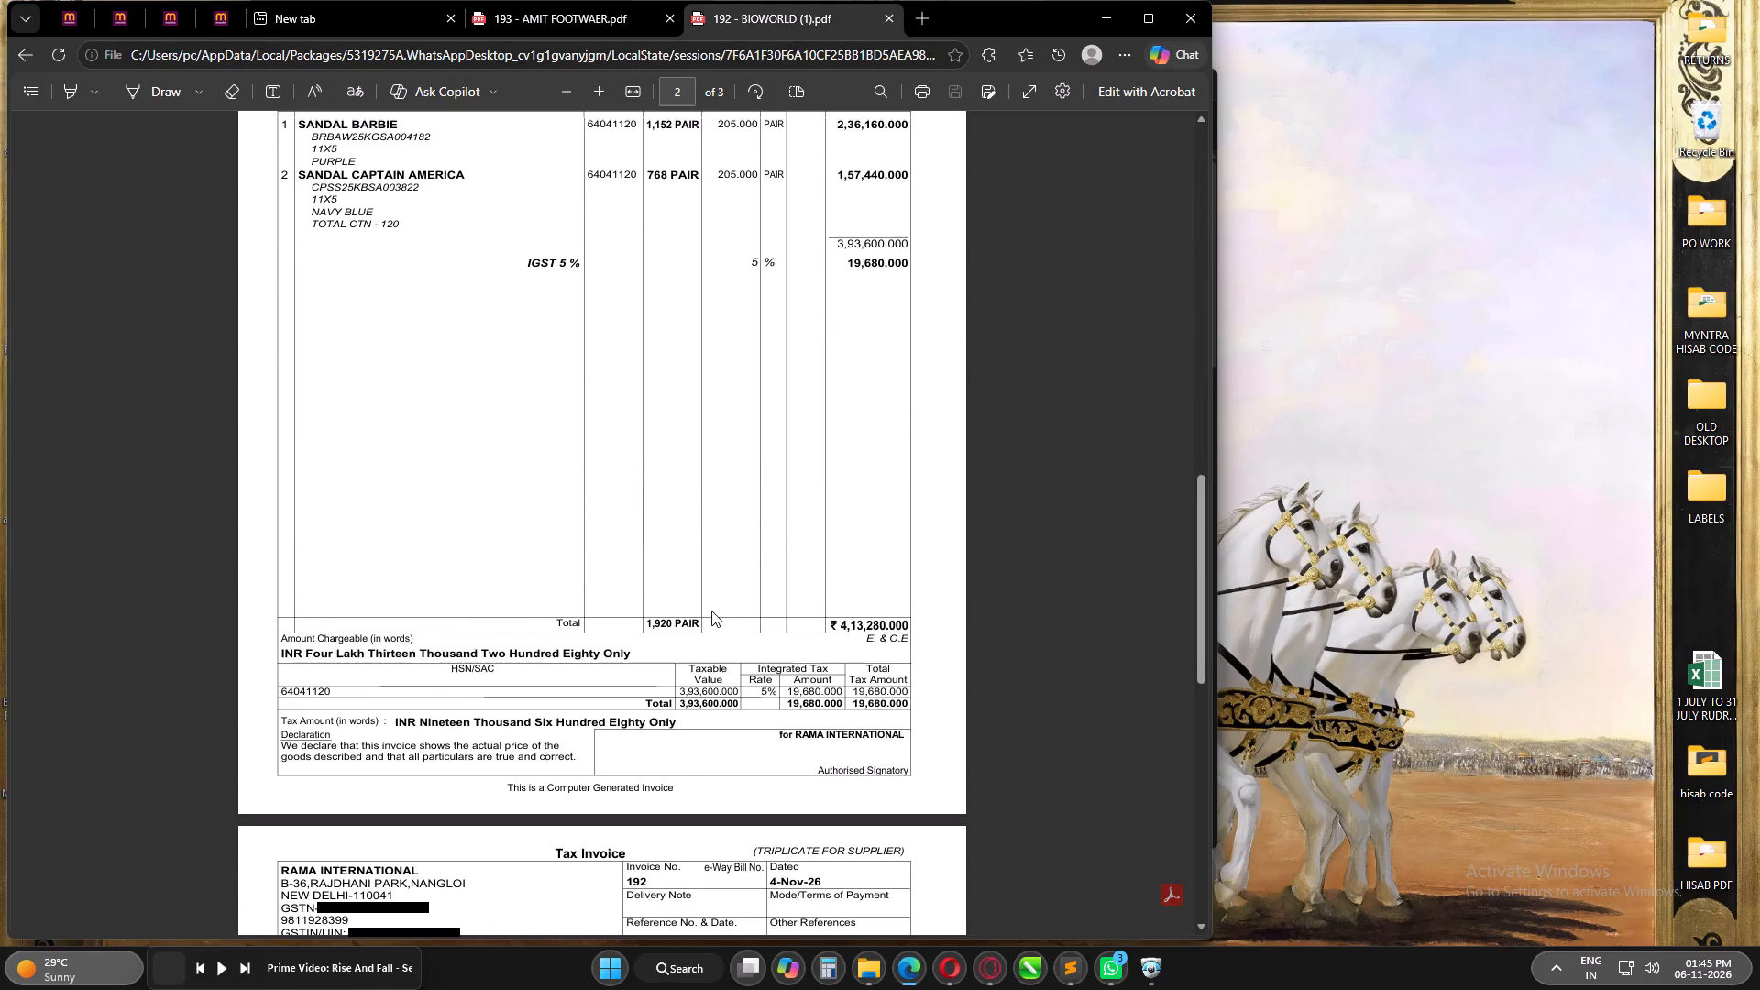
pyautogui.scroll(15, 711, 610)
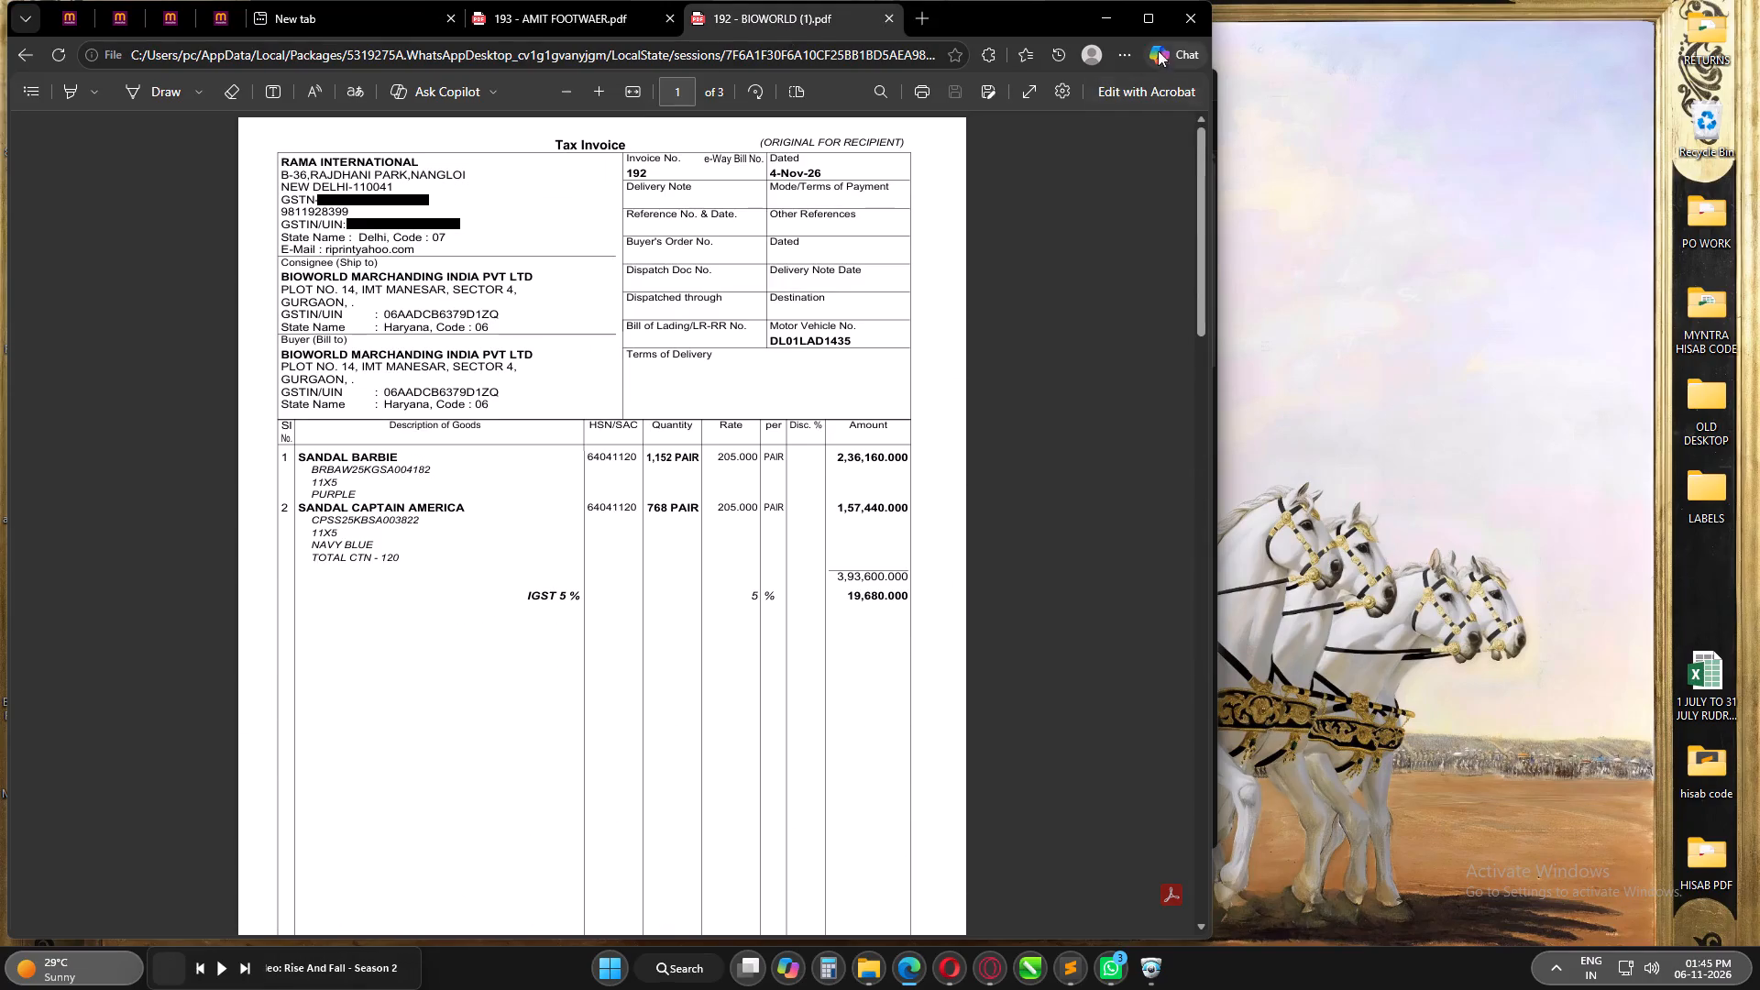
pyautogui.scroll(-5, 720, 635)
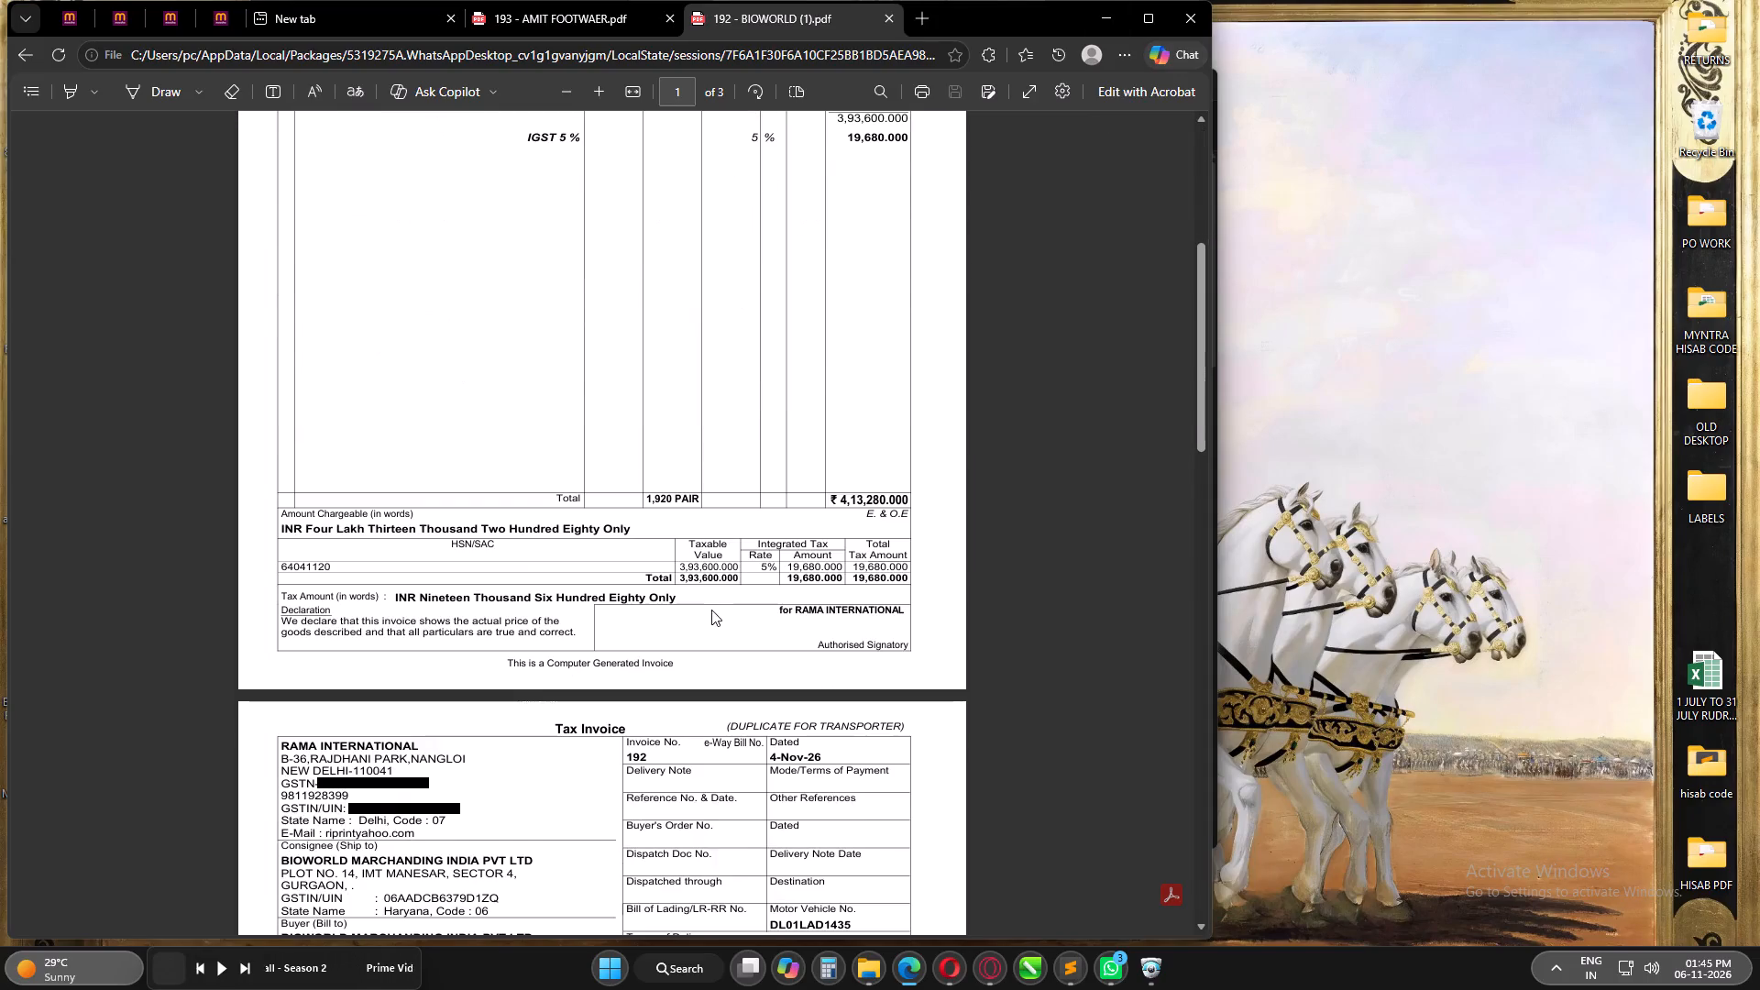
pyautogui.scroll(5, 716, 600)
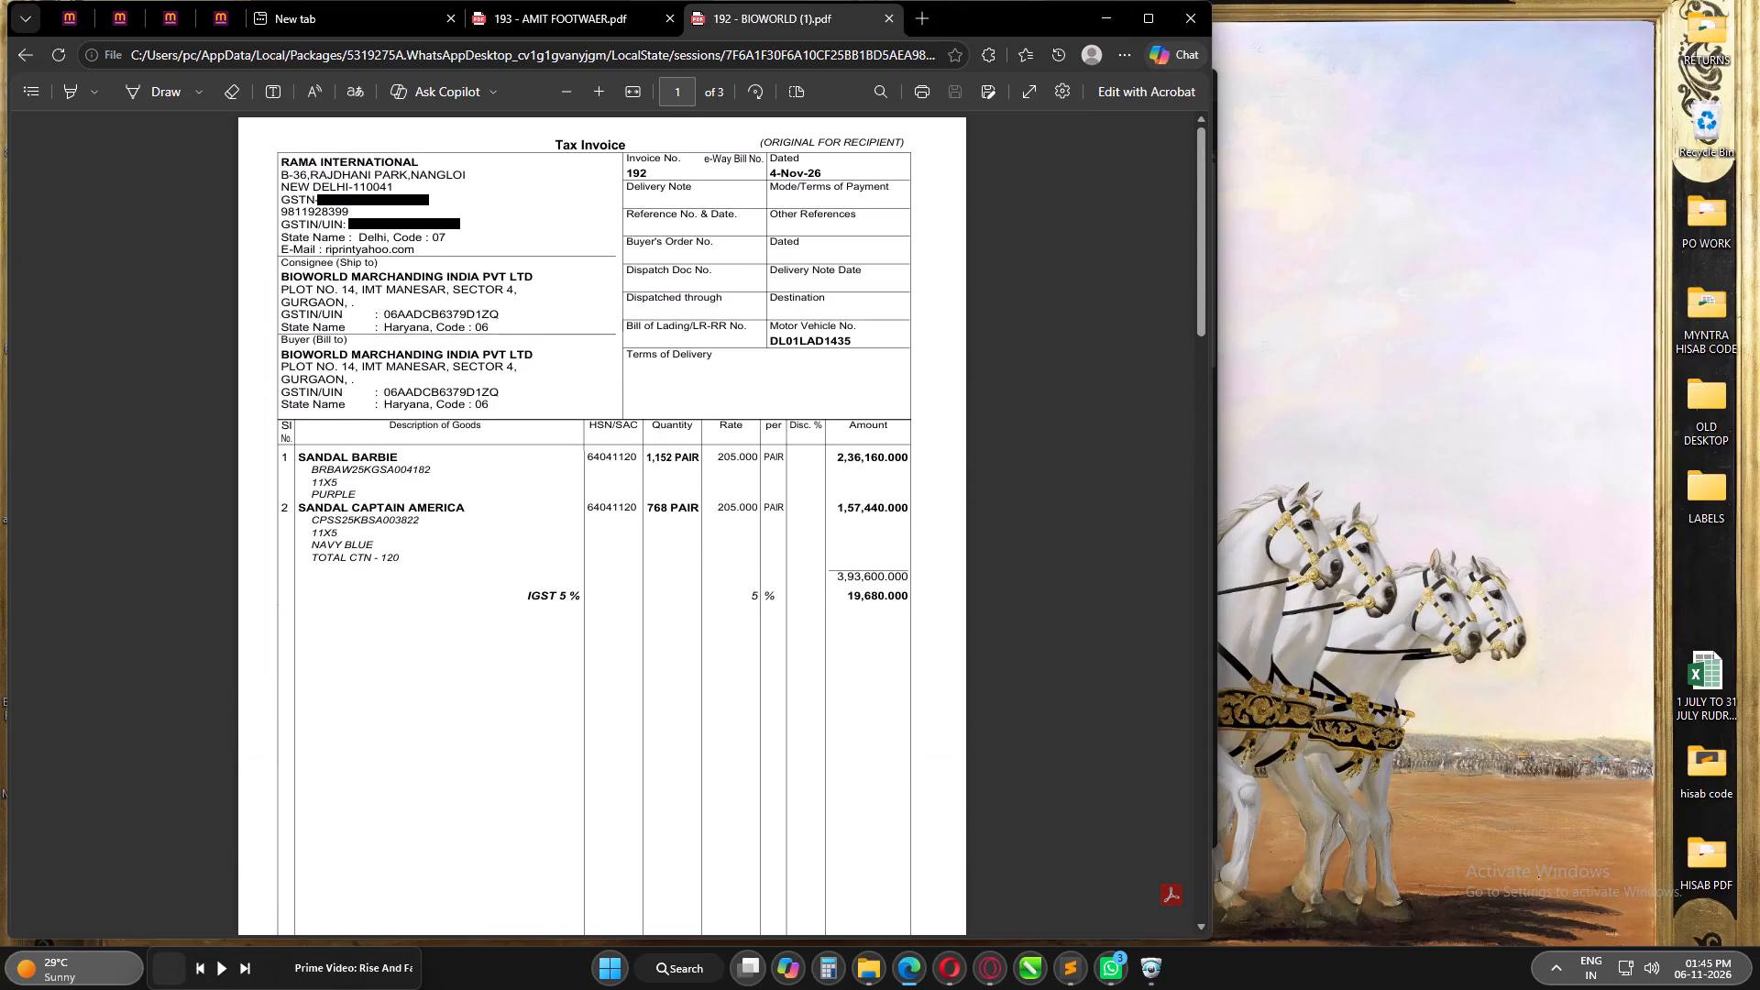
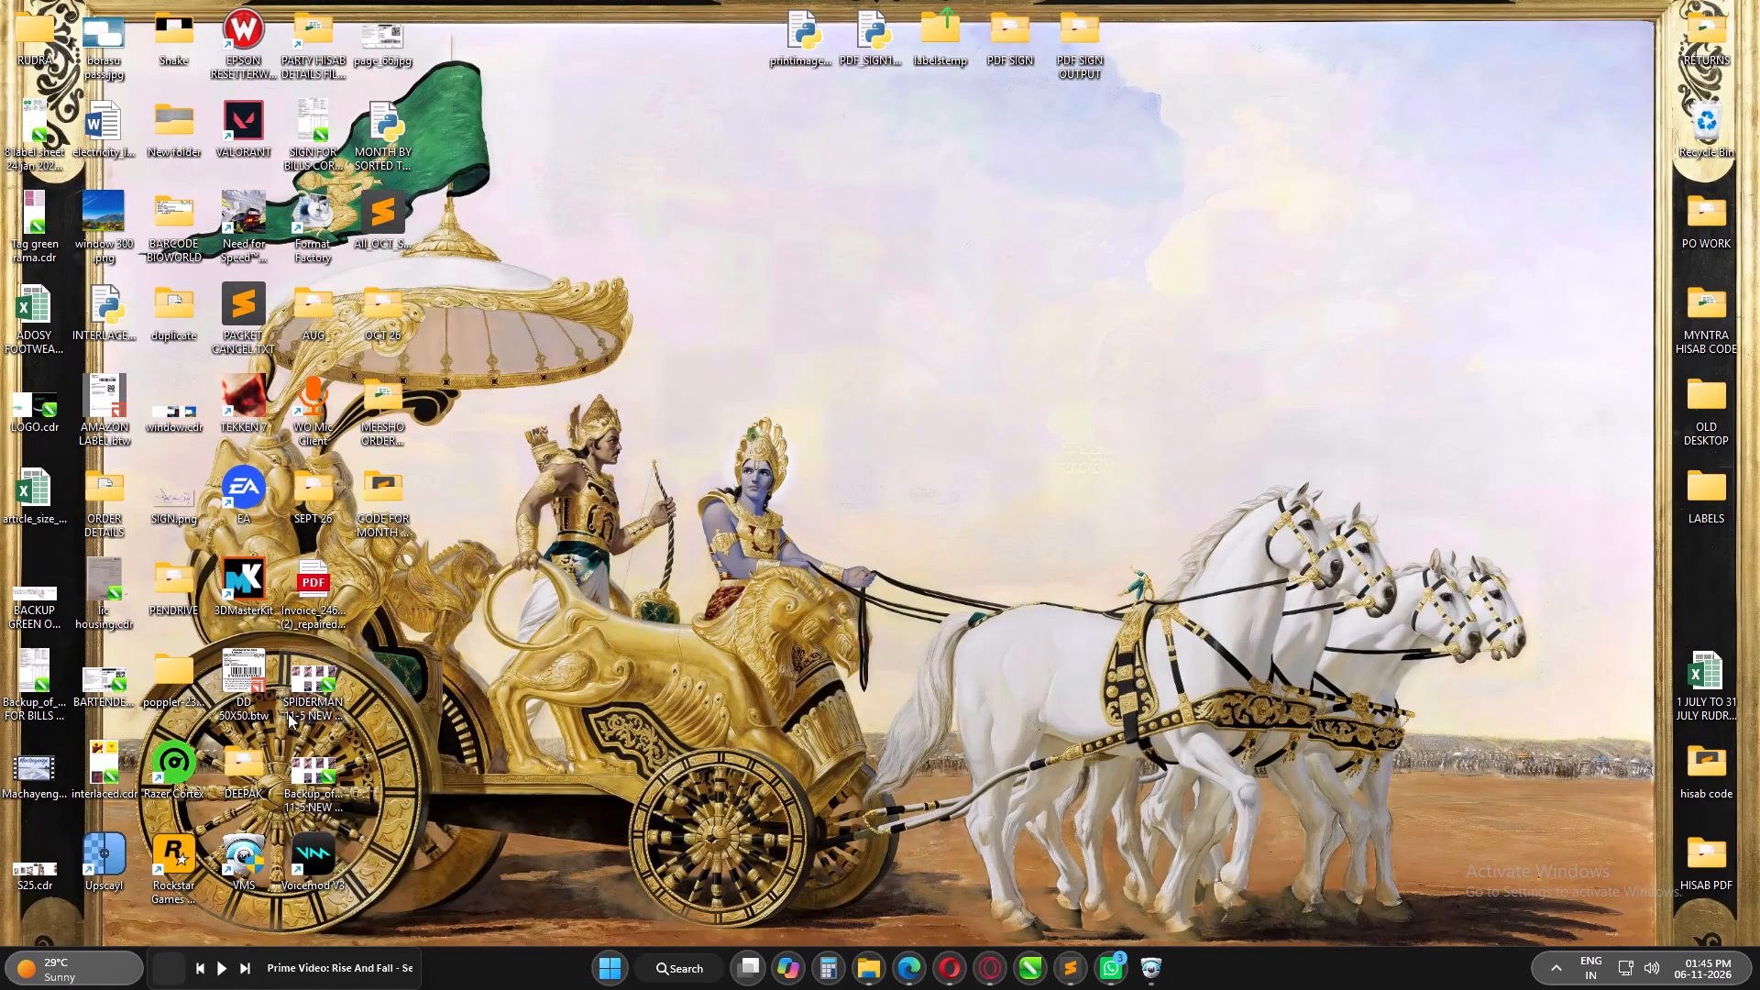
# Open the SIGN FOR BILLS CORRECTED 10 JAN 2025 drawing from the desktop in CorelDRAW.
pyautogui.click(566, 644)
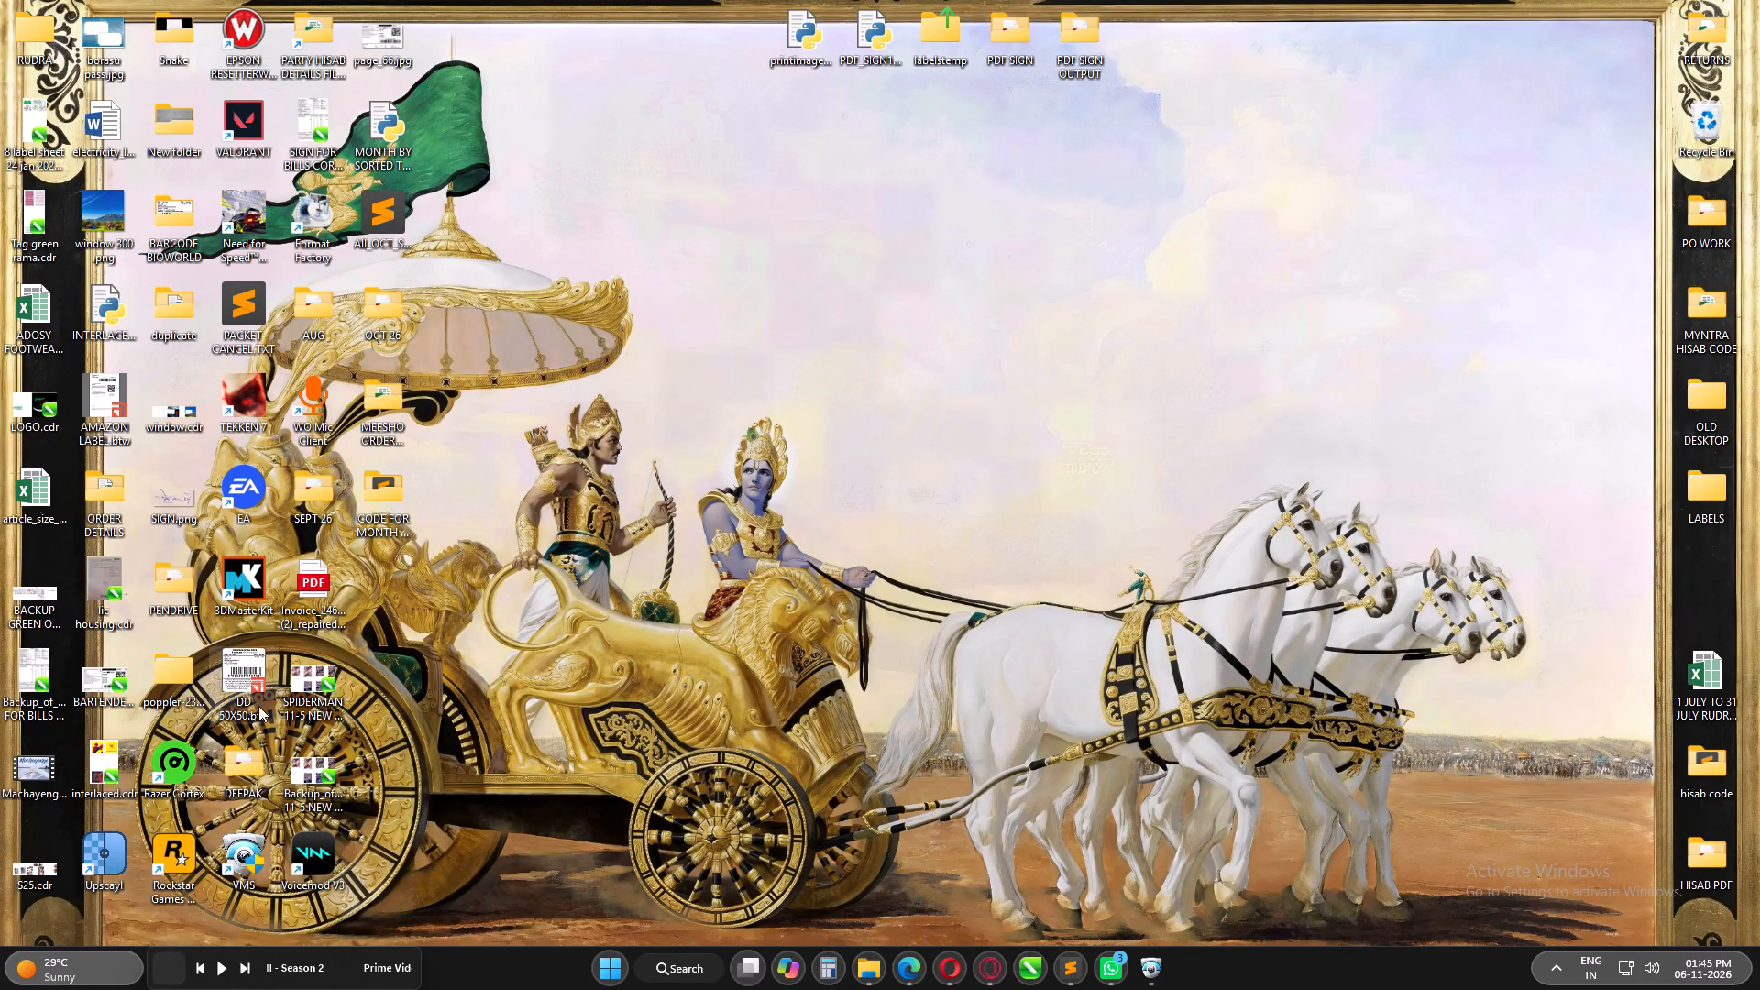
pyautogui.click(501, 709)
pyautogui.press('s')
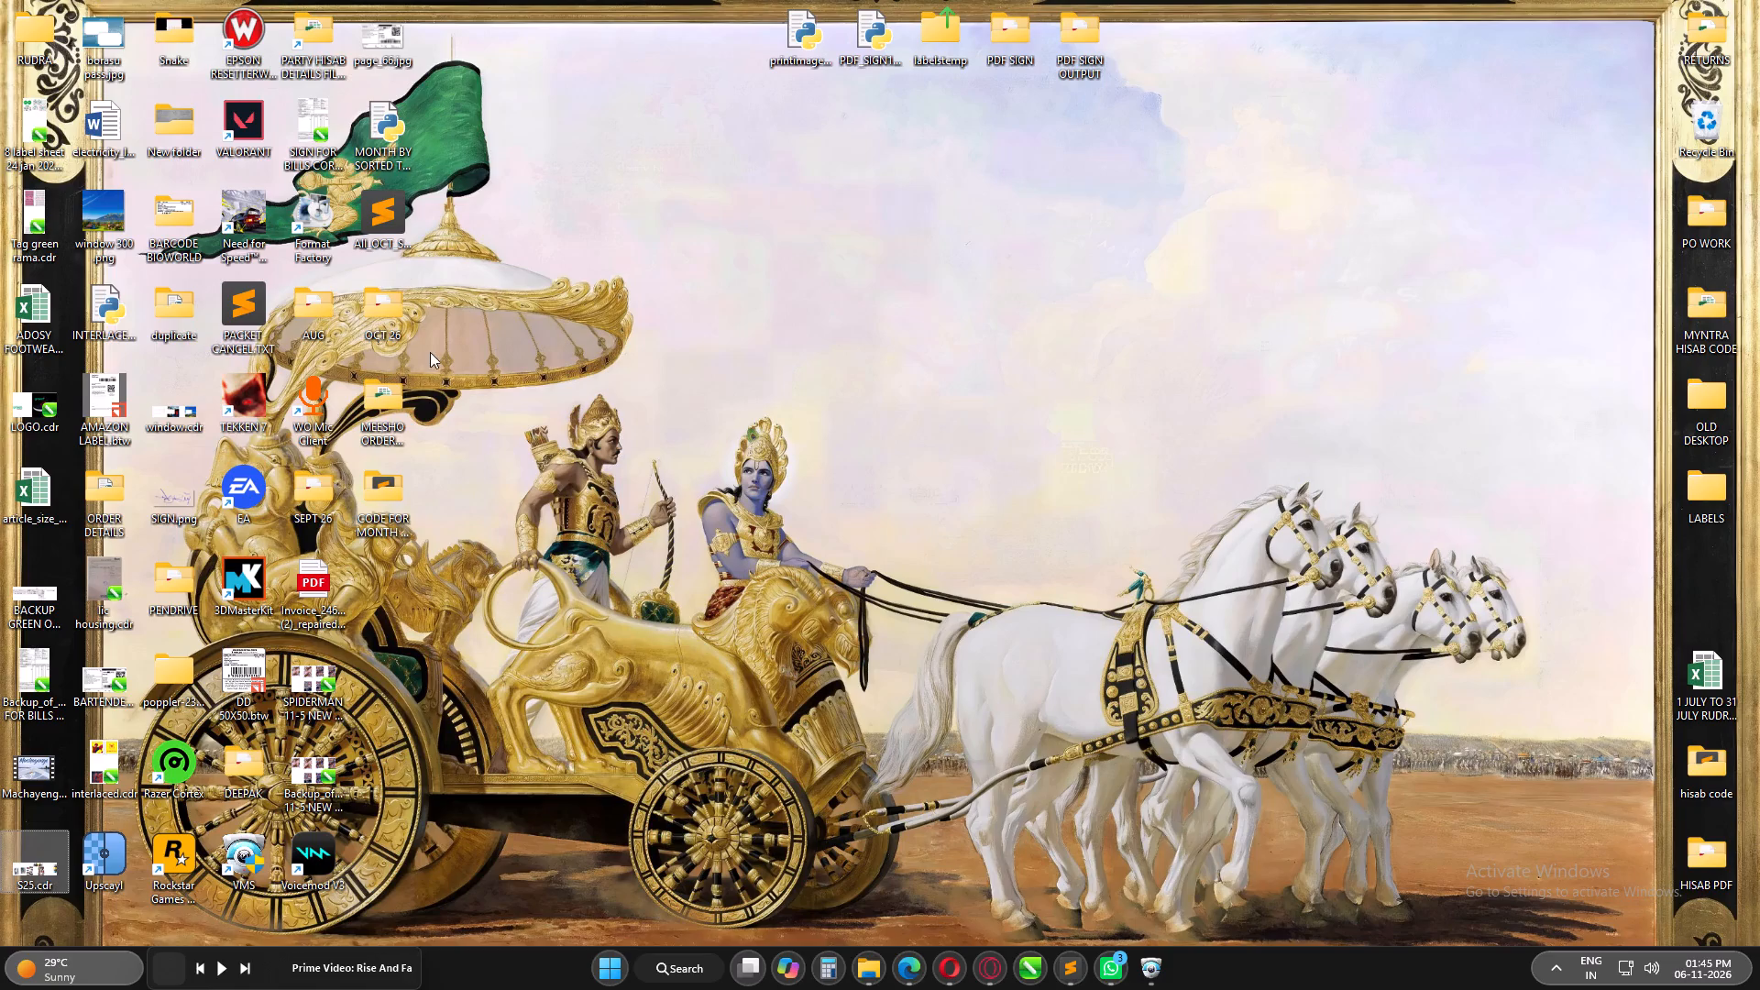
pyautogui.doubleClick(315, 131)
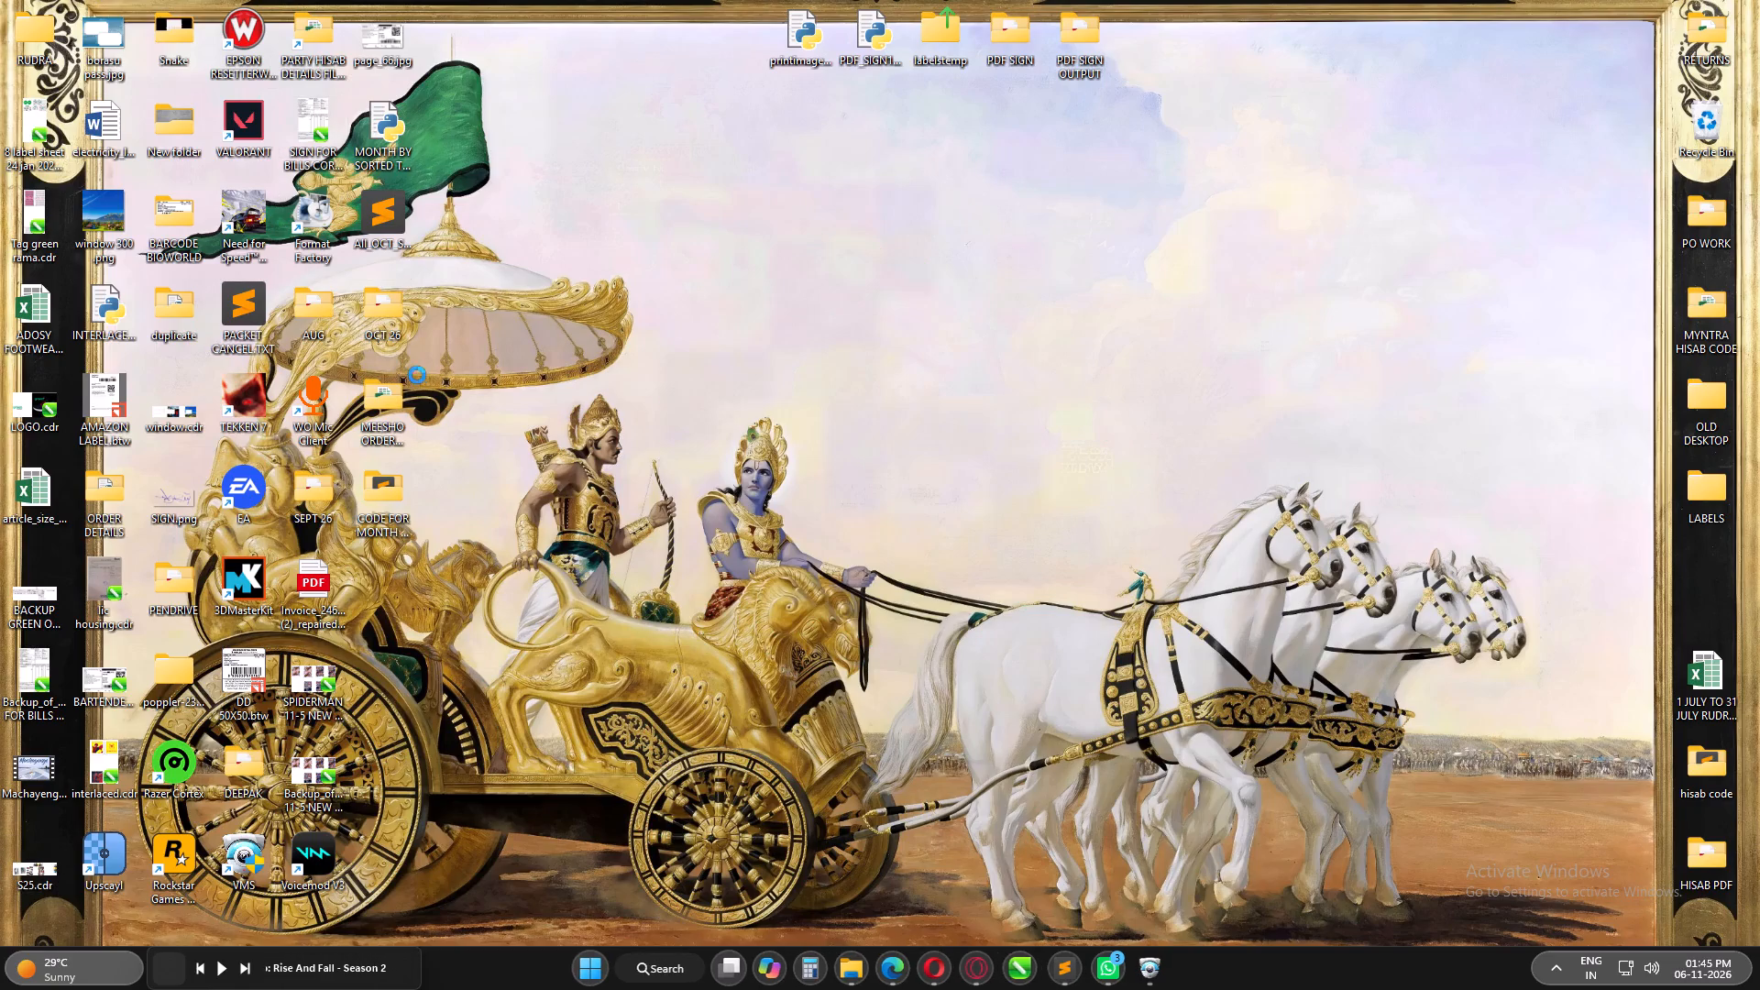
pyautogui.click(545, 300)
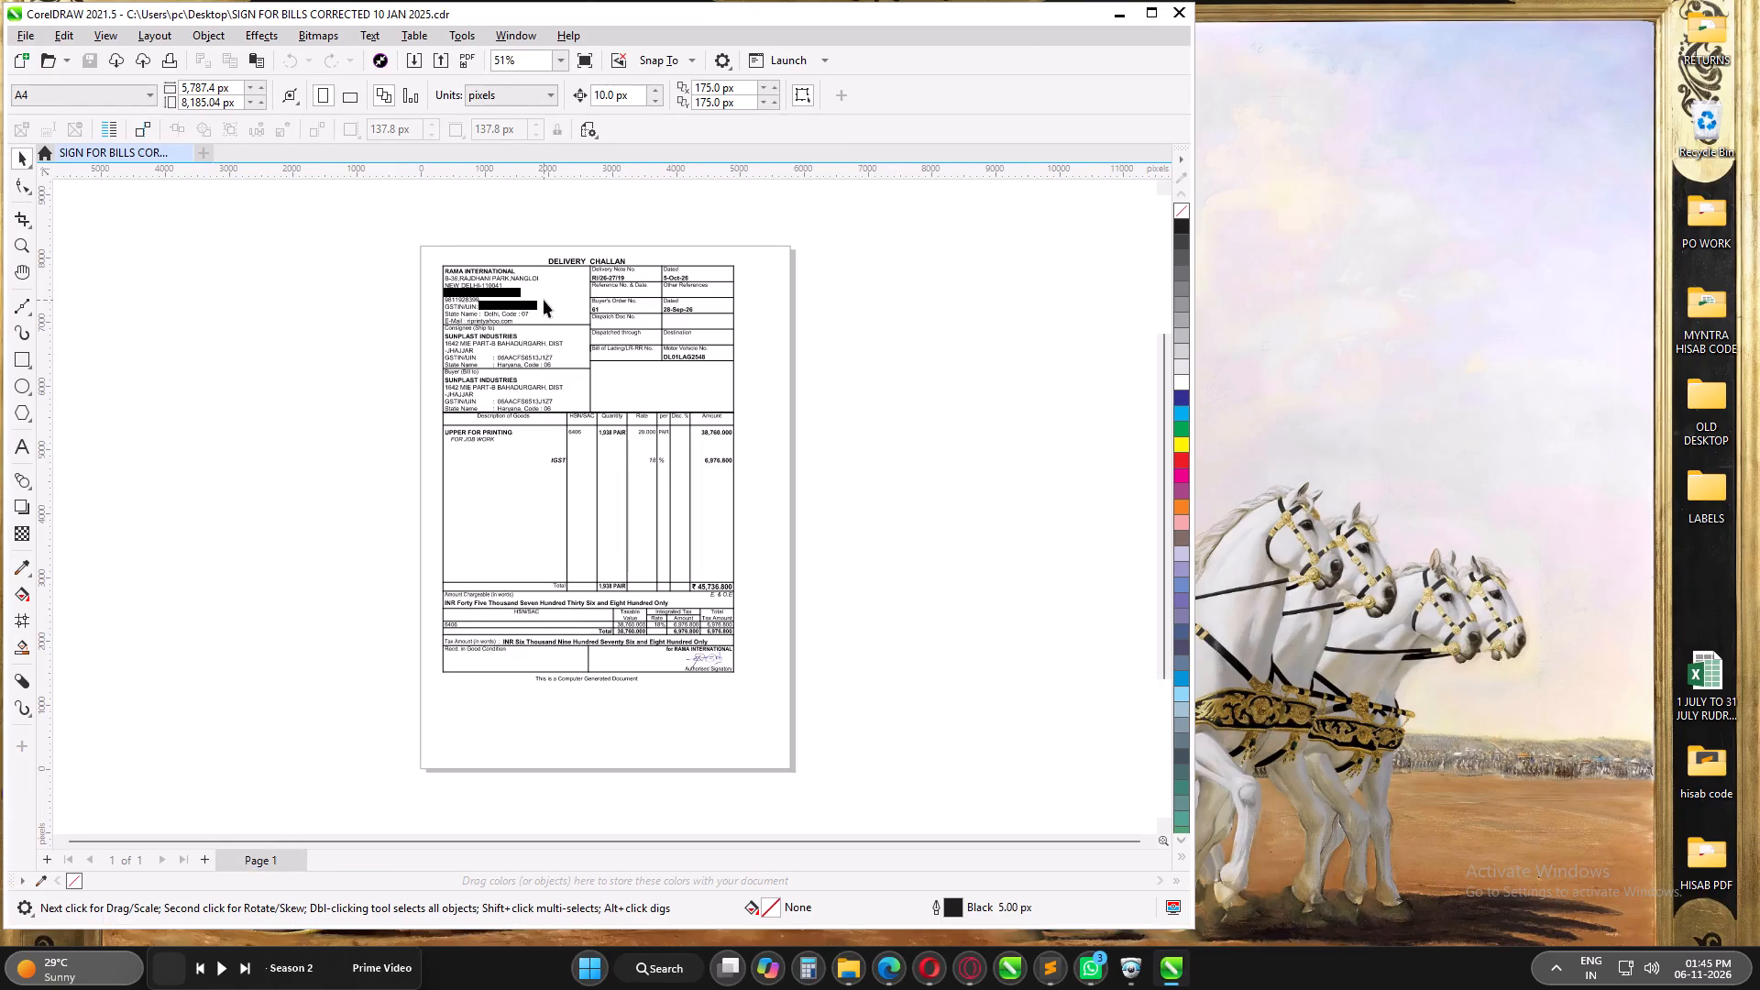
# Delete the old delivery challan from the page, keeping only the signature.
pyautogui.click(497, 327)
pyautogui.click(482, 363)
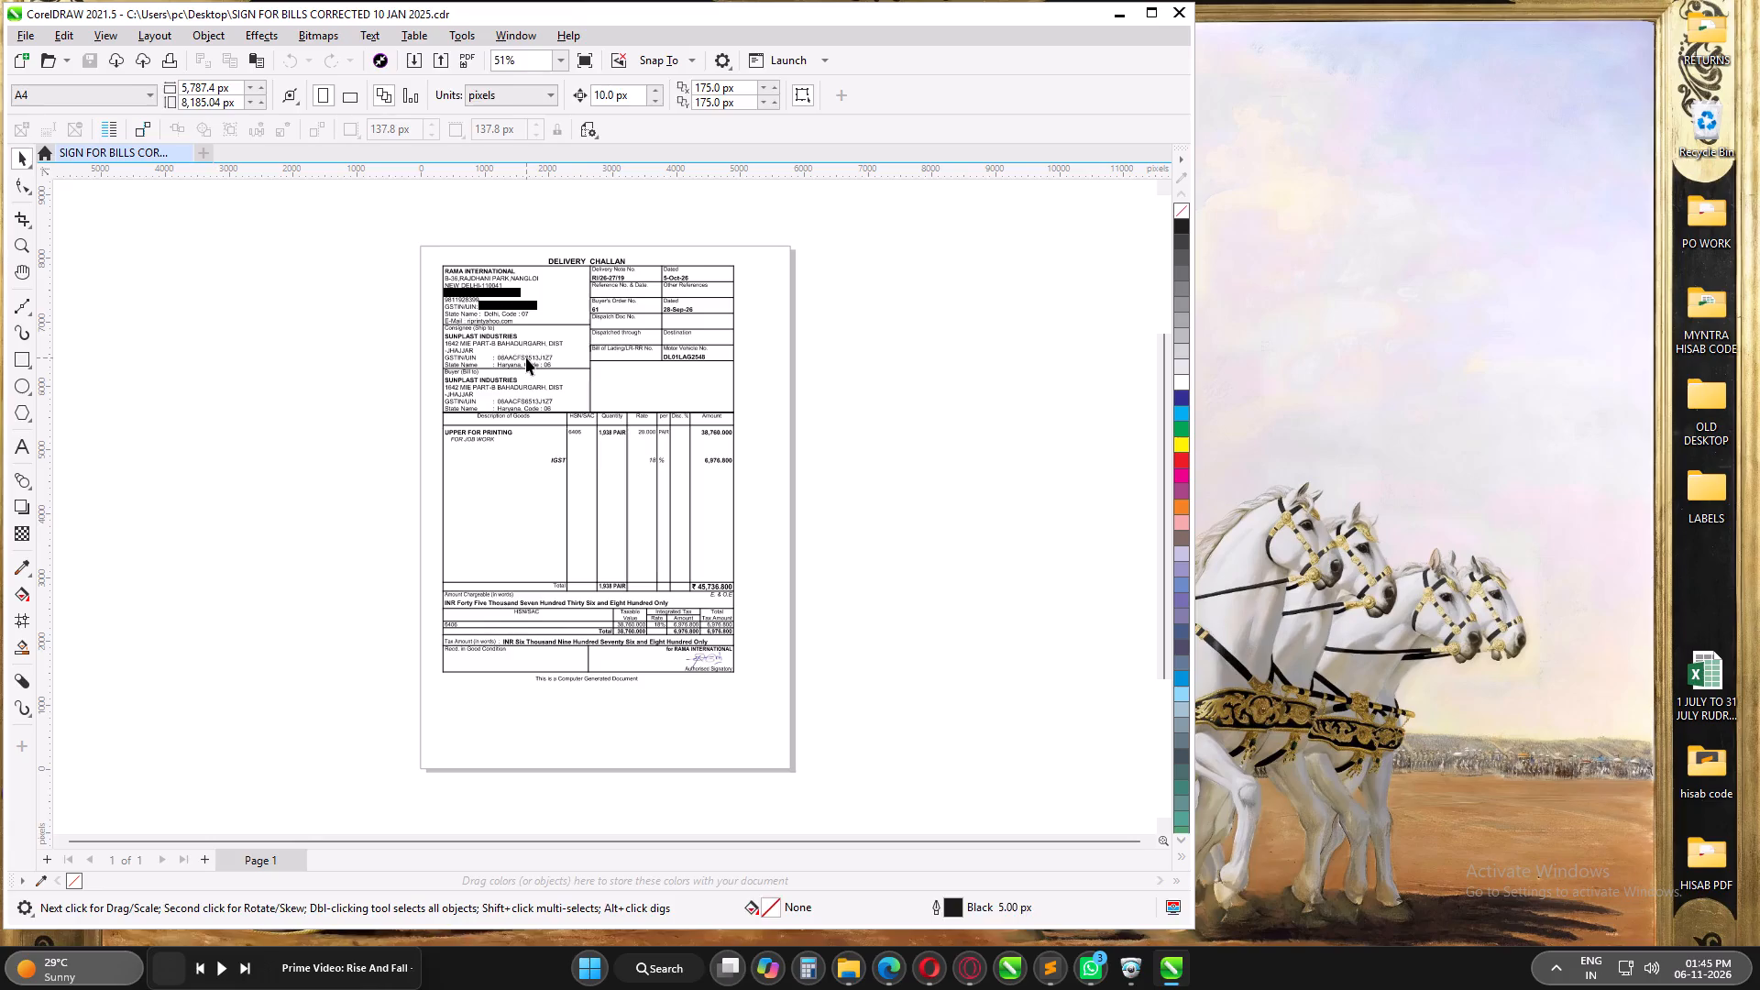
pyautogui.click(526, 357)
pyautogui.press('Delete')
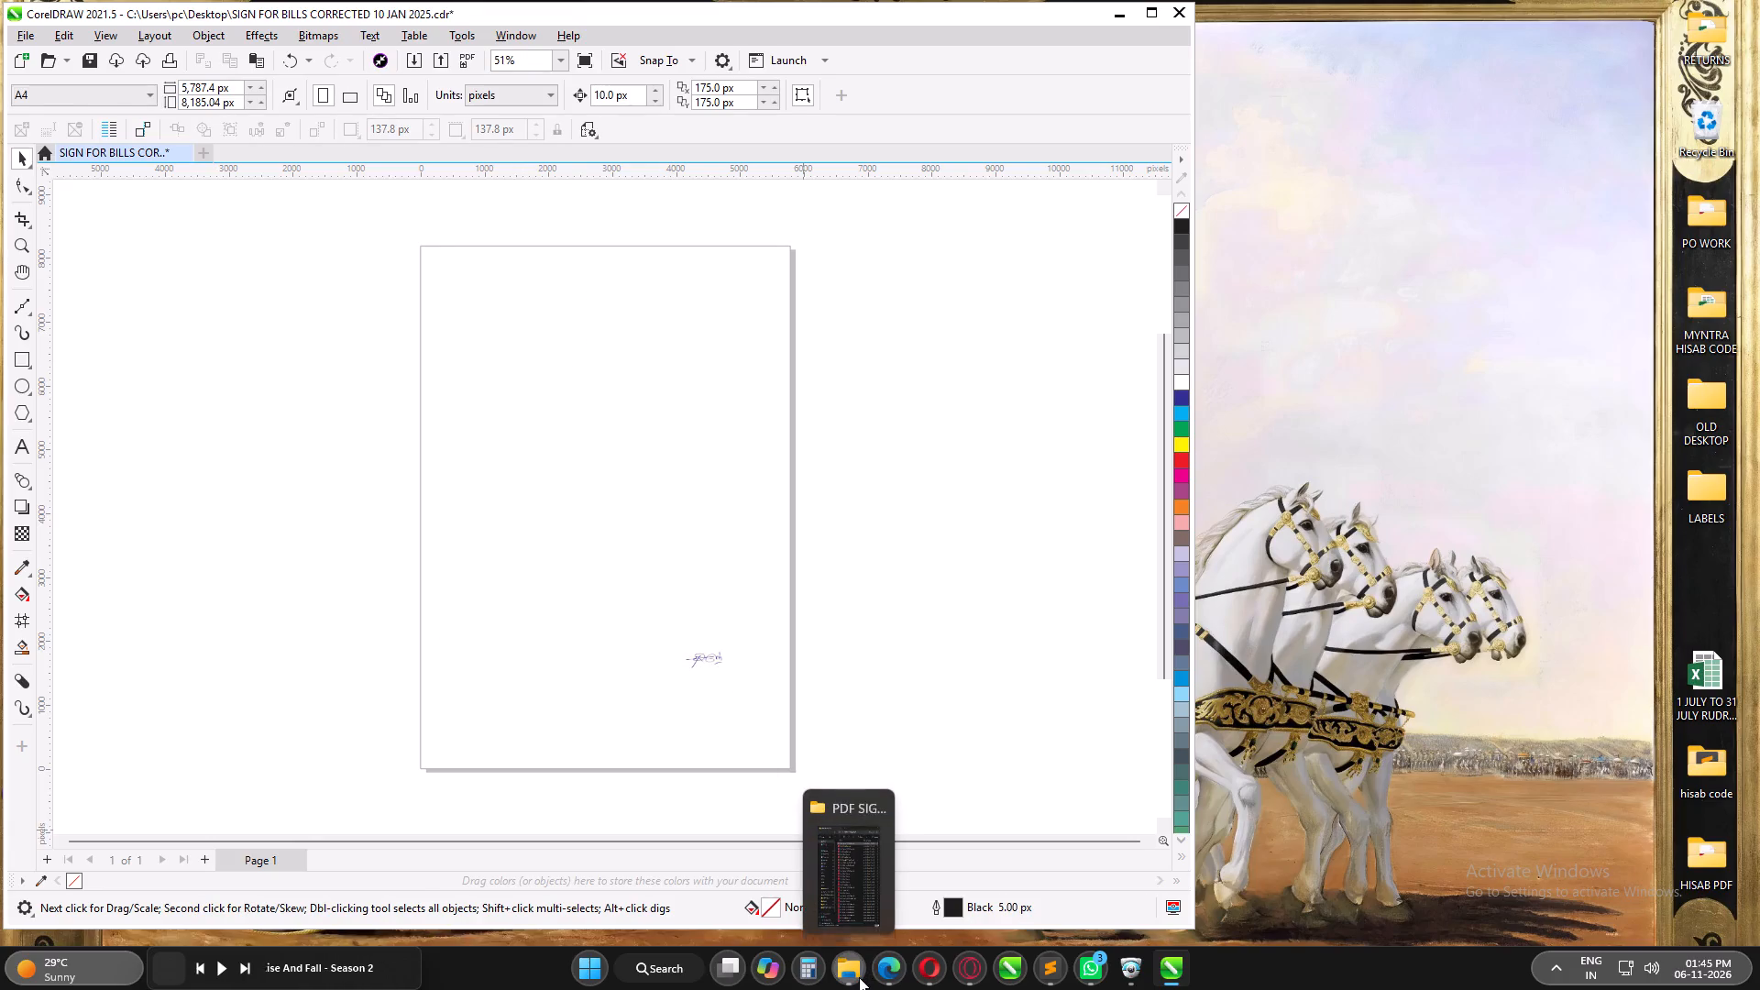
# Switch to File Explorer and select 193 - AMIT FOOTWAER.pdf in the desktop's PDF SIGN folder.
pyautogui.click(858, 874)
pyautogui.click(705, 232)
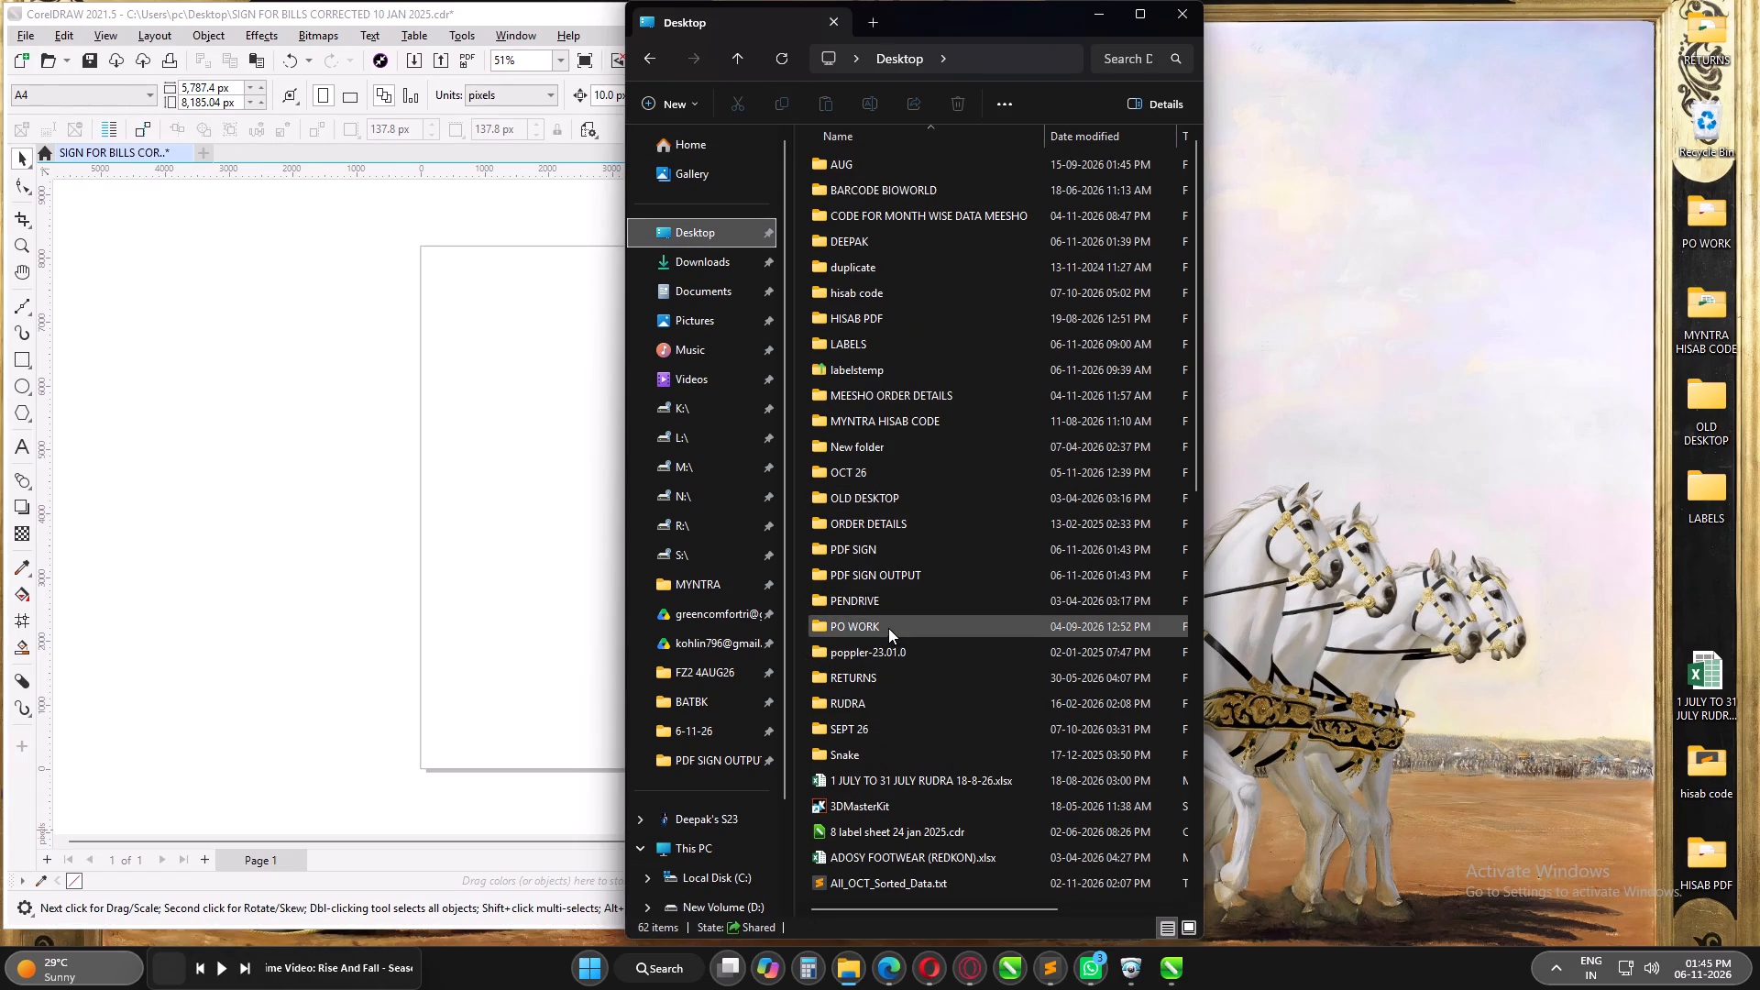
pyautogui.doubleClick(890, 550)
pyautogui.click(896, 173)
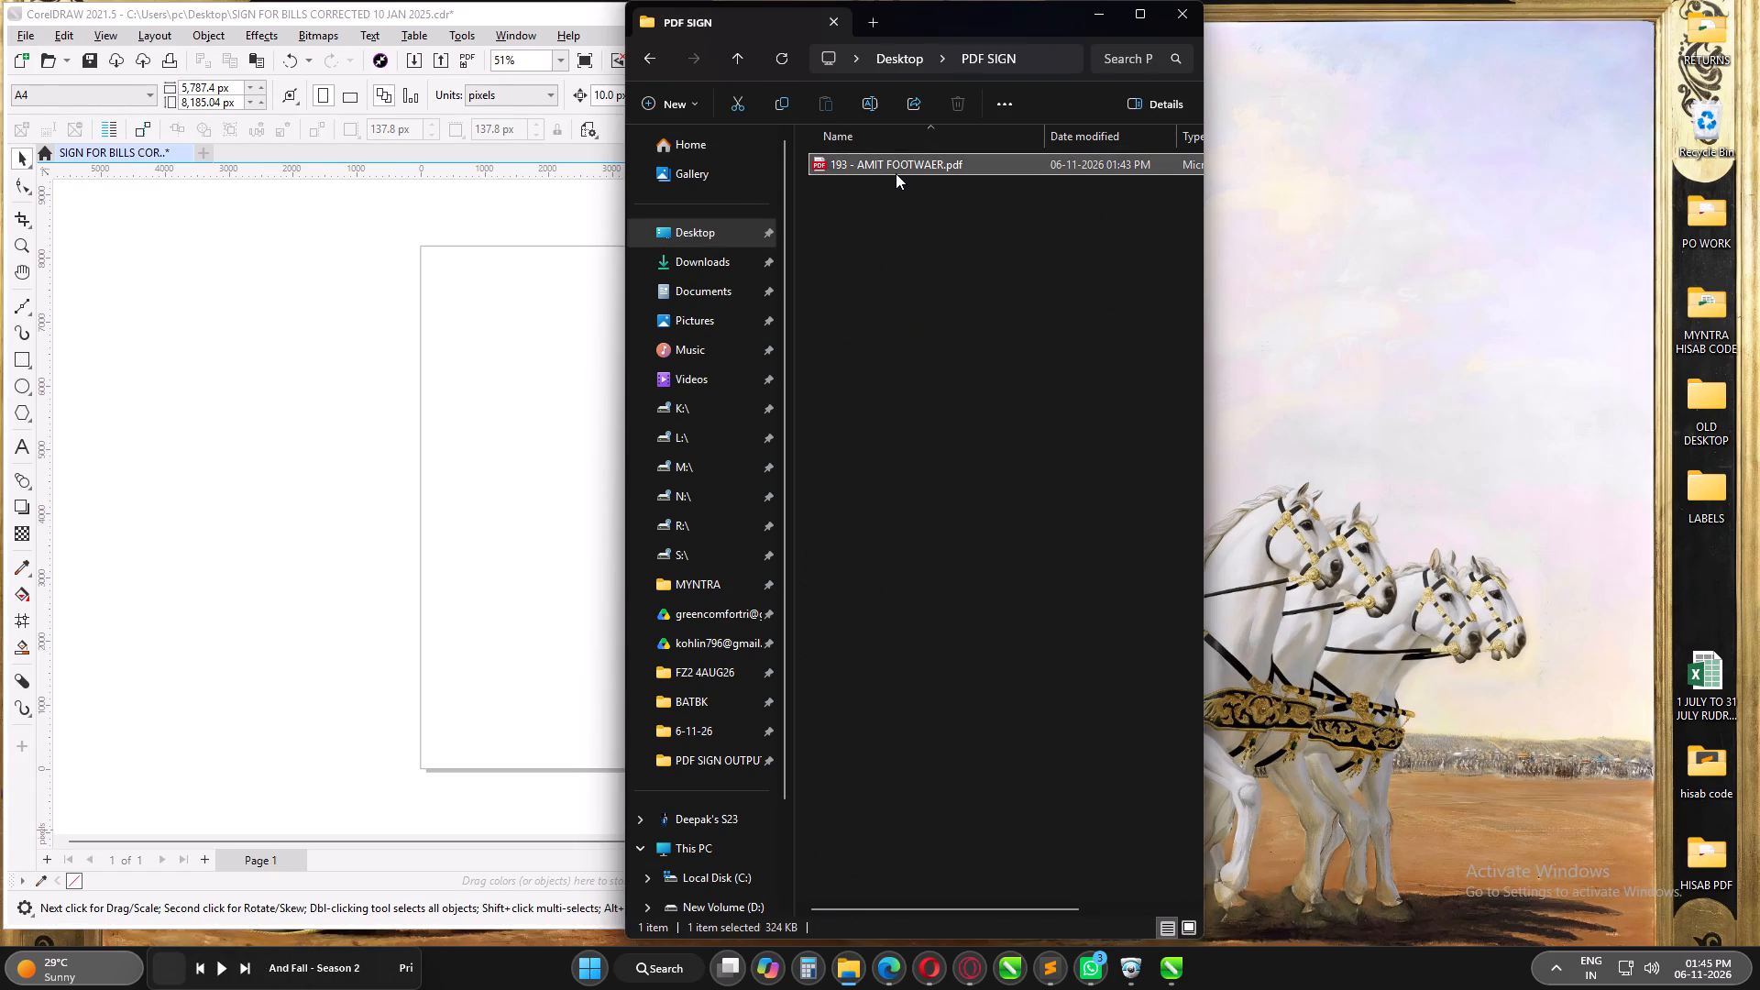
# Copy 193 - AMIT FOOTWAER.pdf into the signature drawing in CorelDRAW, importing only page 1 with text as curves.
pyautogui.hotkey('ctrl', 'c')
pyautogui.click(555, 423)
pyautogui.hotkey('ctrl', 'v')
pyautogui.moveTo(537, 484); pyautogui.dragTo(276, 481)
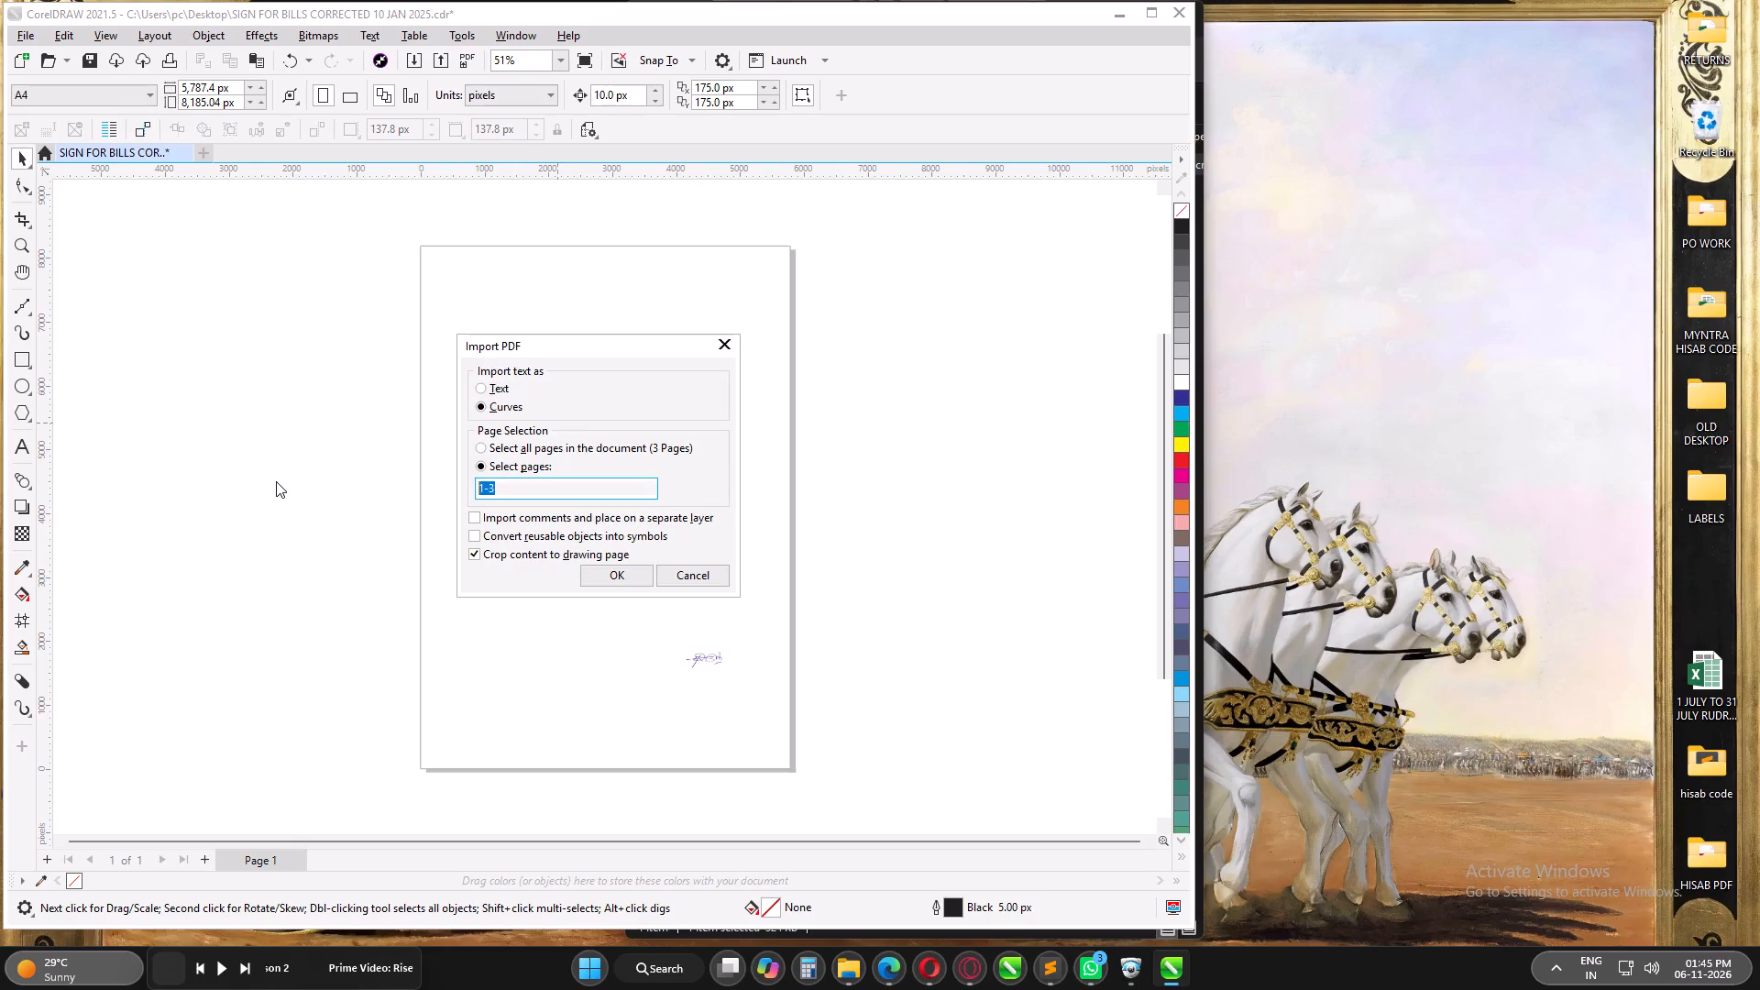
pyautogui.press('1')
pyautogui.press('Return')
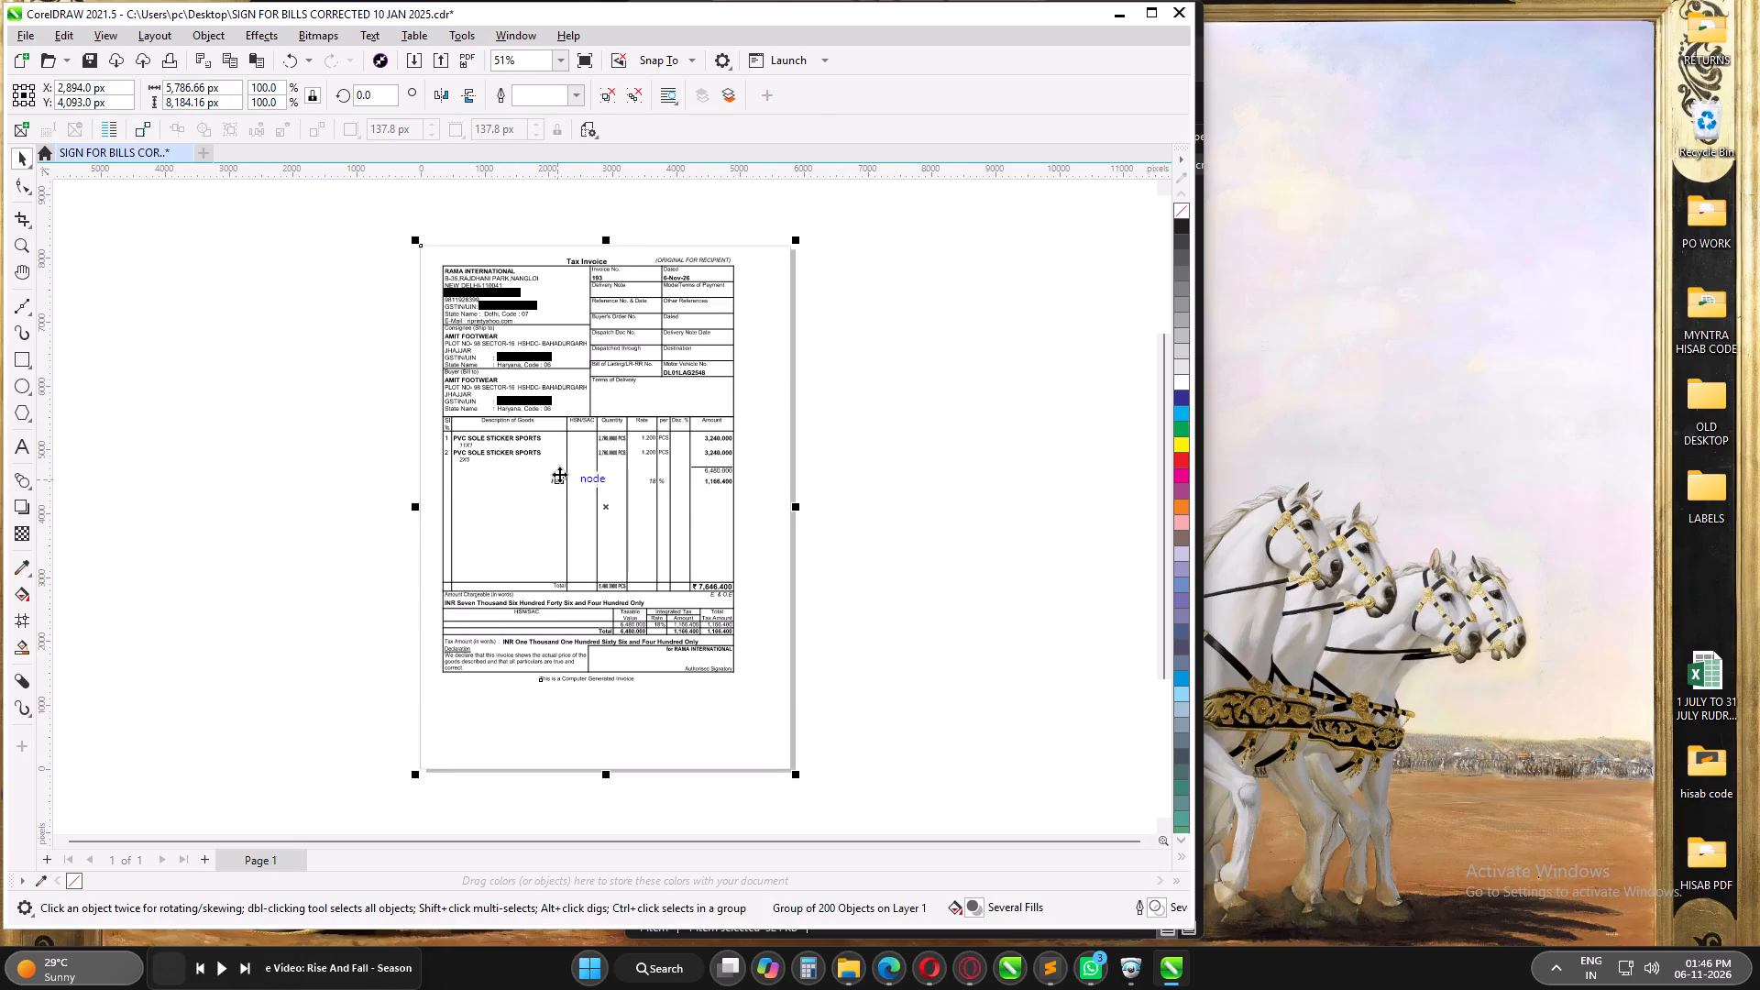
# Switch the drawing with the imported invoice to Wireframe view.
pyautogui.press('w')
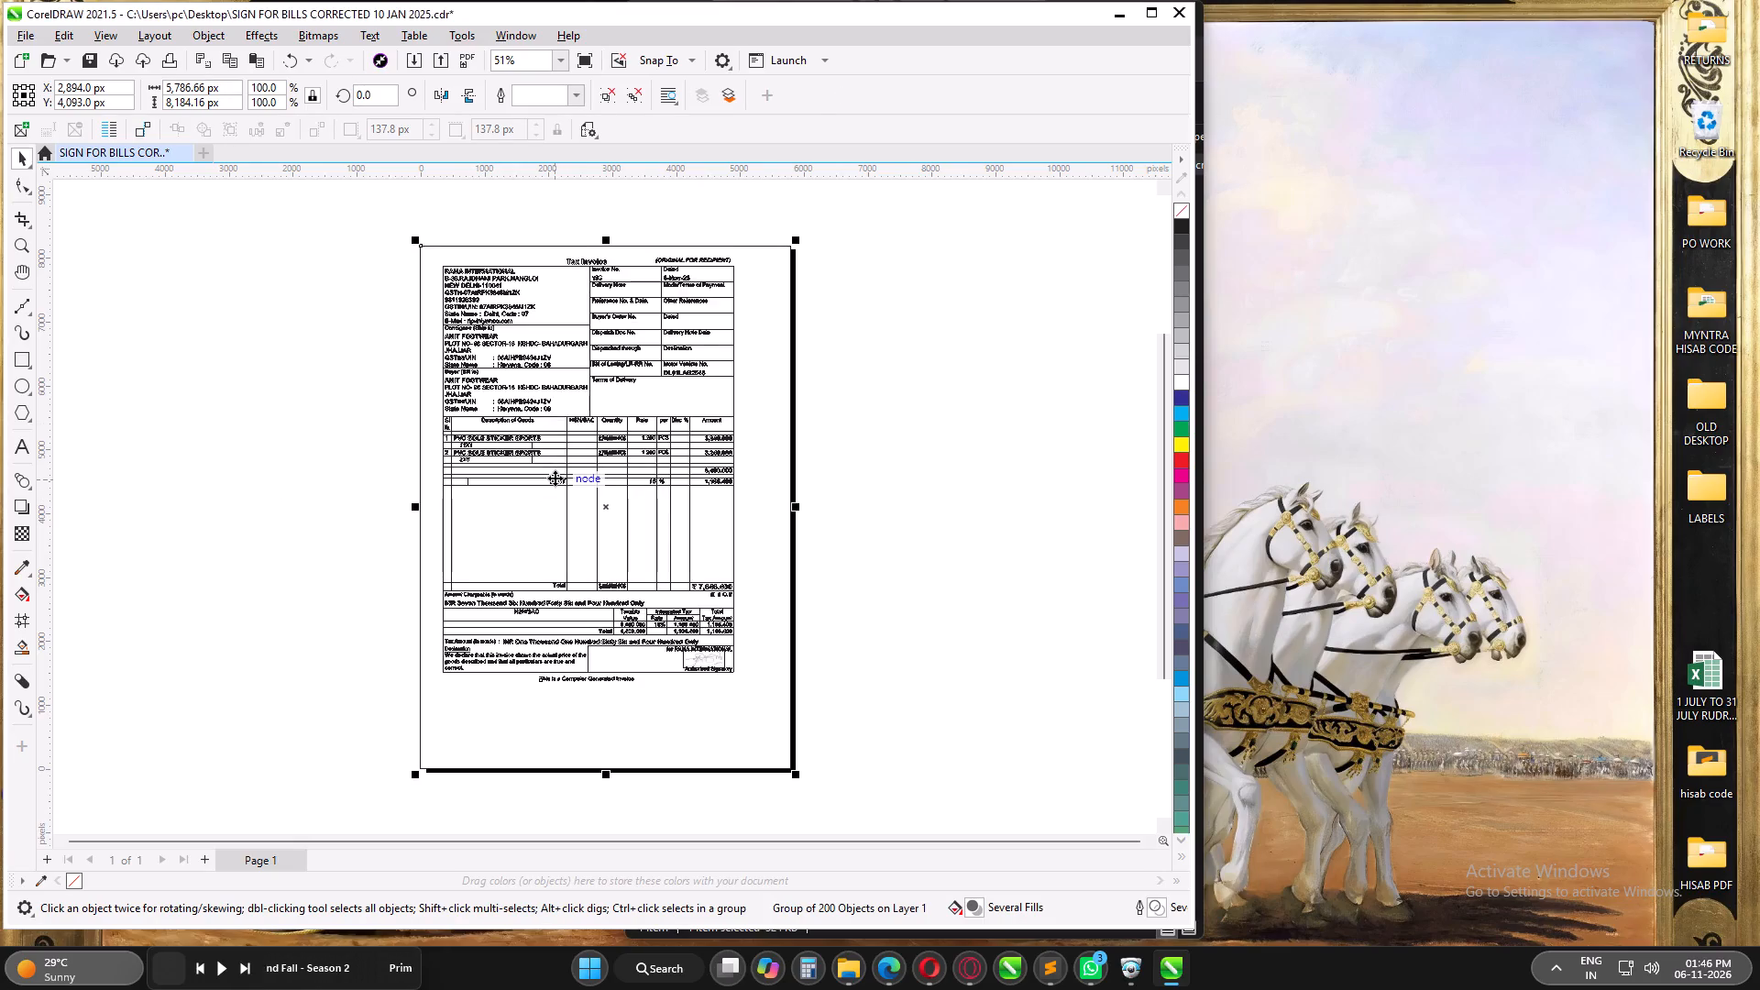
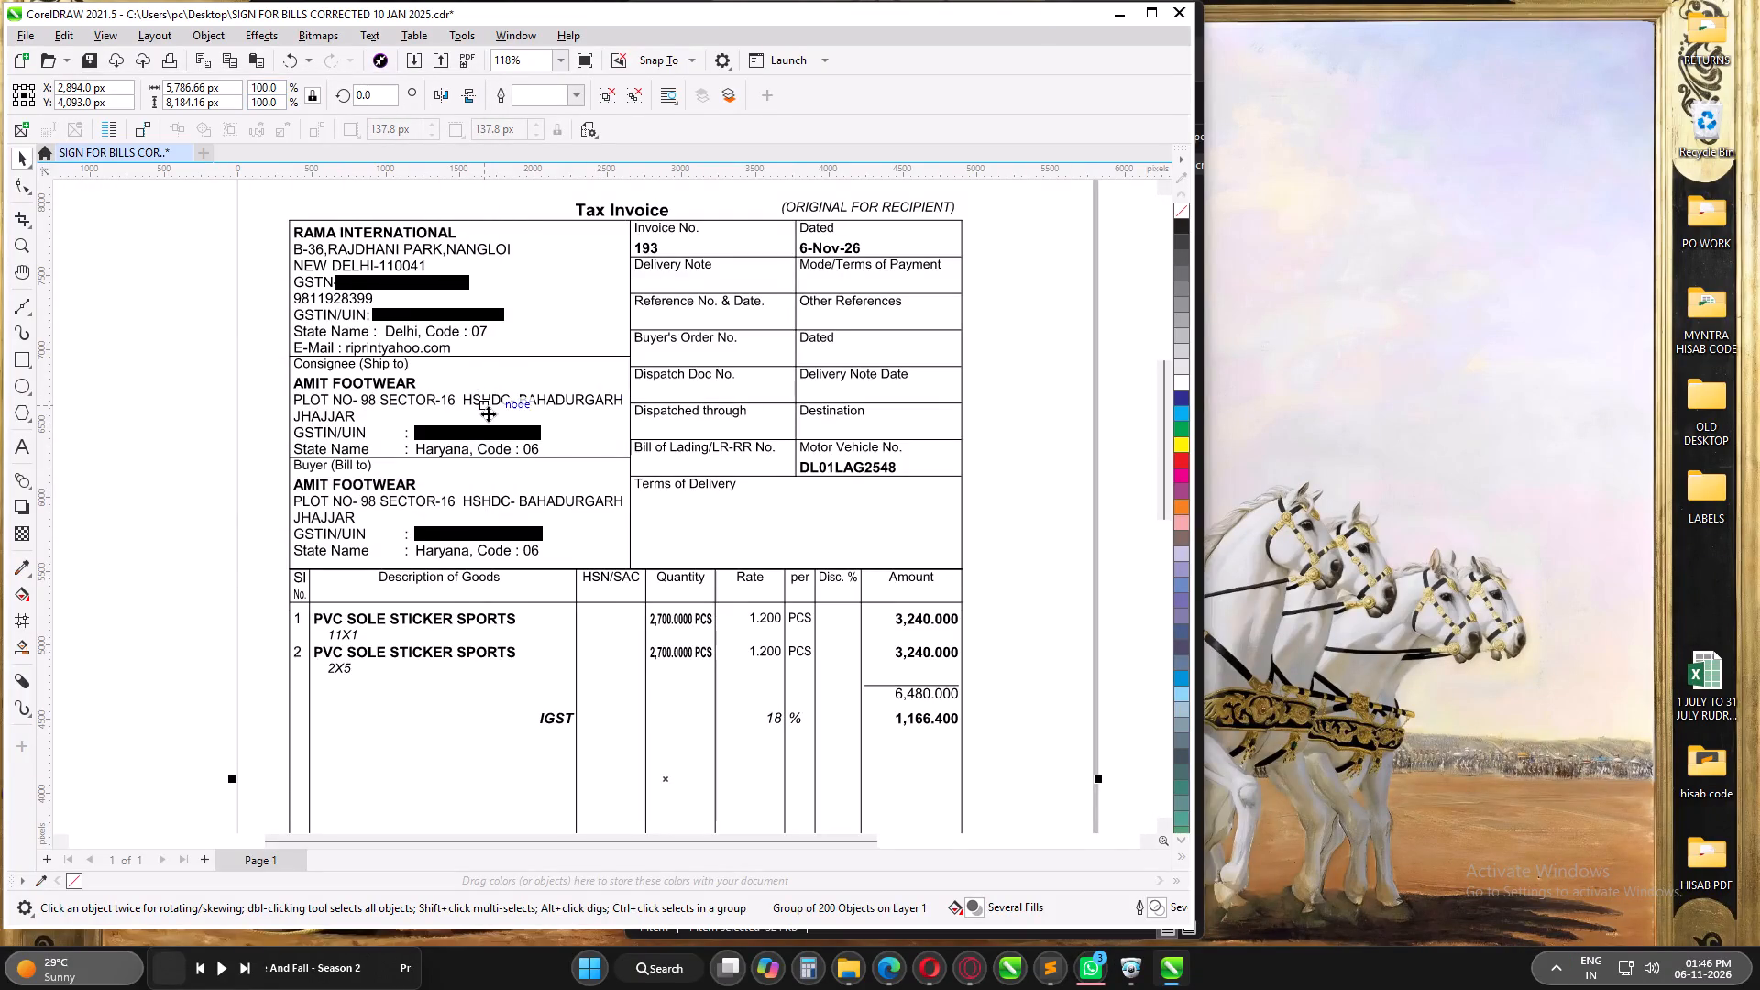
# Delete the white page-sized background shape inside the imported invoice 193 group and select the remaining invoice group.
pyautogui.scroll(-6, 495, 412)
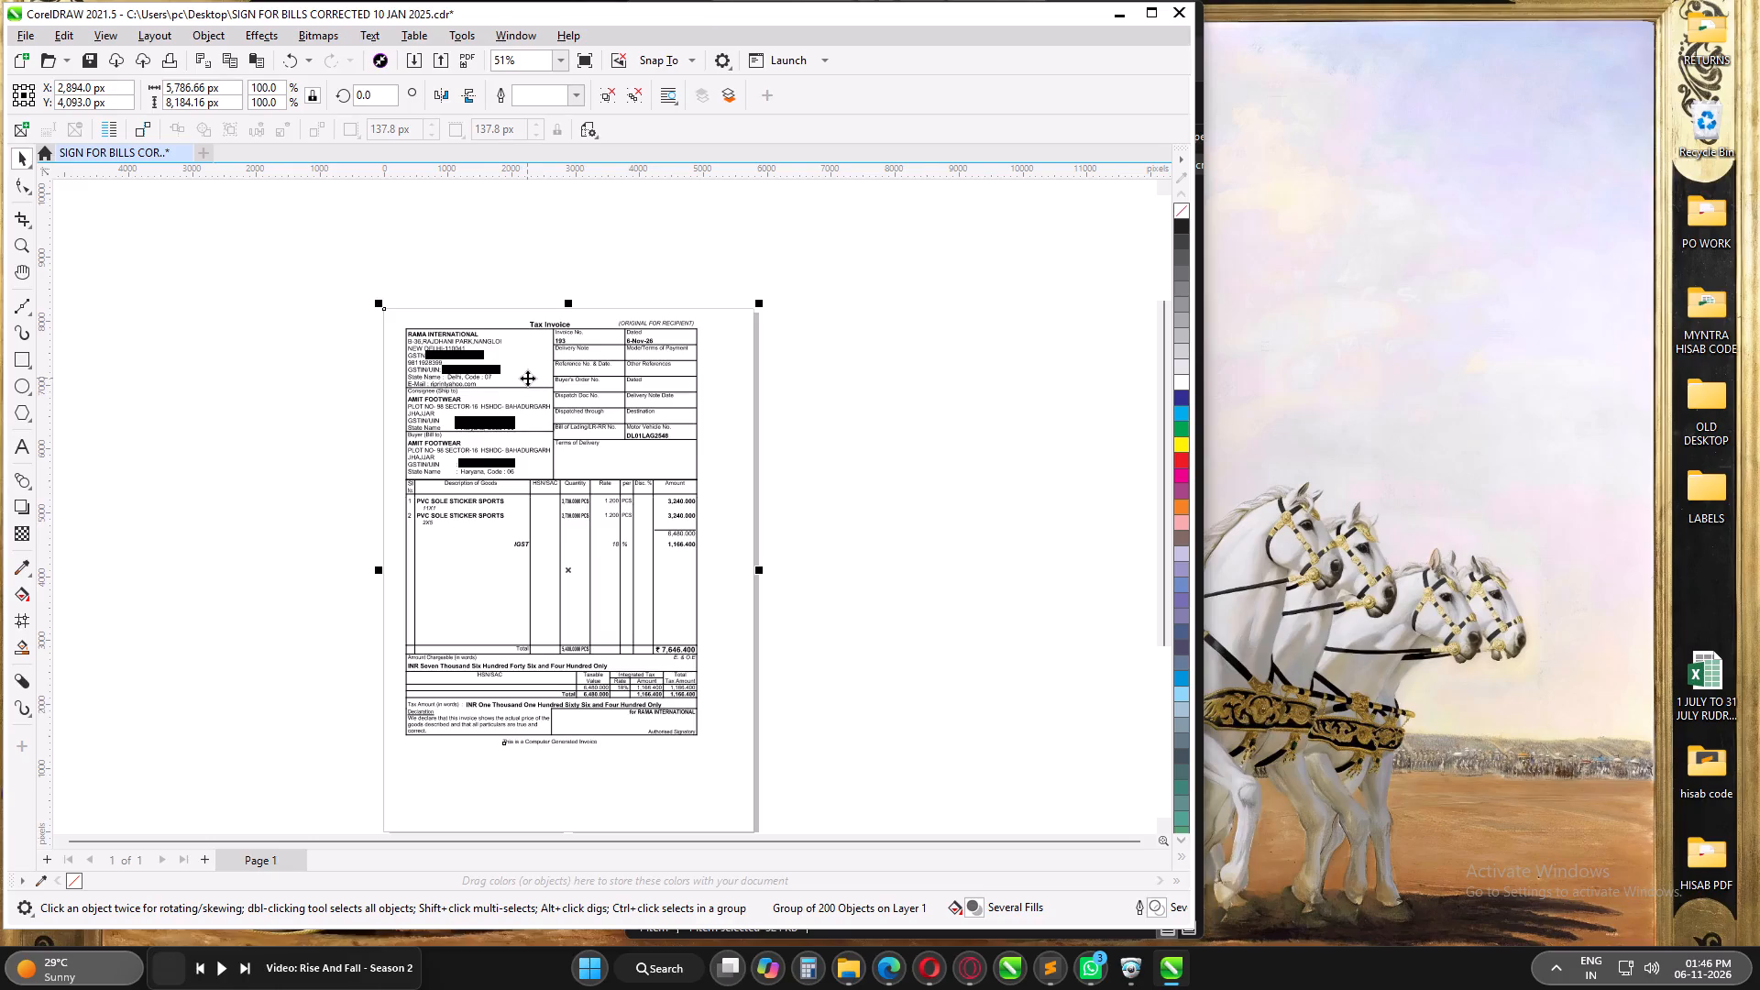
pyautogui.keyDown('ctrl'); pyautogui.click(741, 423); pyautogui.keyUp('ctrl')
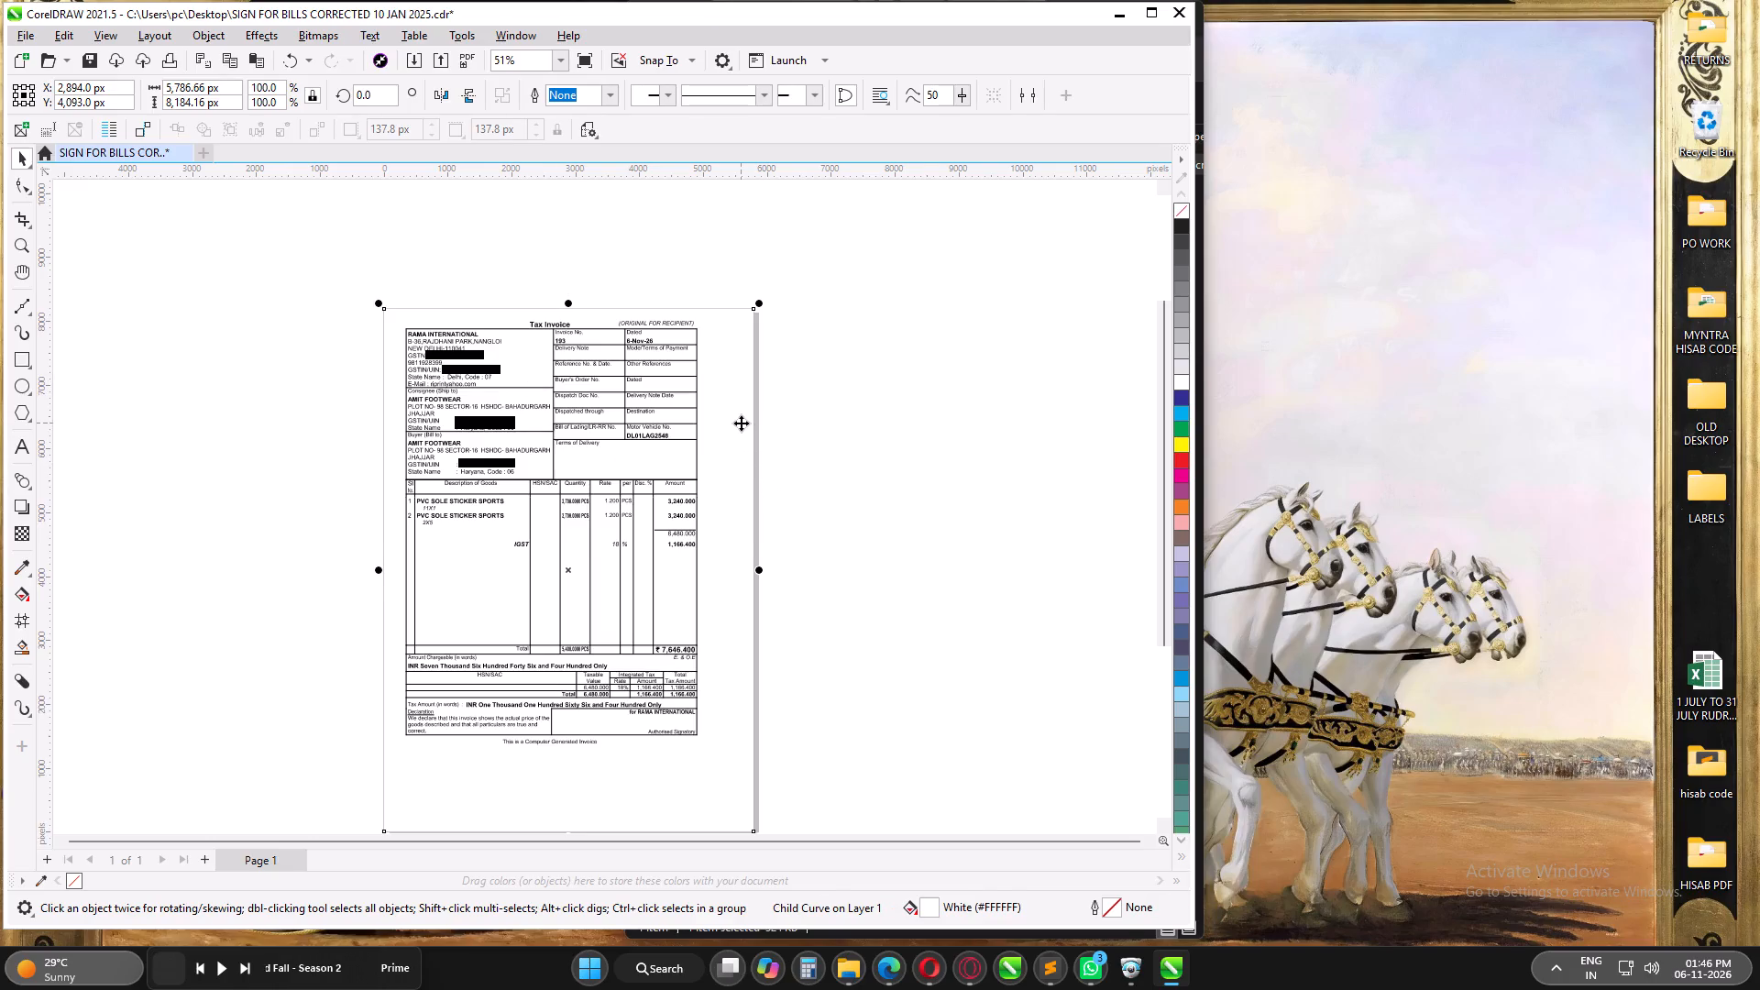
pyautogui.press('Delete')
pyautogui.click(601, 401)
pyautogui.click(585, 398)
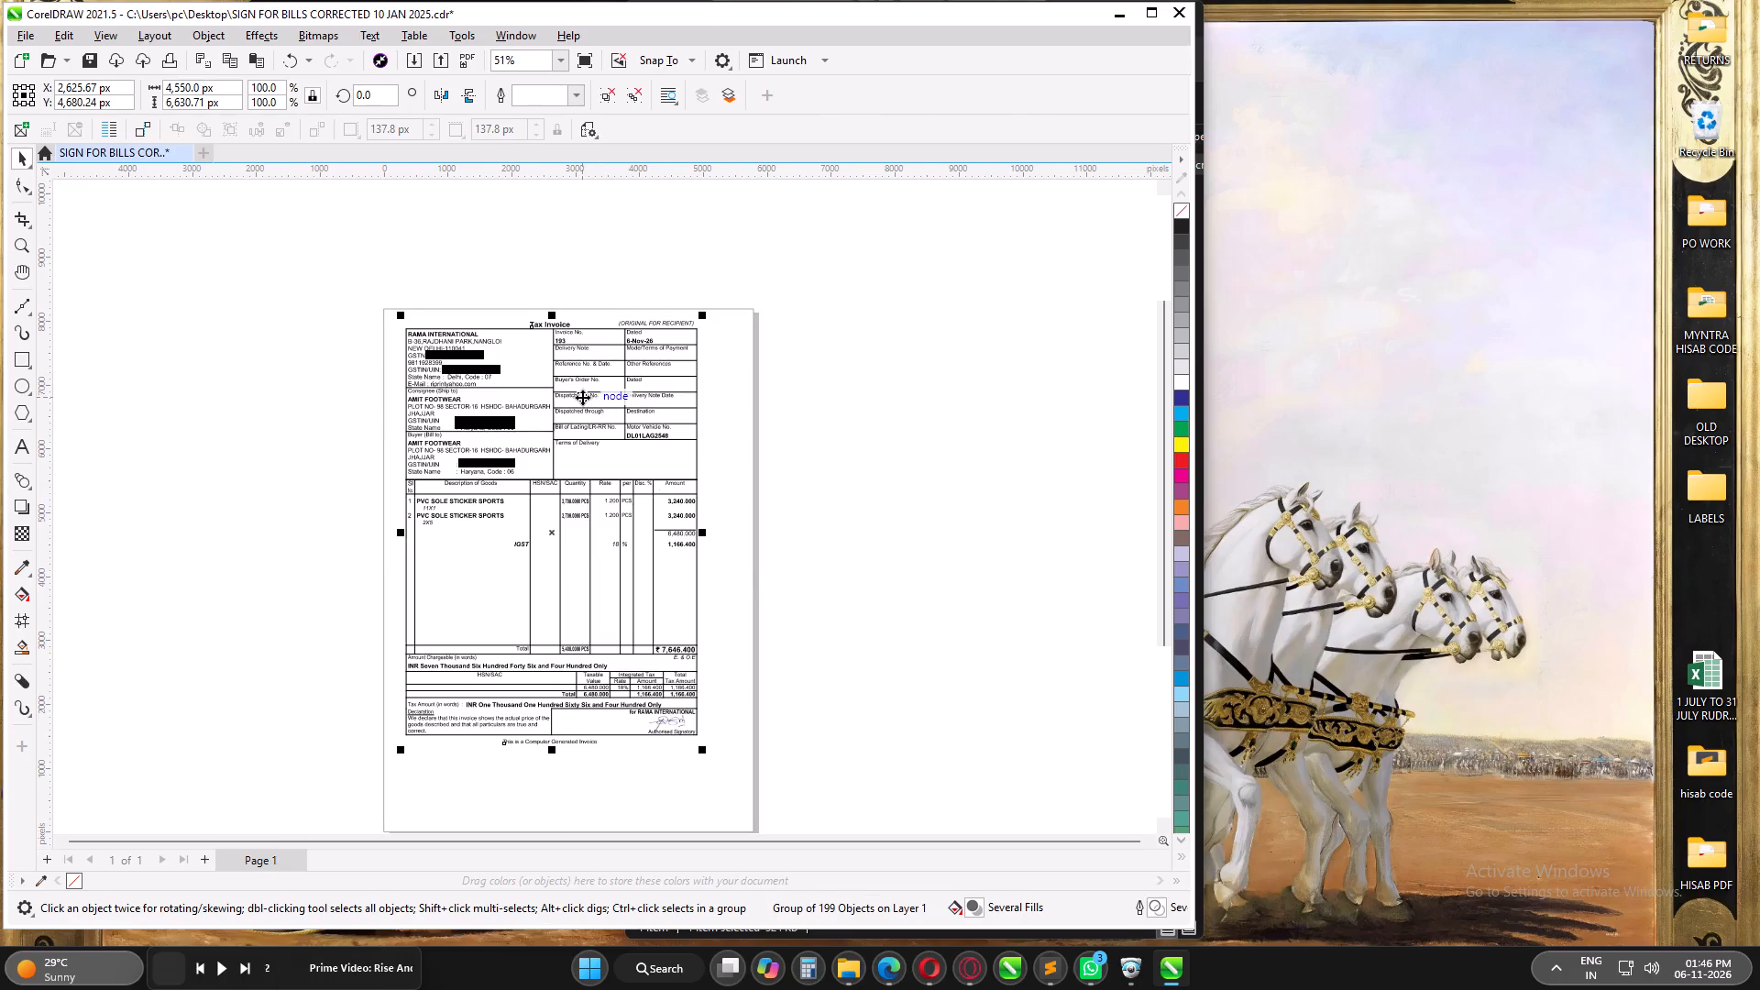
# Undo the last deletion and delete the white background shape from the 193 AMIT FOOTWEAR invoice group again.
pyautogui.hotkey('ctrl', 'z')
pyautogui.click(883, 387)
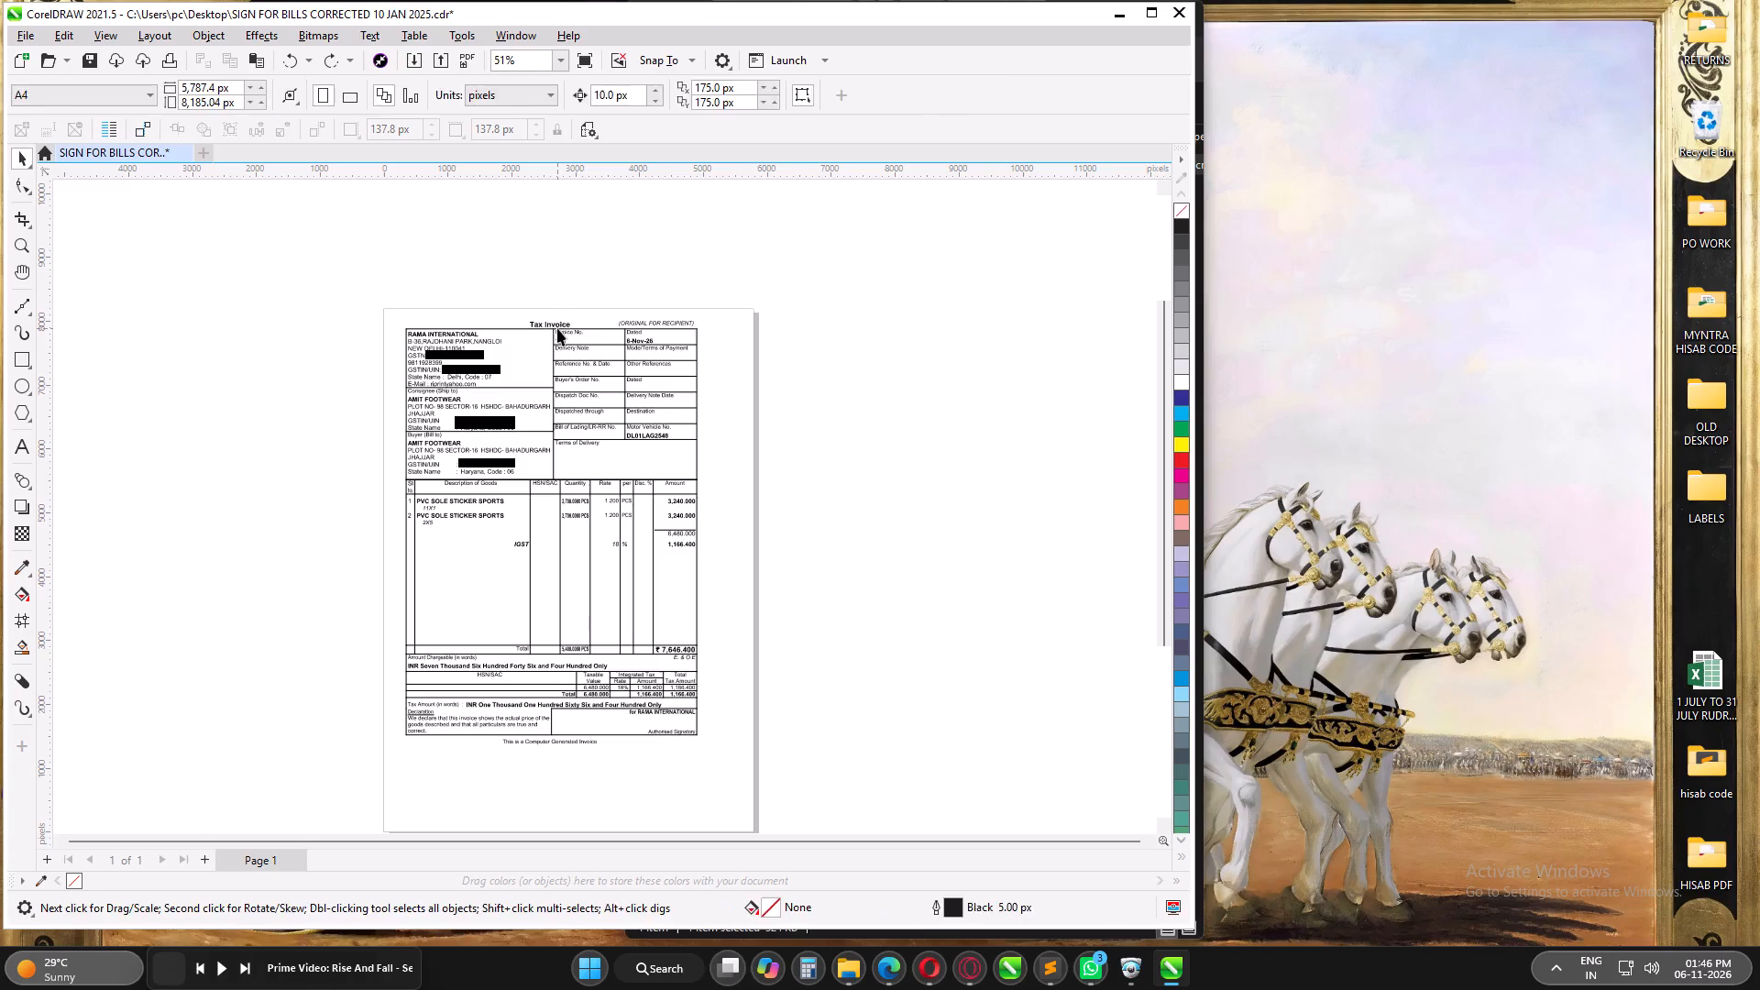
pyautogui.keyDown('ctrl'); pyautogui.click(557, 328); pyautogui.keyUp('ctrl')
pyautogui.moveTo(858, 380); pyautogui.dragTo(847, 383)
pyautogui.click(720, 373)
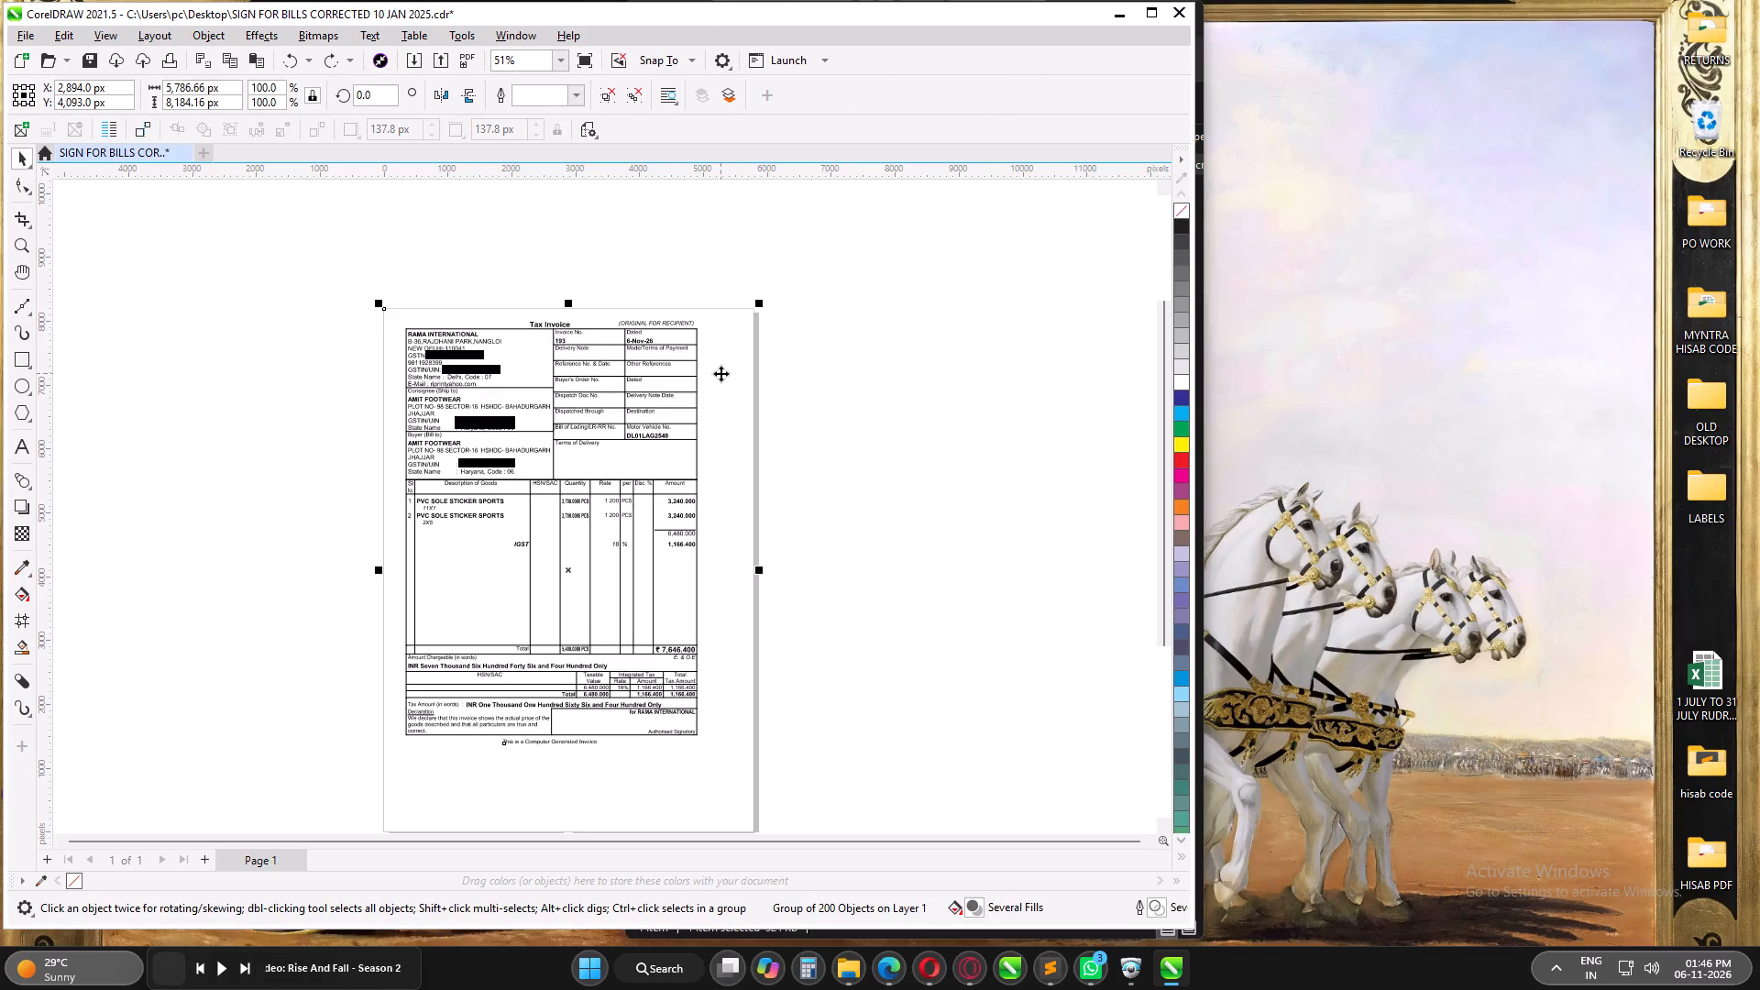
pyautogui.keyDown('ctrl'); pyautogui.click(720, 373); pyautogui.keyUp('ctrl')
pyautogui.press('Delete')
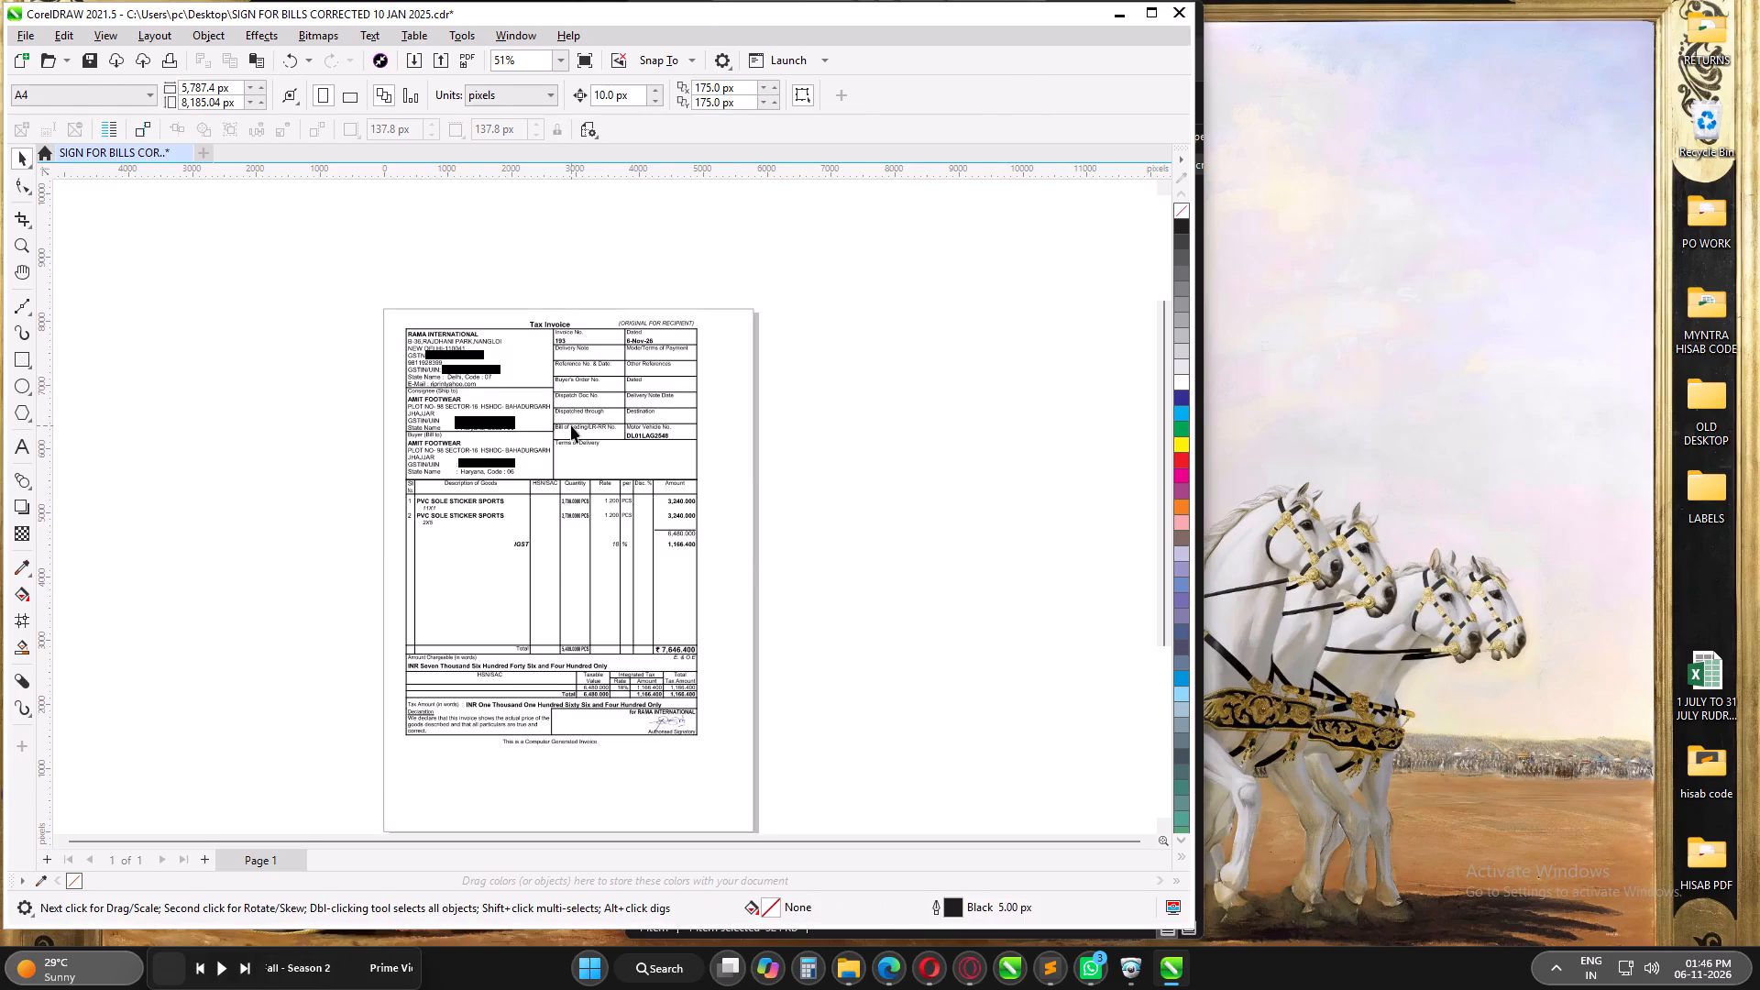
# Examine the invoice group and how the signature fits its Authorised Signatory area.
pyautogui.click(571, 425)
pyautogui.scroll(-4, 571, 425)
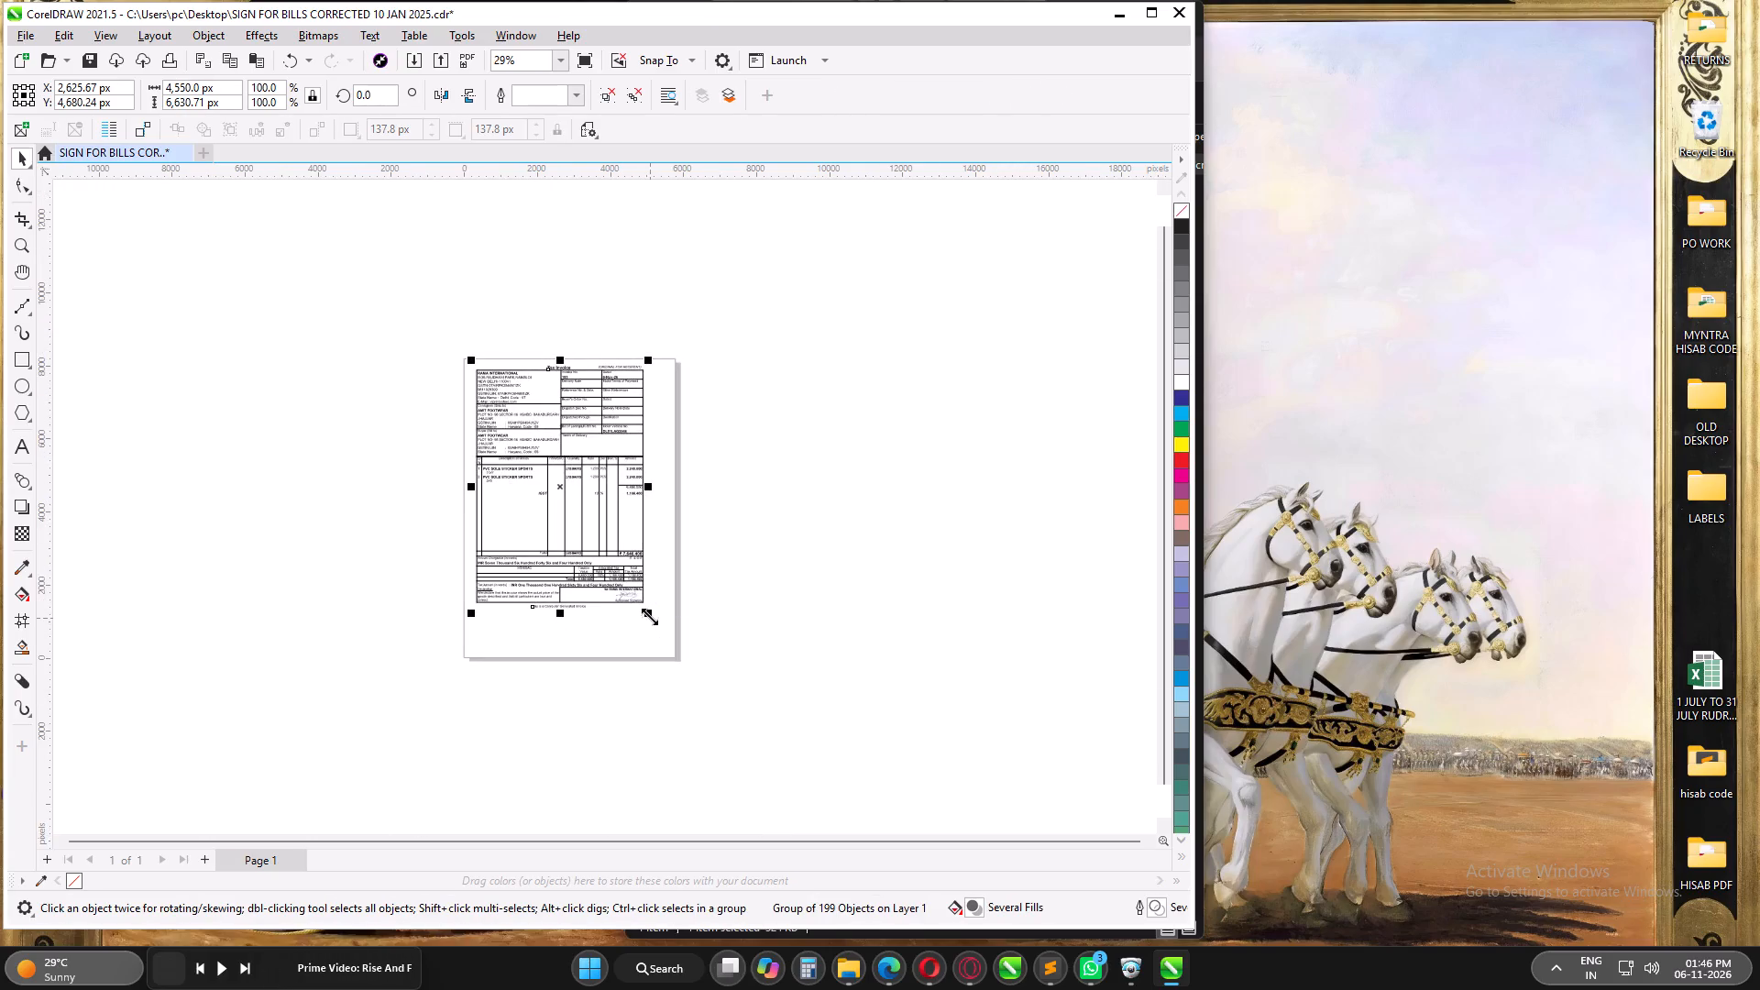
pyautogui.scroll(9, 639, 608)
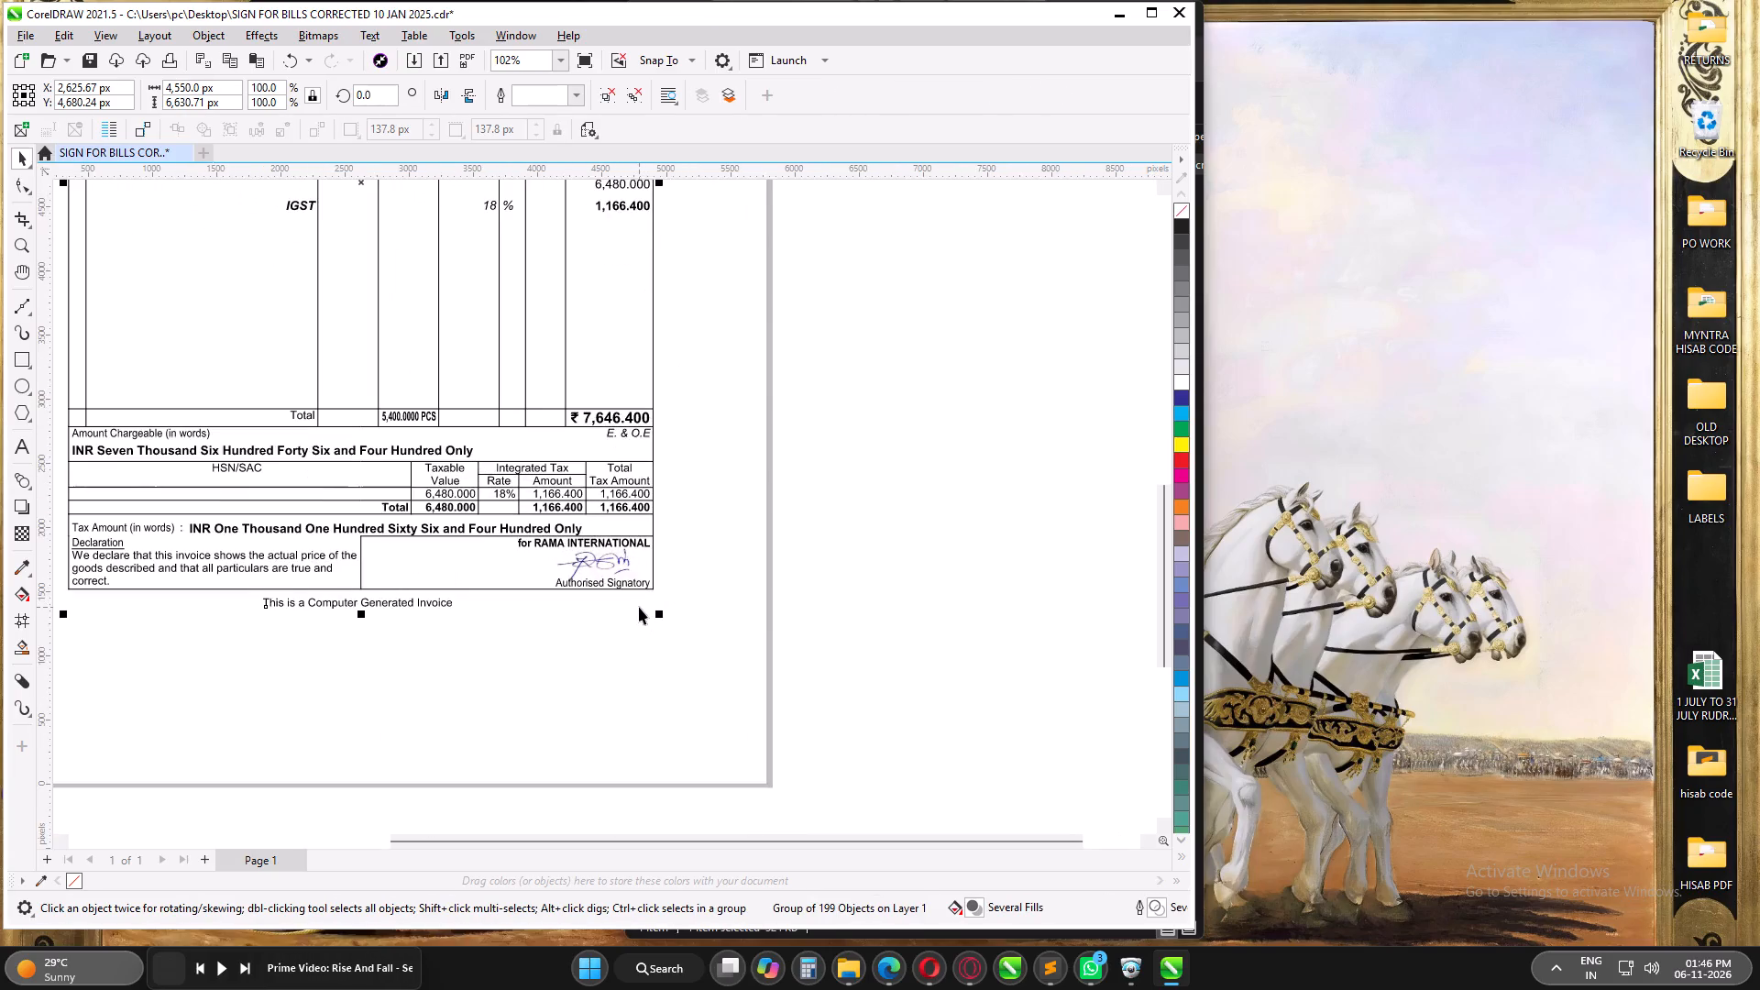
pyautogui.scroll(-6, 639, 607)
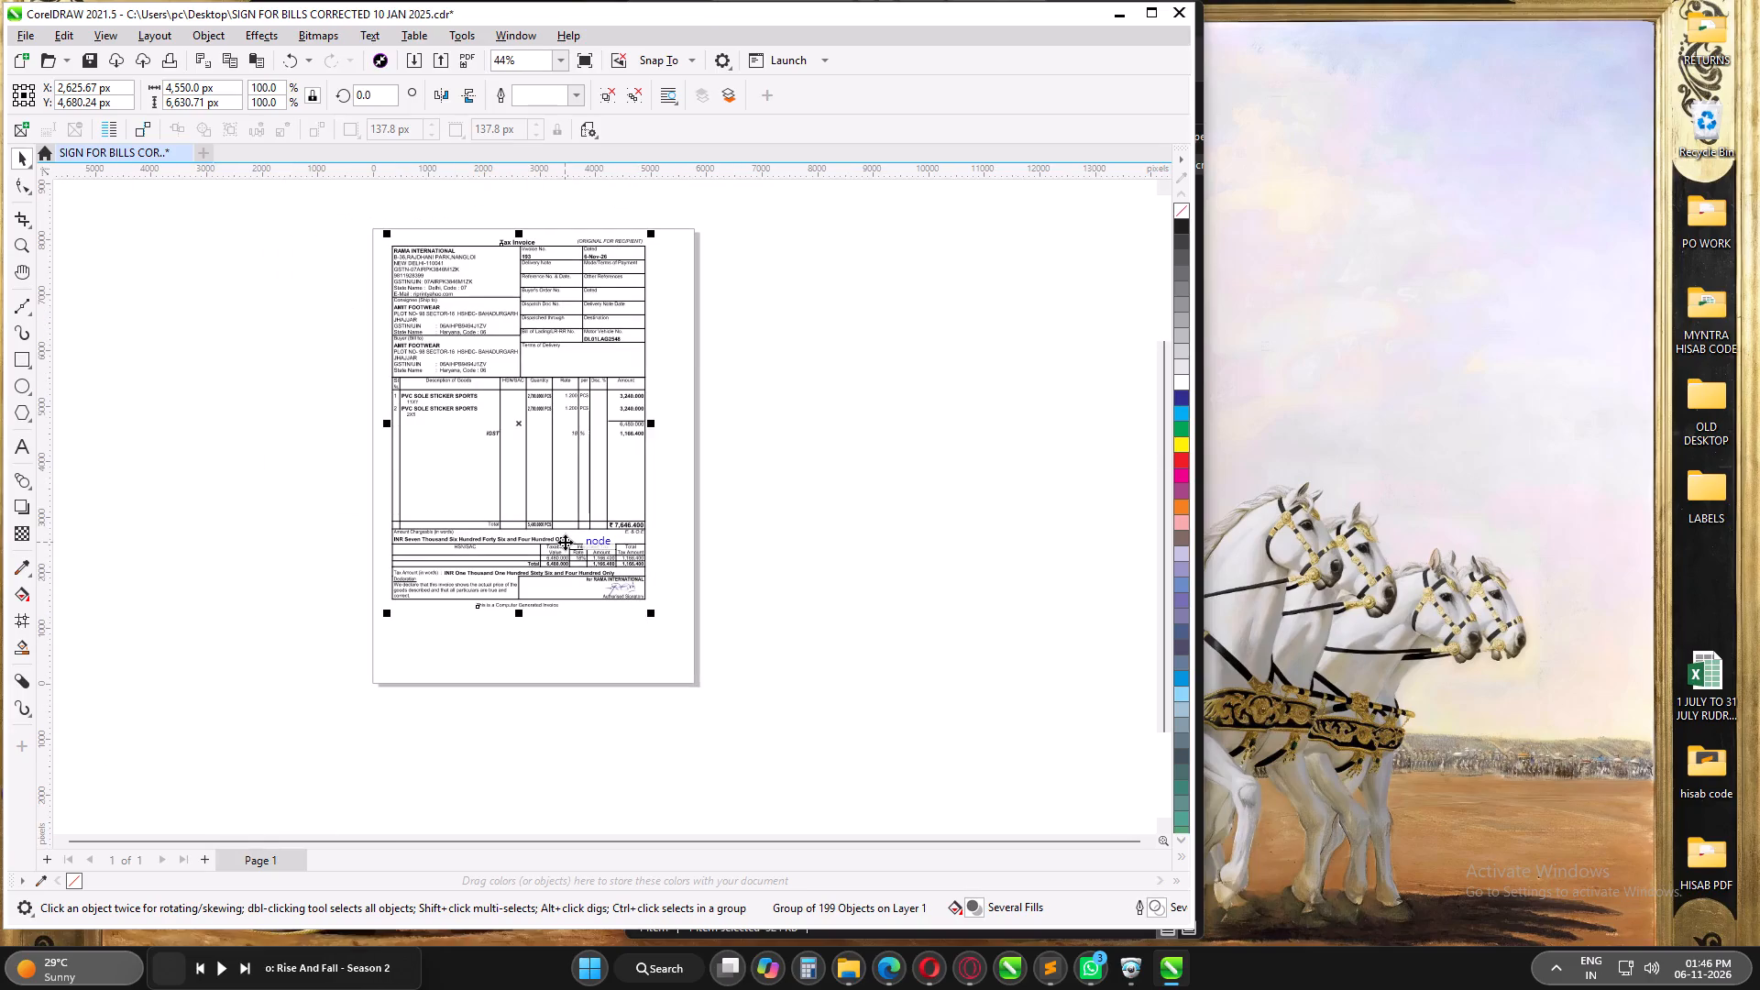
pyautogui.moveTo(565, 542); pyautogui.dragTo(568, 600, button='middle')
pyautogui.scroll(6, 588, 543)
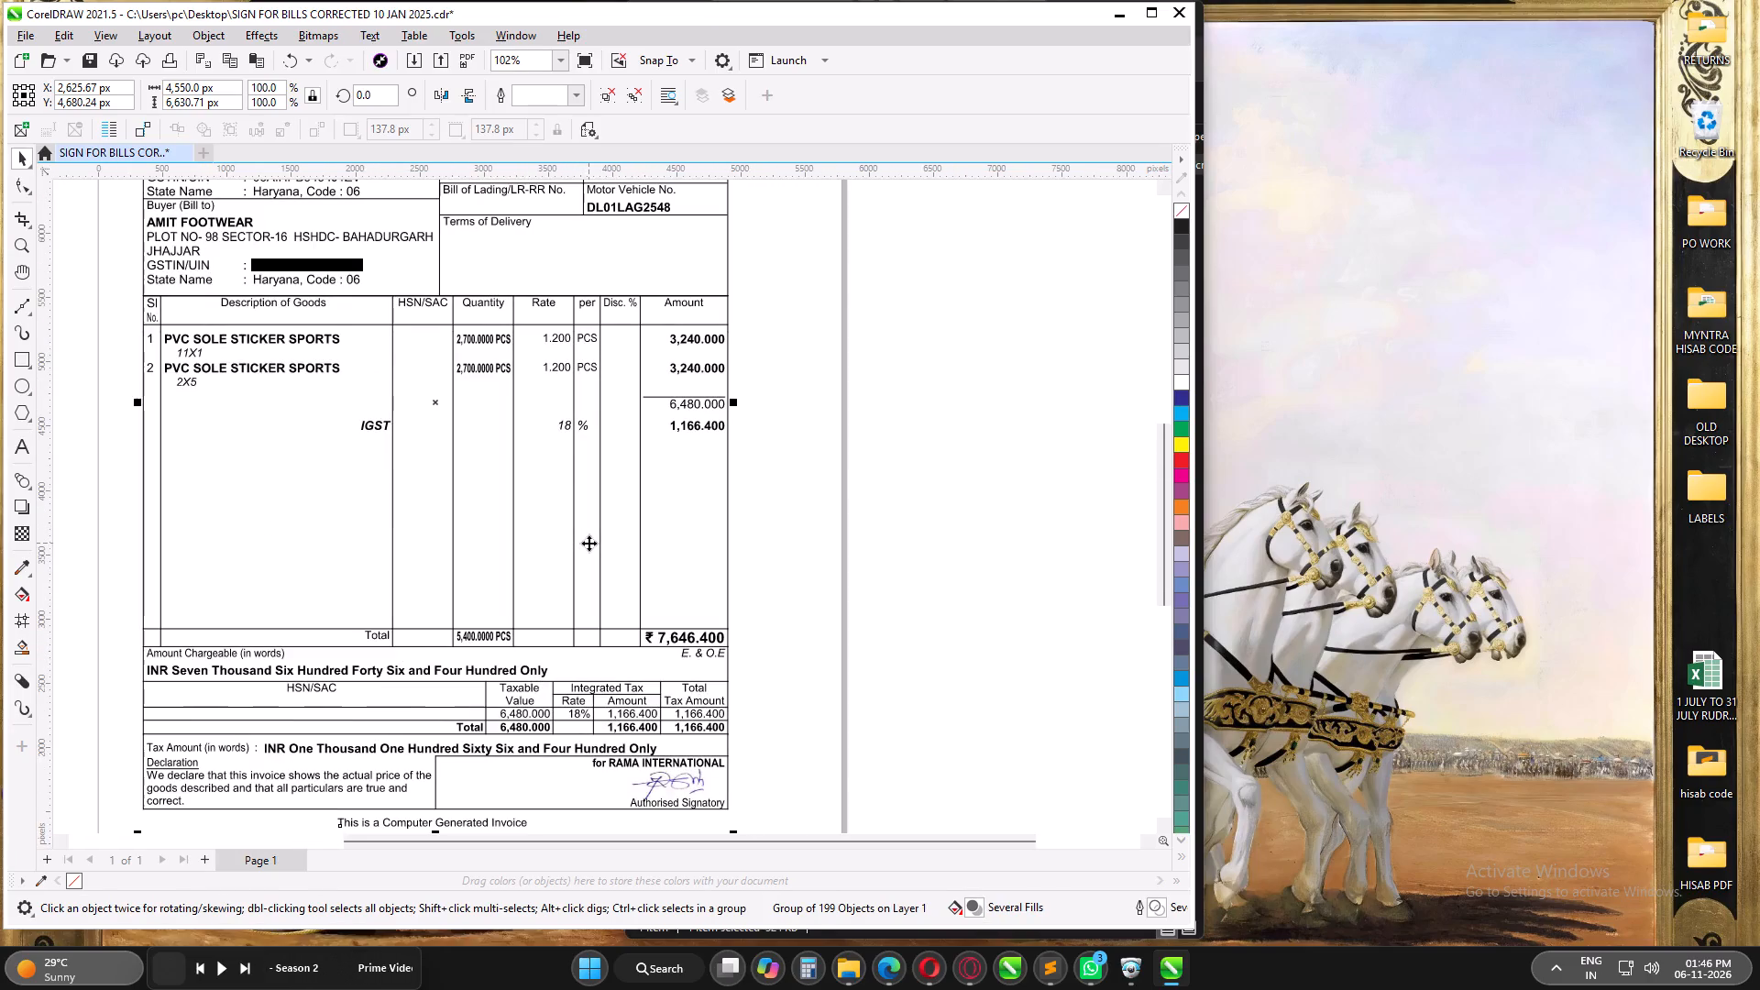
pyautogui.scroll(-6, 588, 543)
pyautogui.scroll(5, 525, 363)
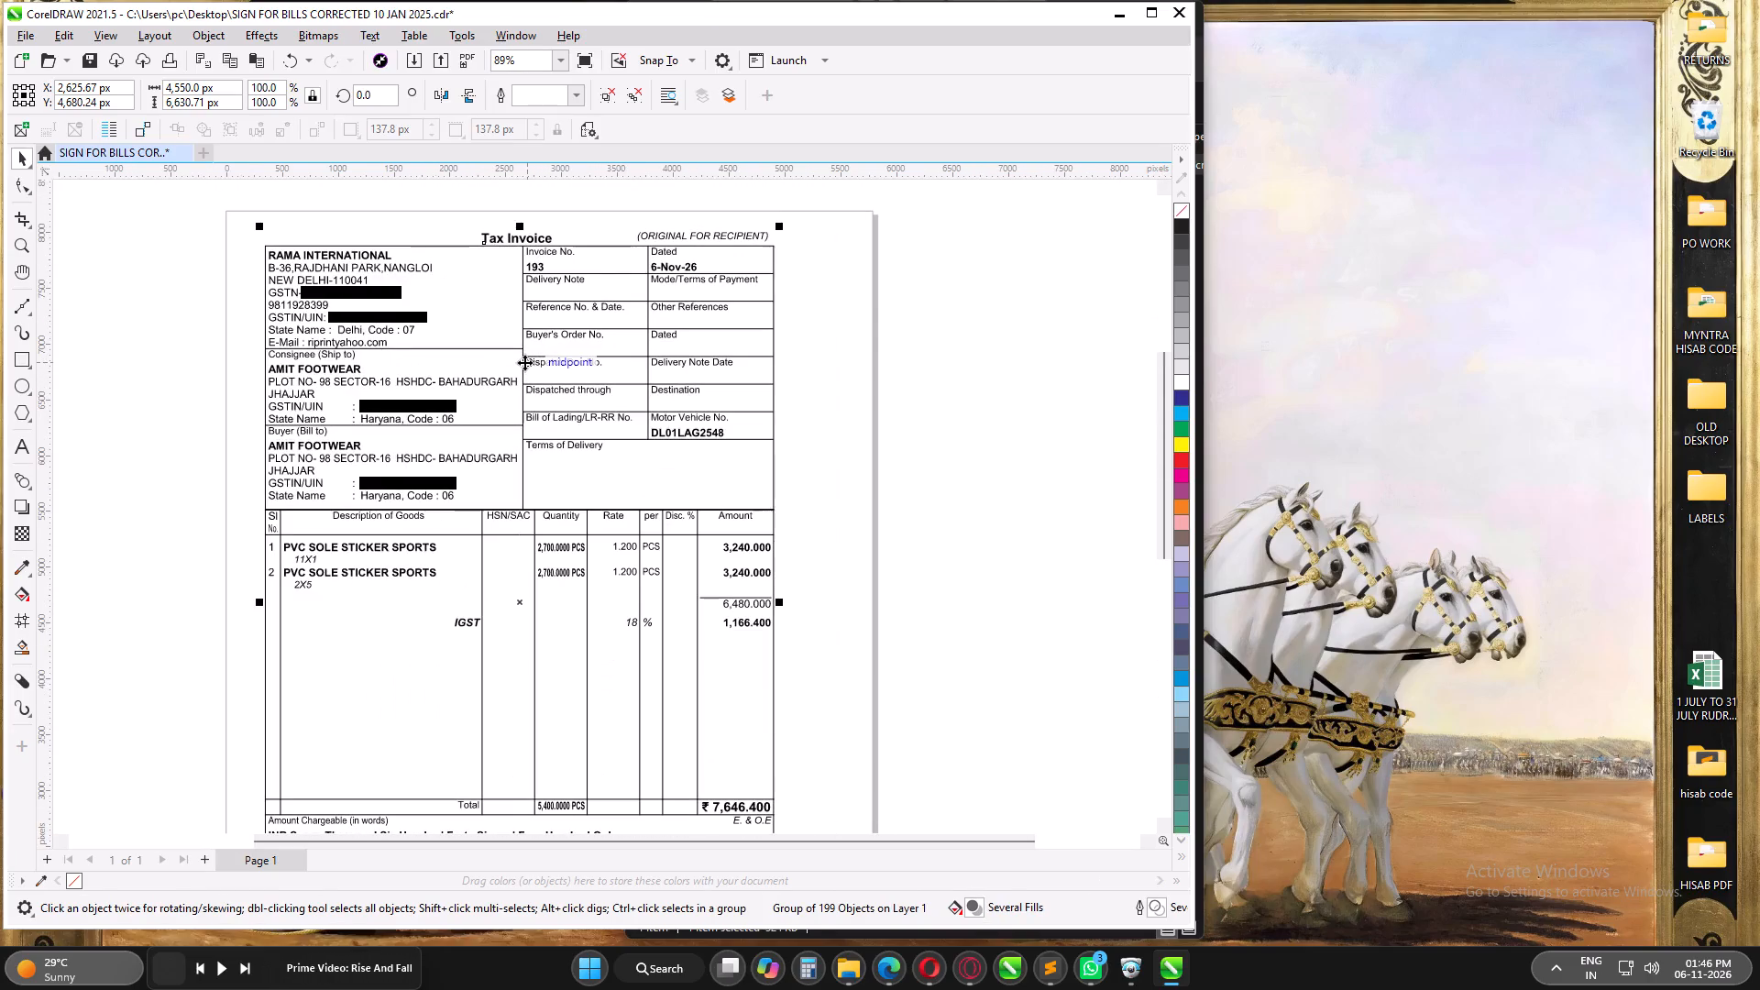
pyautogui.scroll(-6, 524, 362)
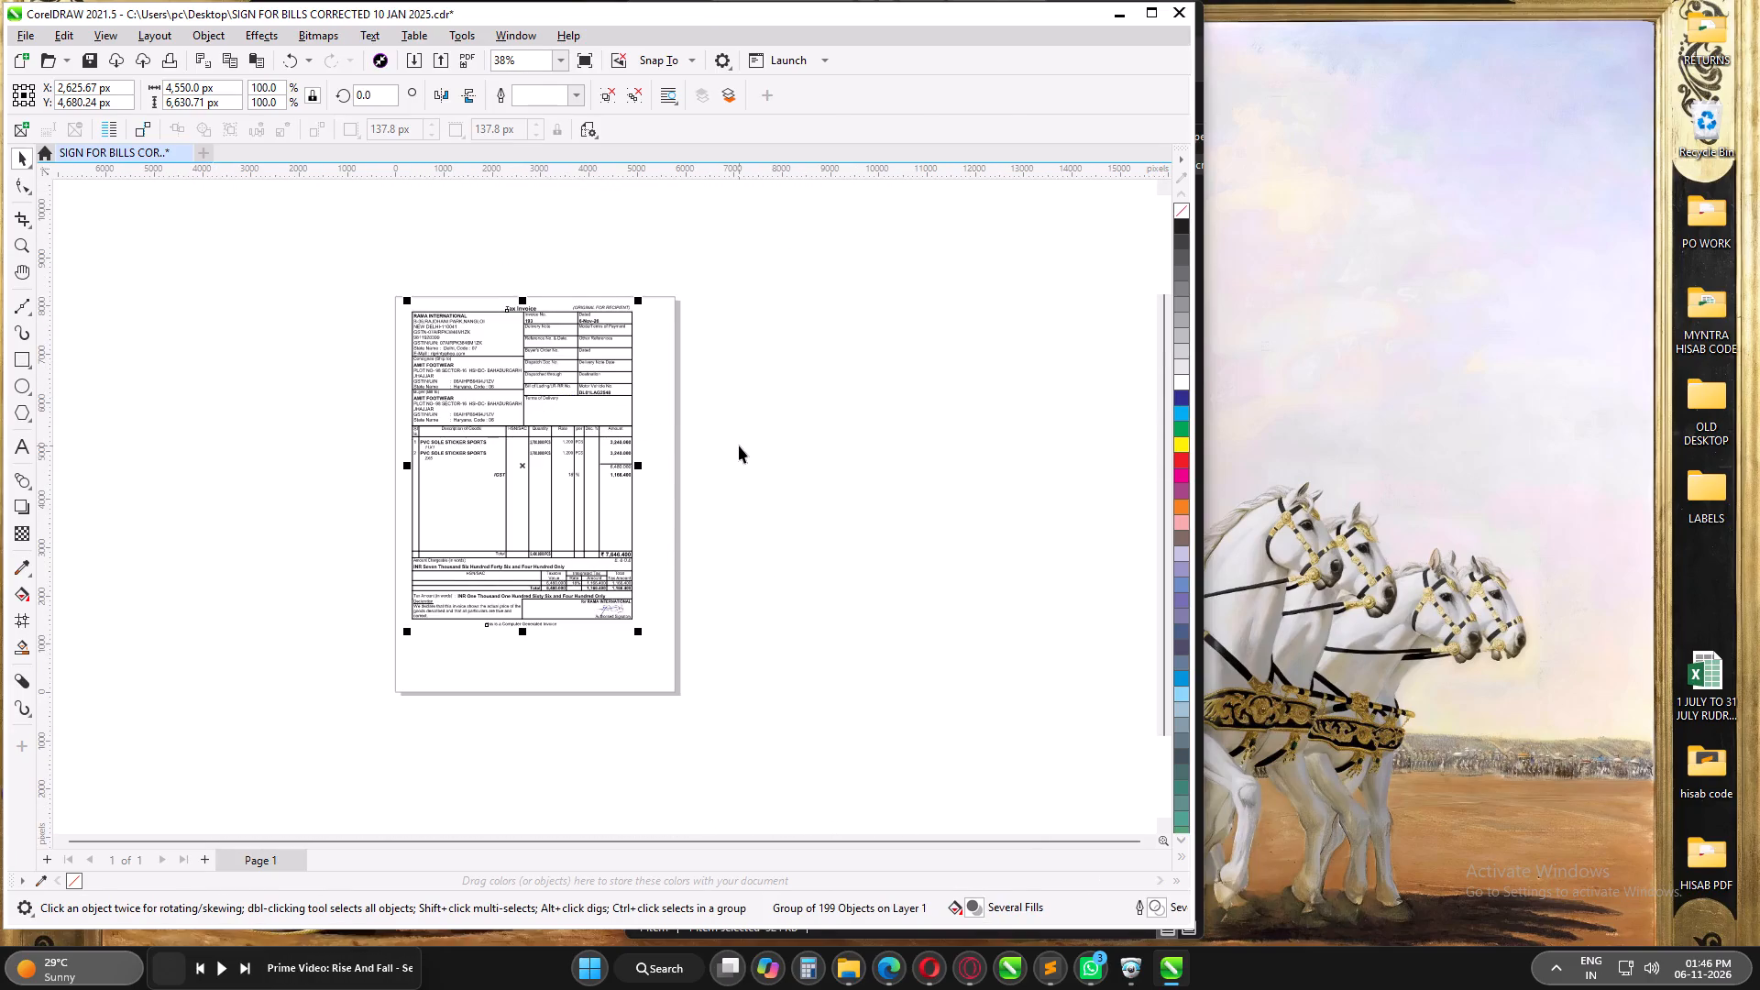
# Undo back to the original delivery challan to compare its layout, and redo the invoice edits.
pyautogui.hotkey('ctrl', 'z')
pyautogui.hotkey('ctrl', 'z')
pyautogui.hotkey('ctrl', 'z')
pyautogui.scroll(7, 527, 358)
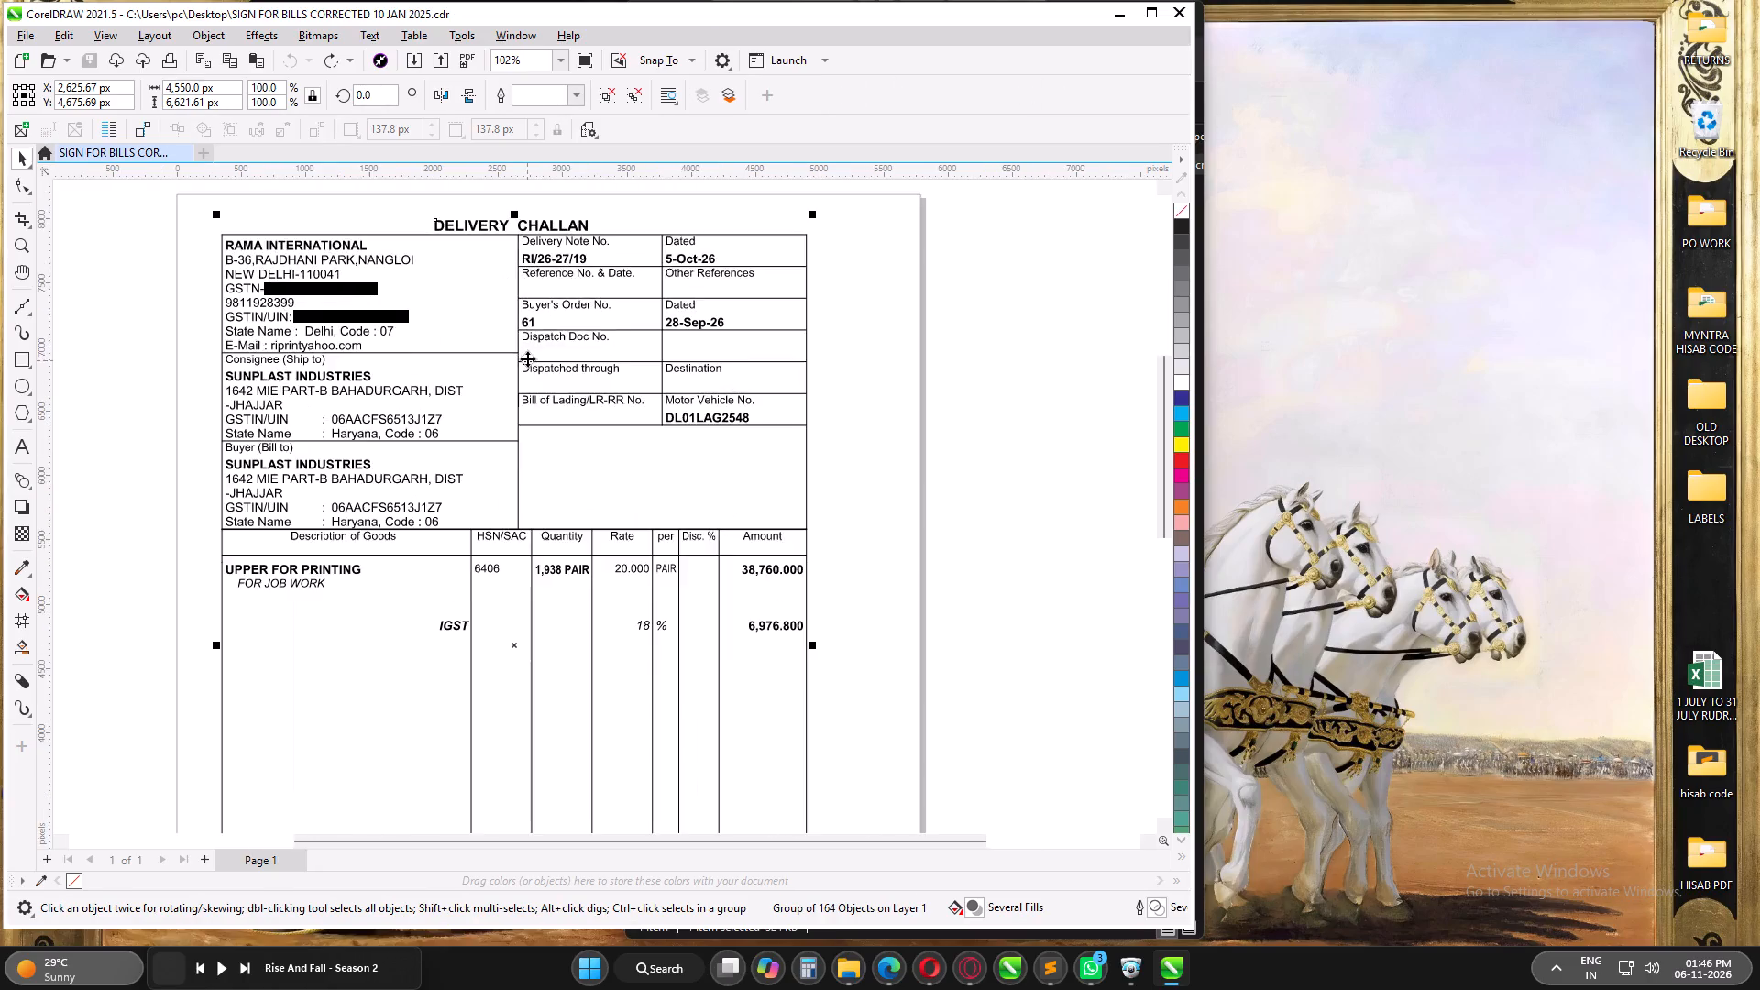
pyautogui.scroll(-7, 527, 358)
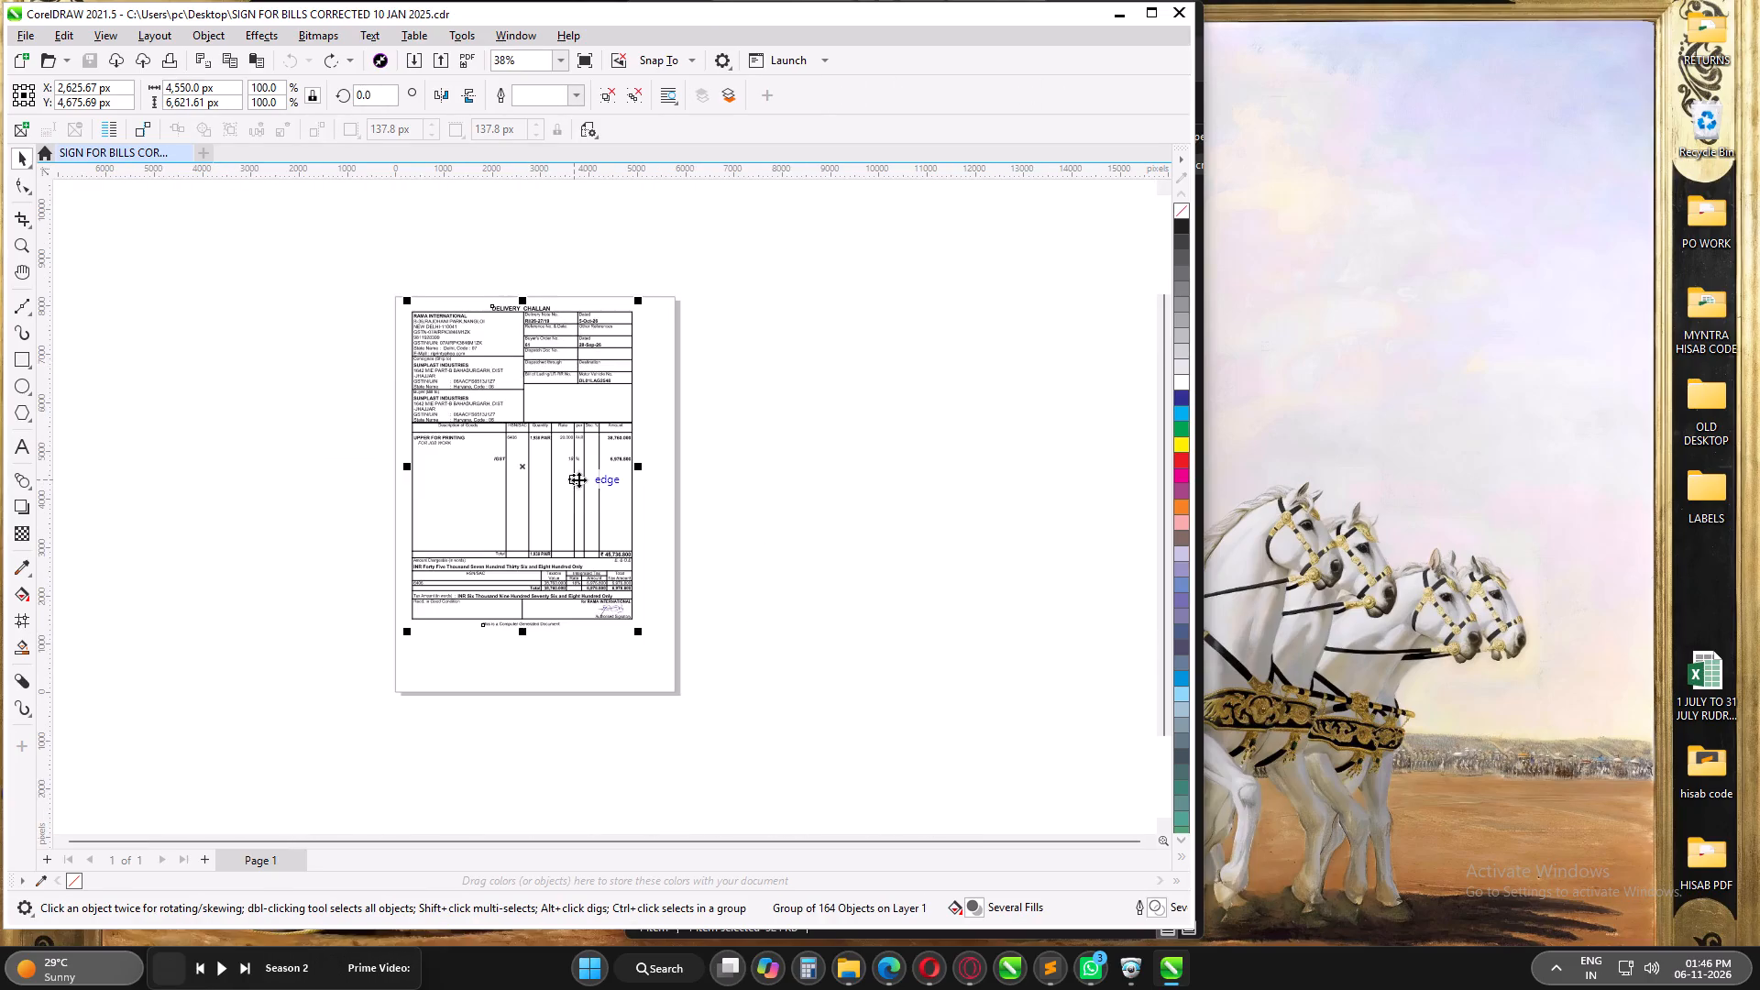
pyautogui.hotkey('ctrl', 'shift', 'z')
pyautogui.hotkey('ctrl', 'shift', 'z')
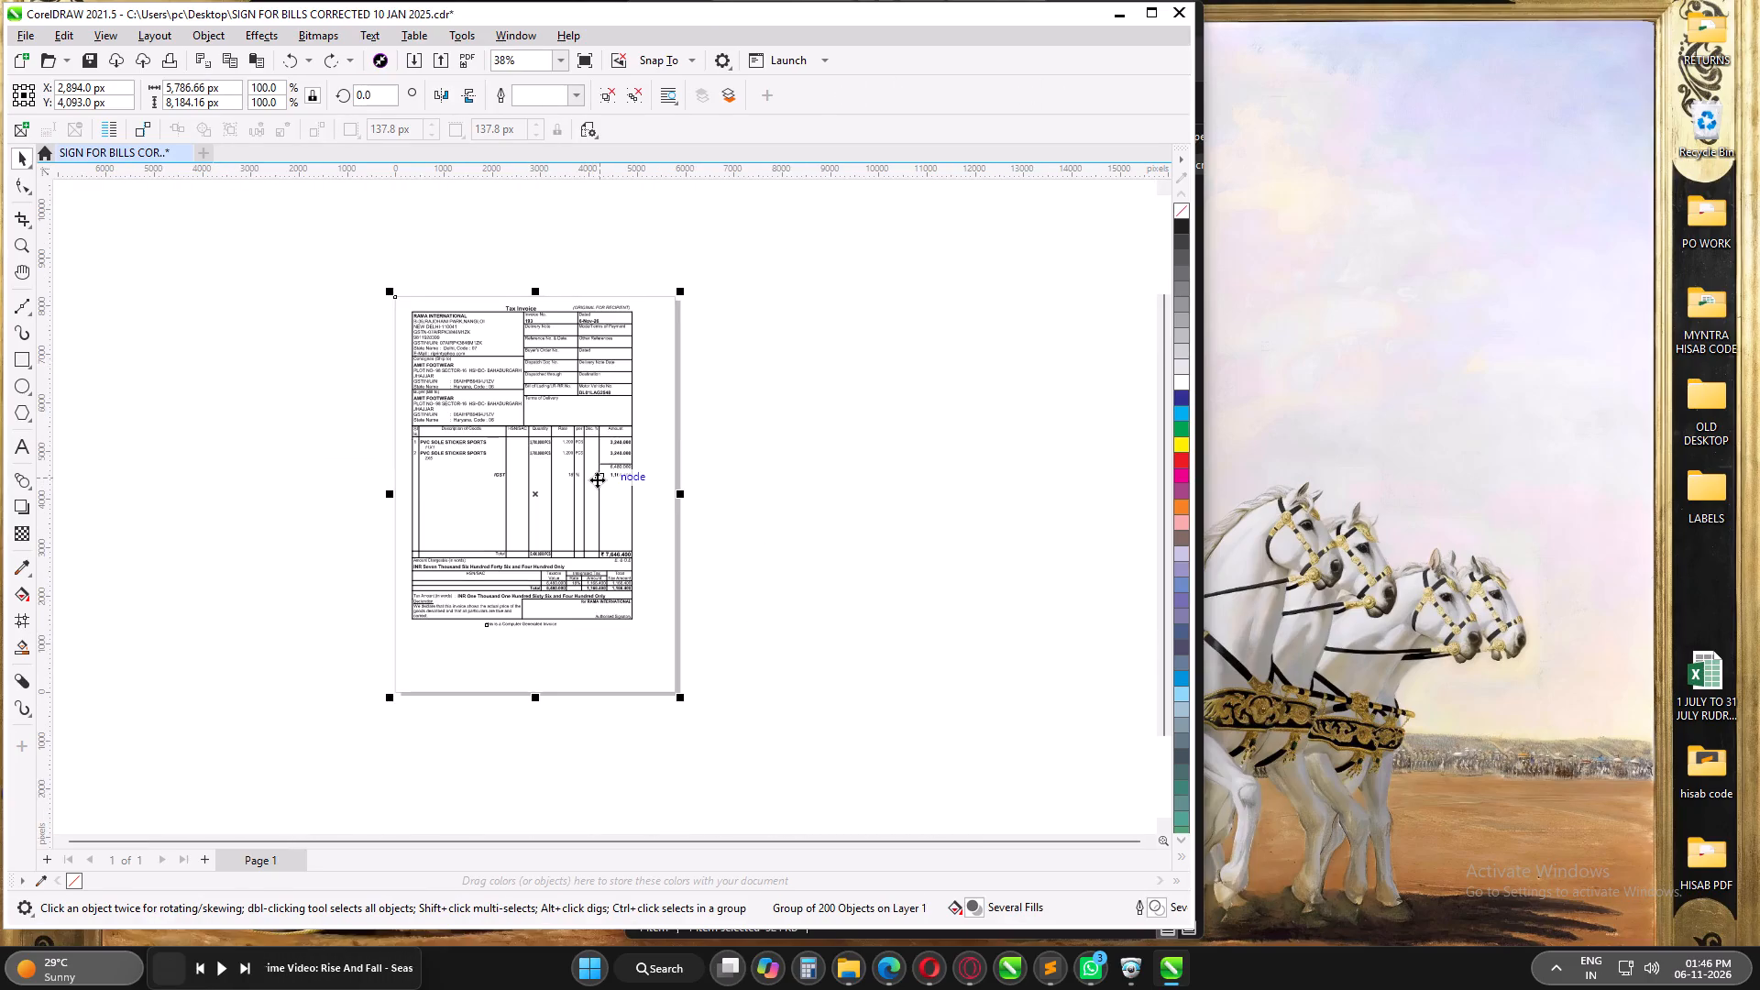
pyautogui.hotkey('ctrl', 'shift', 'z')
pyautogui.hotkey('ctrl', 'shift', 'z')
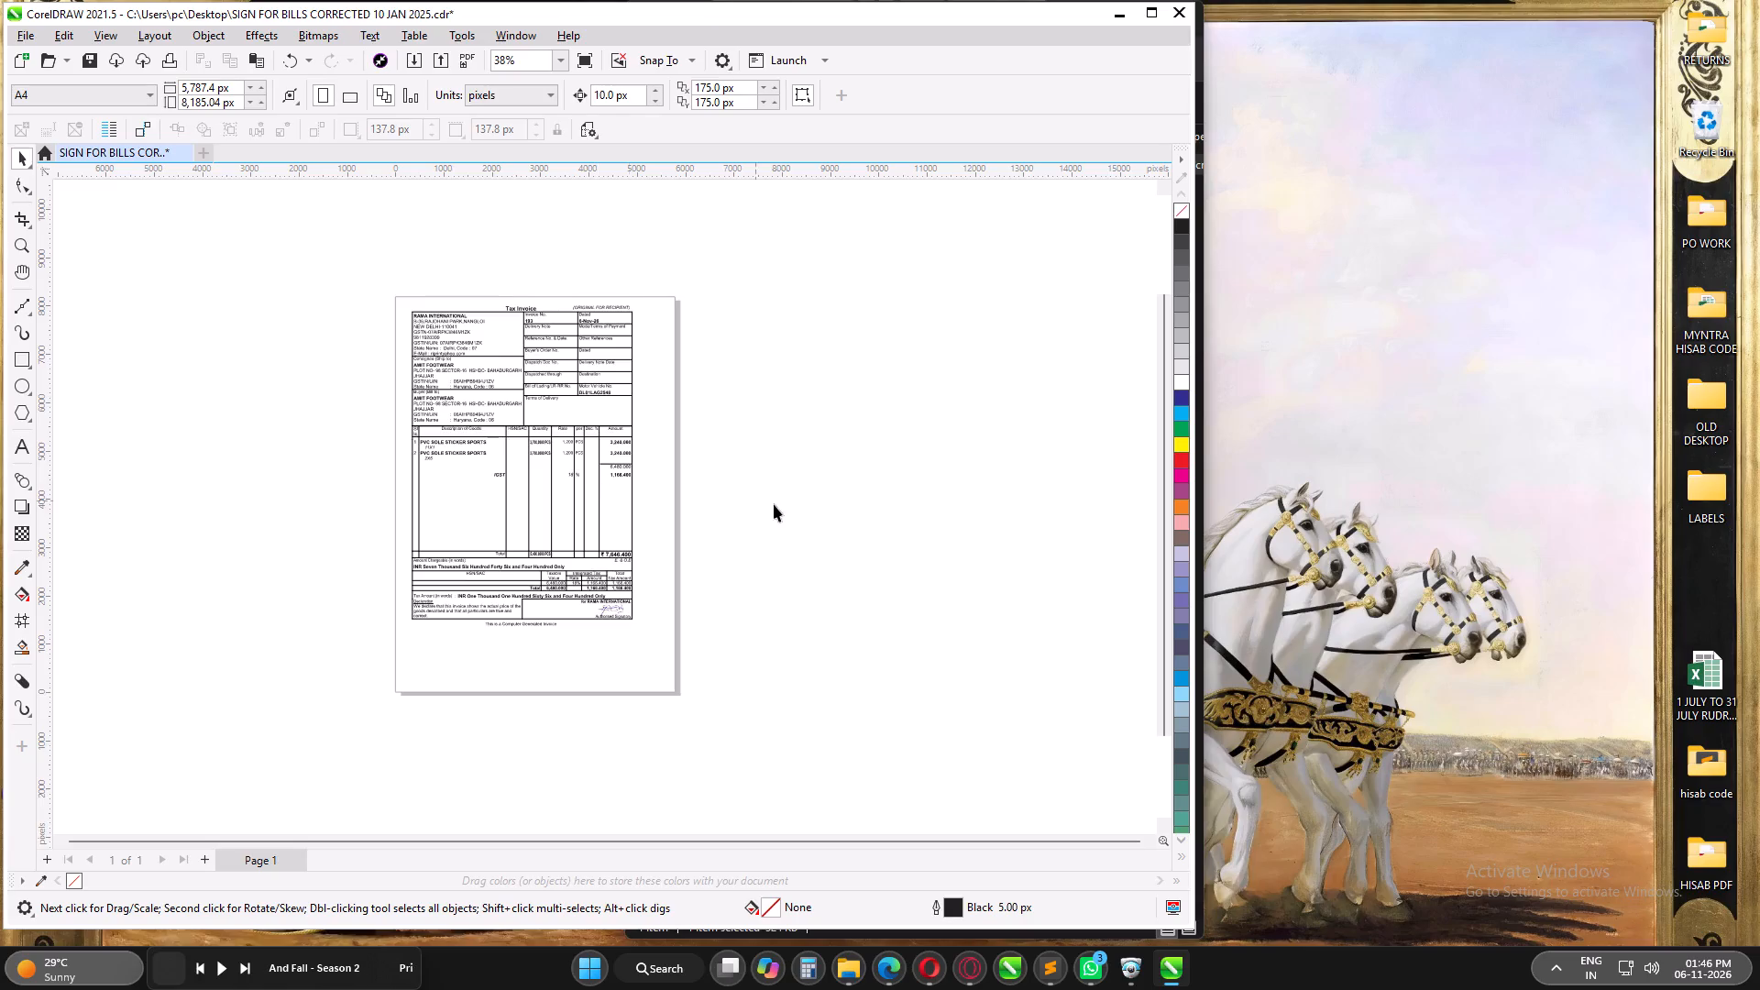
# Enlarge the ORIGINAL FOR RECIPIENT invoice group to about 116.7% and centre it on the page.
pyautogui.click(777, 504)
pyautogui.click(570, 584)
pyautogui.scroll(5, 621, 643)
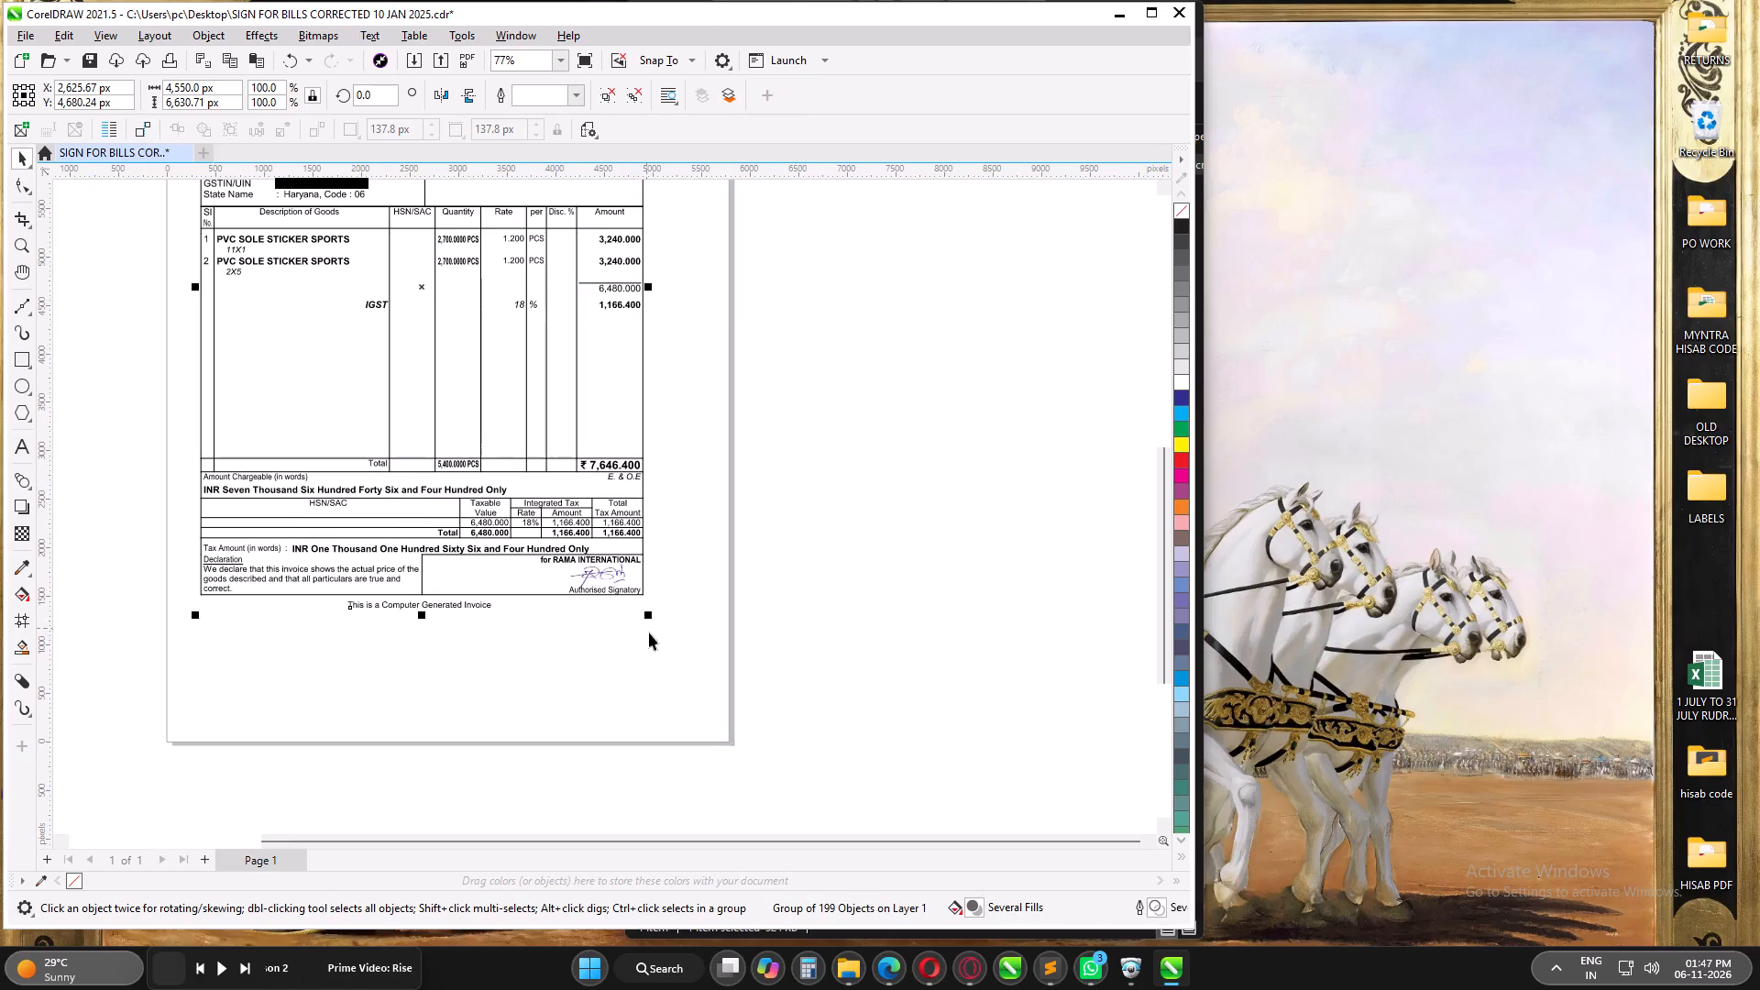
pyautogui.moveTo(652, 615); pyautogui.dragTo(722, 746)
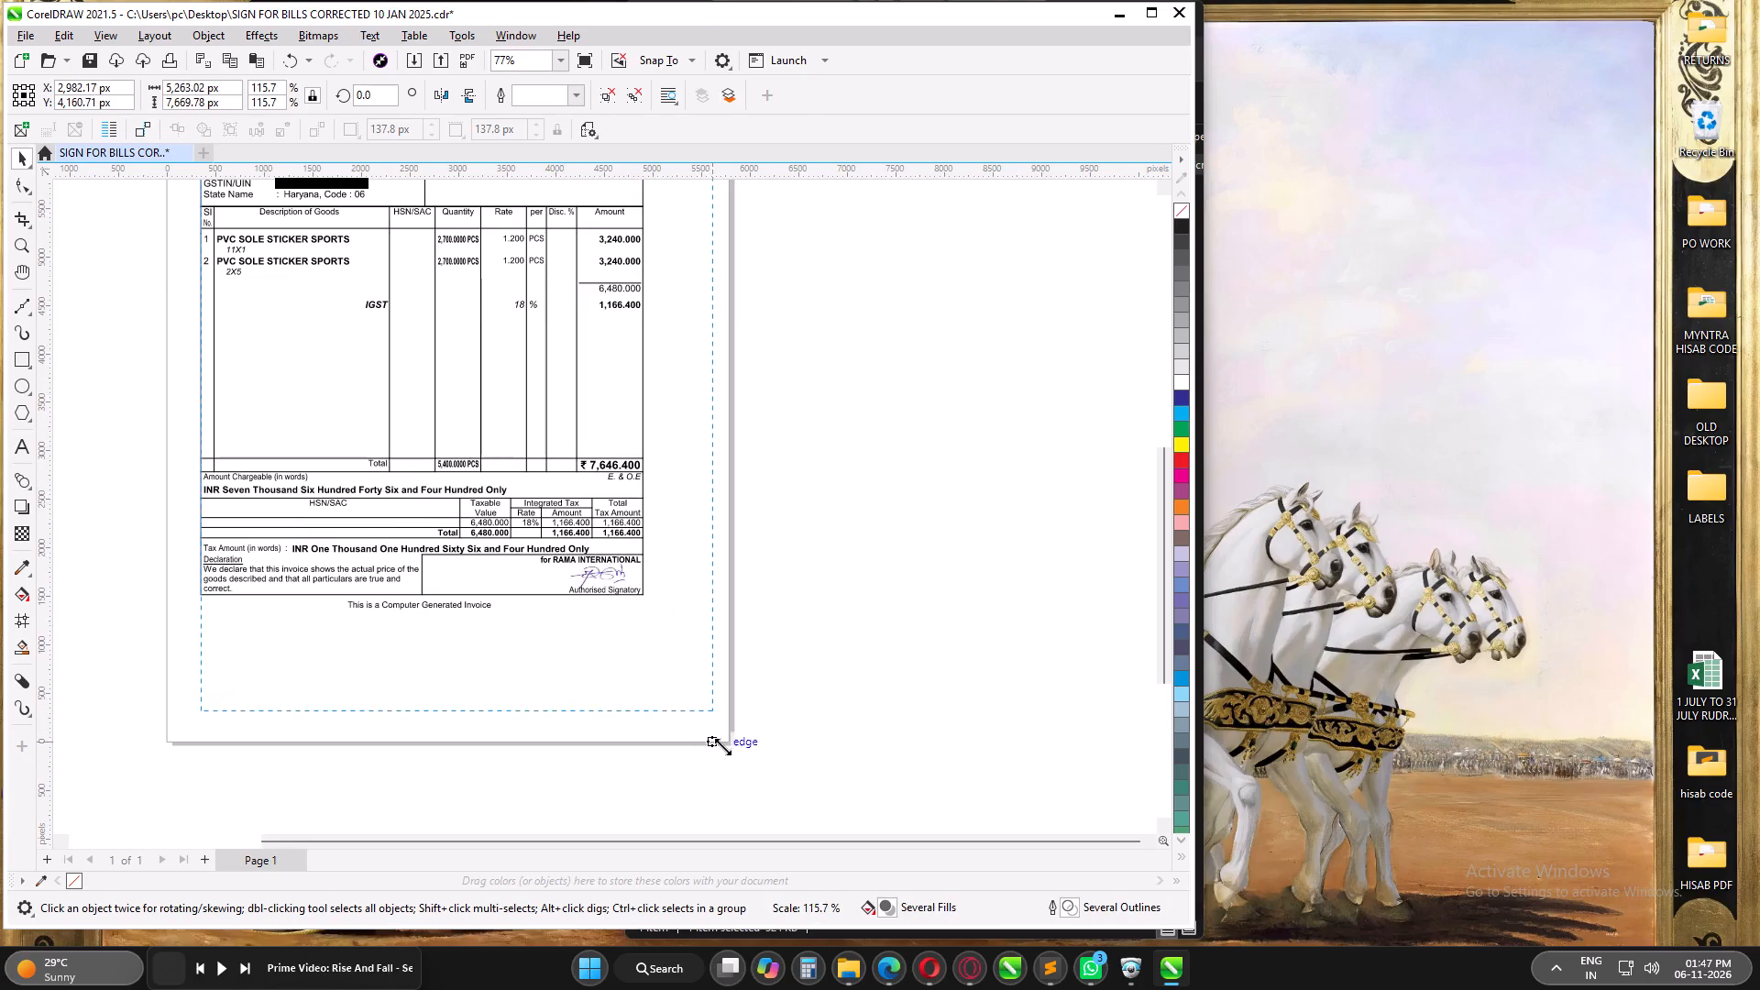
pyautogui.moveTo(722, 746); pyautogui.dragTo(726, 752)
pyautogui.press('p')
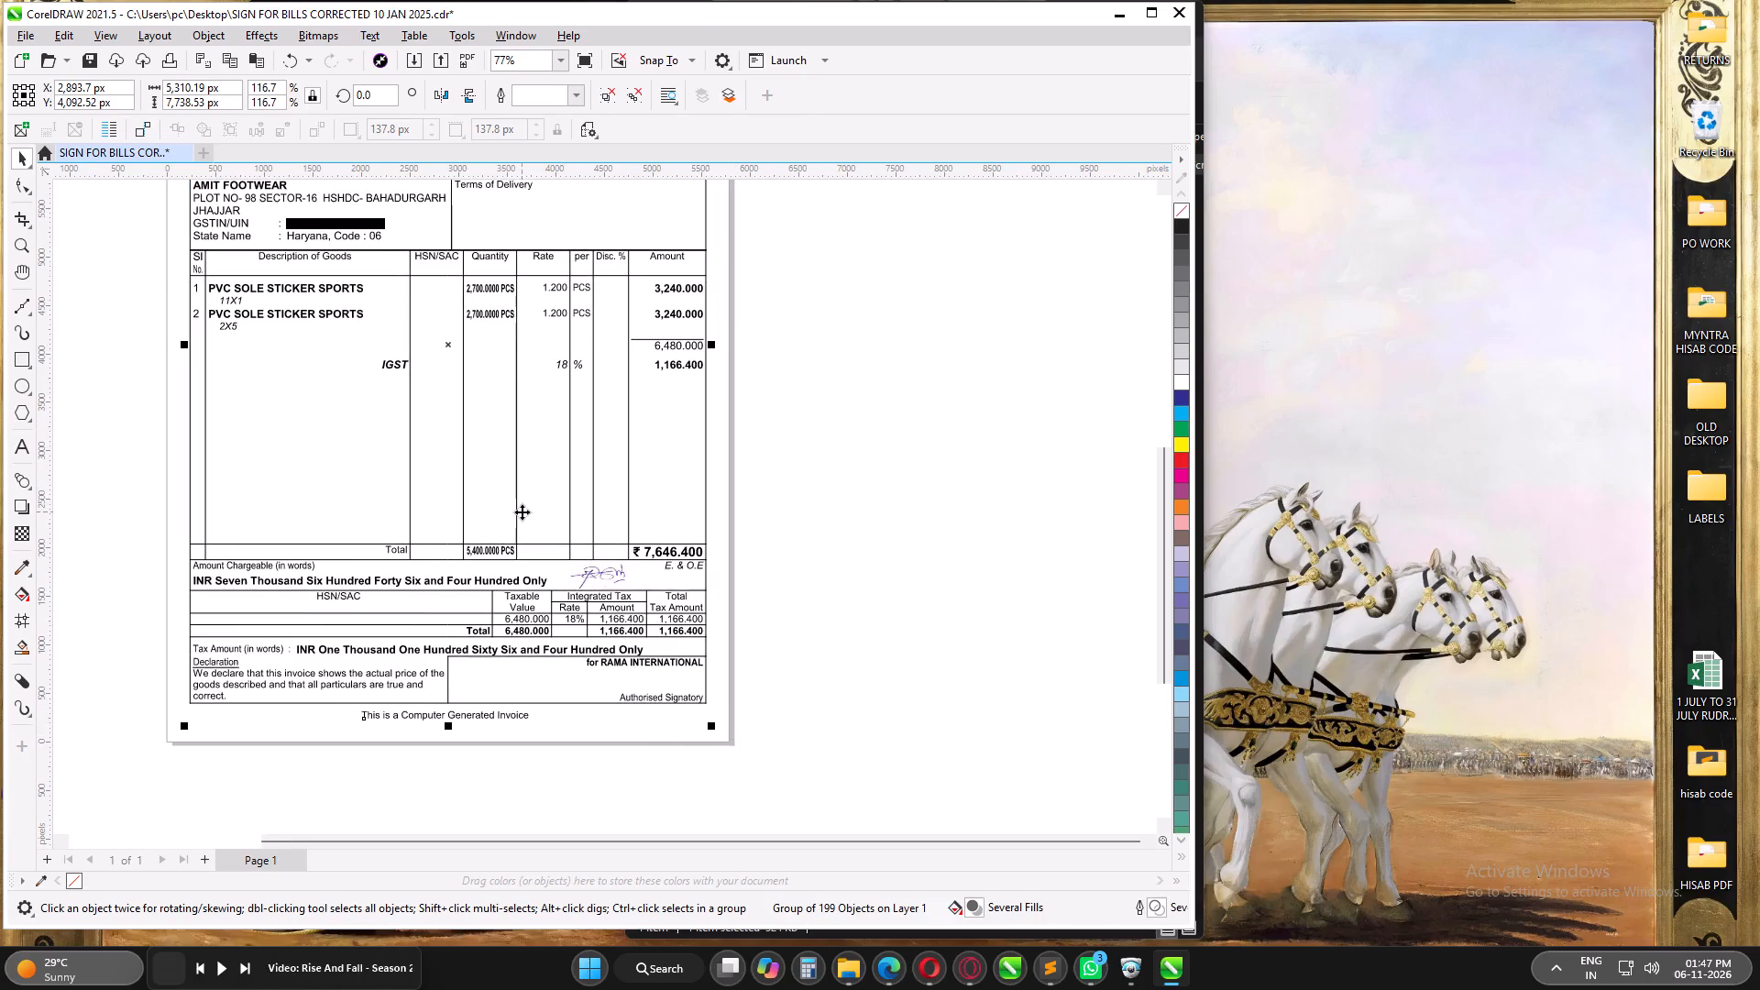
# Move the signature bitmap to just above Authorised Signatory, send it behind the invoice and nudge it 10 px down.
pyautogui.moveTo(522, 511); pyautogui.dragTo(549, 640, button='middle')
pyautogui.scroll(-4, 512, 462)
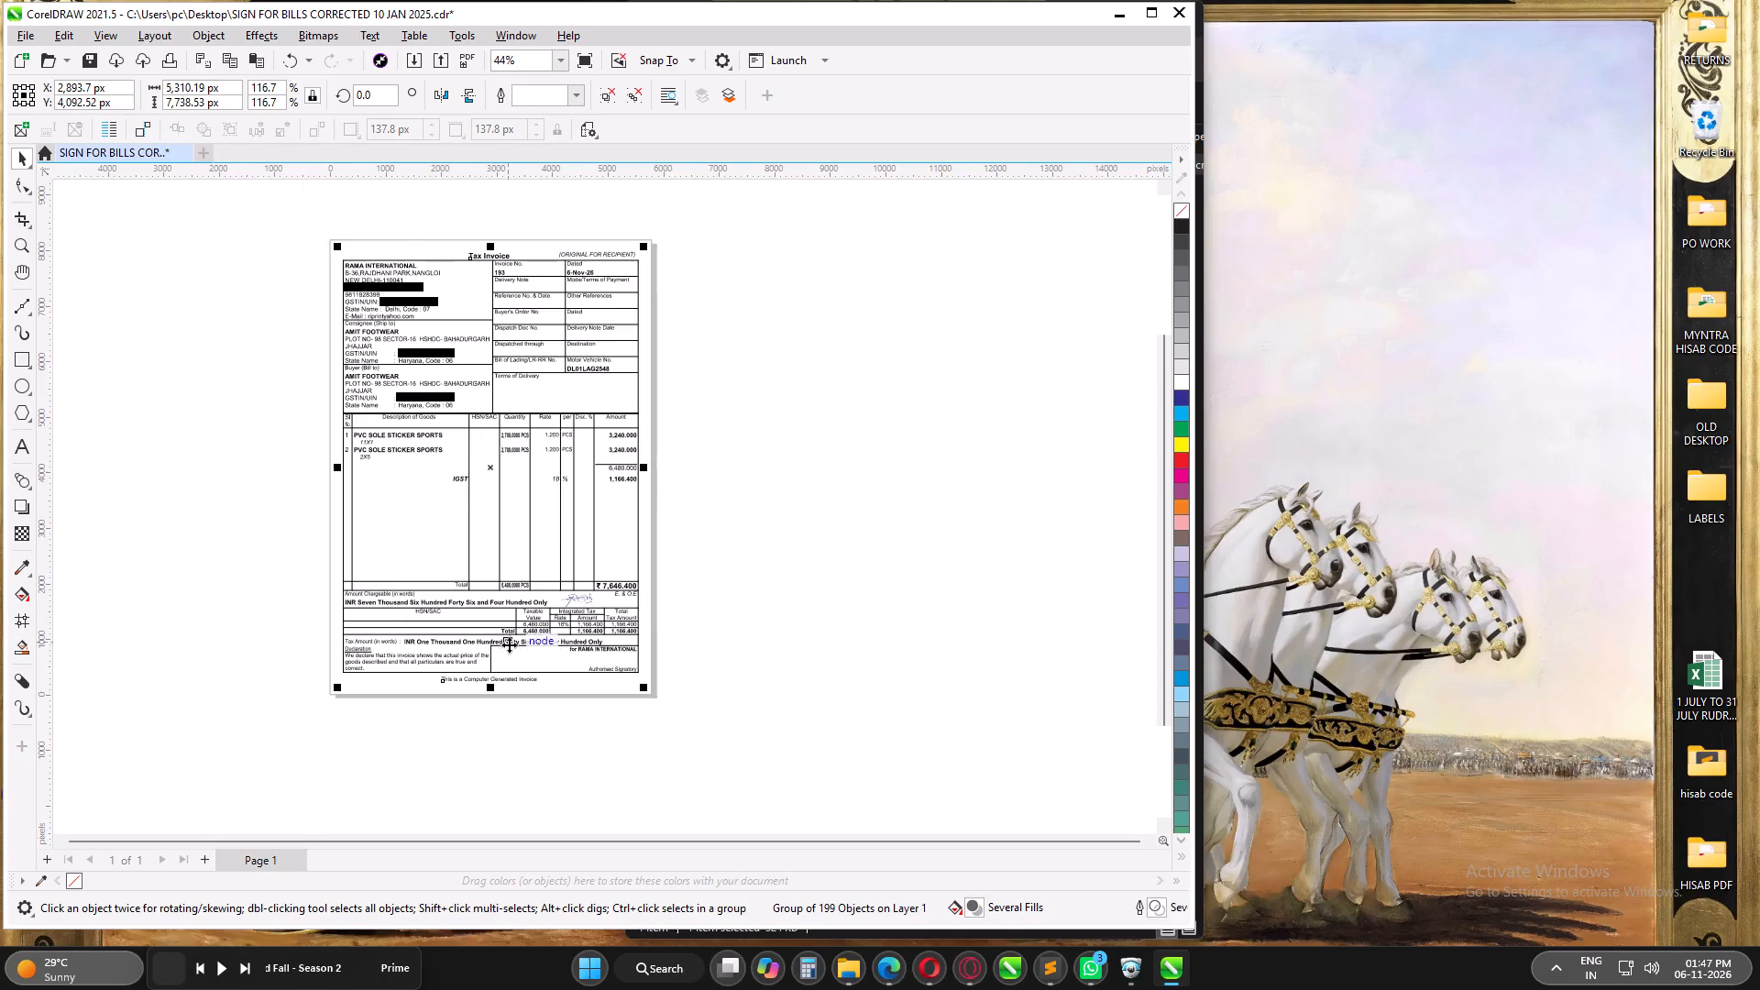
pyautogui.scroll(5, 509, 650)
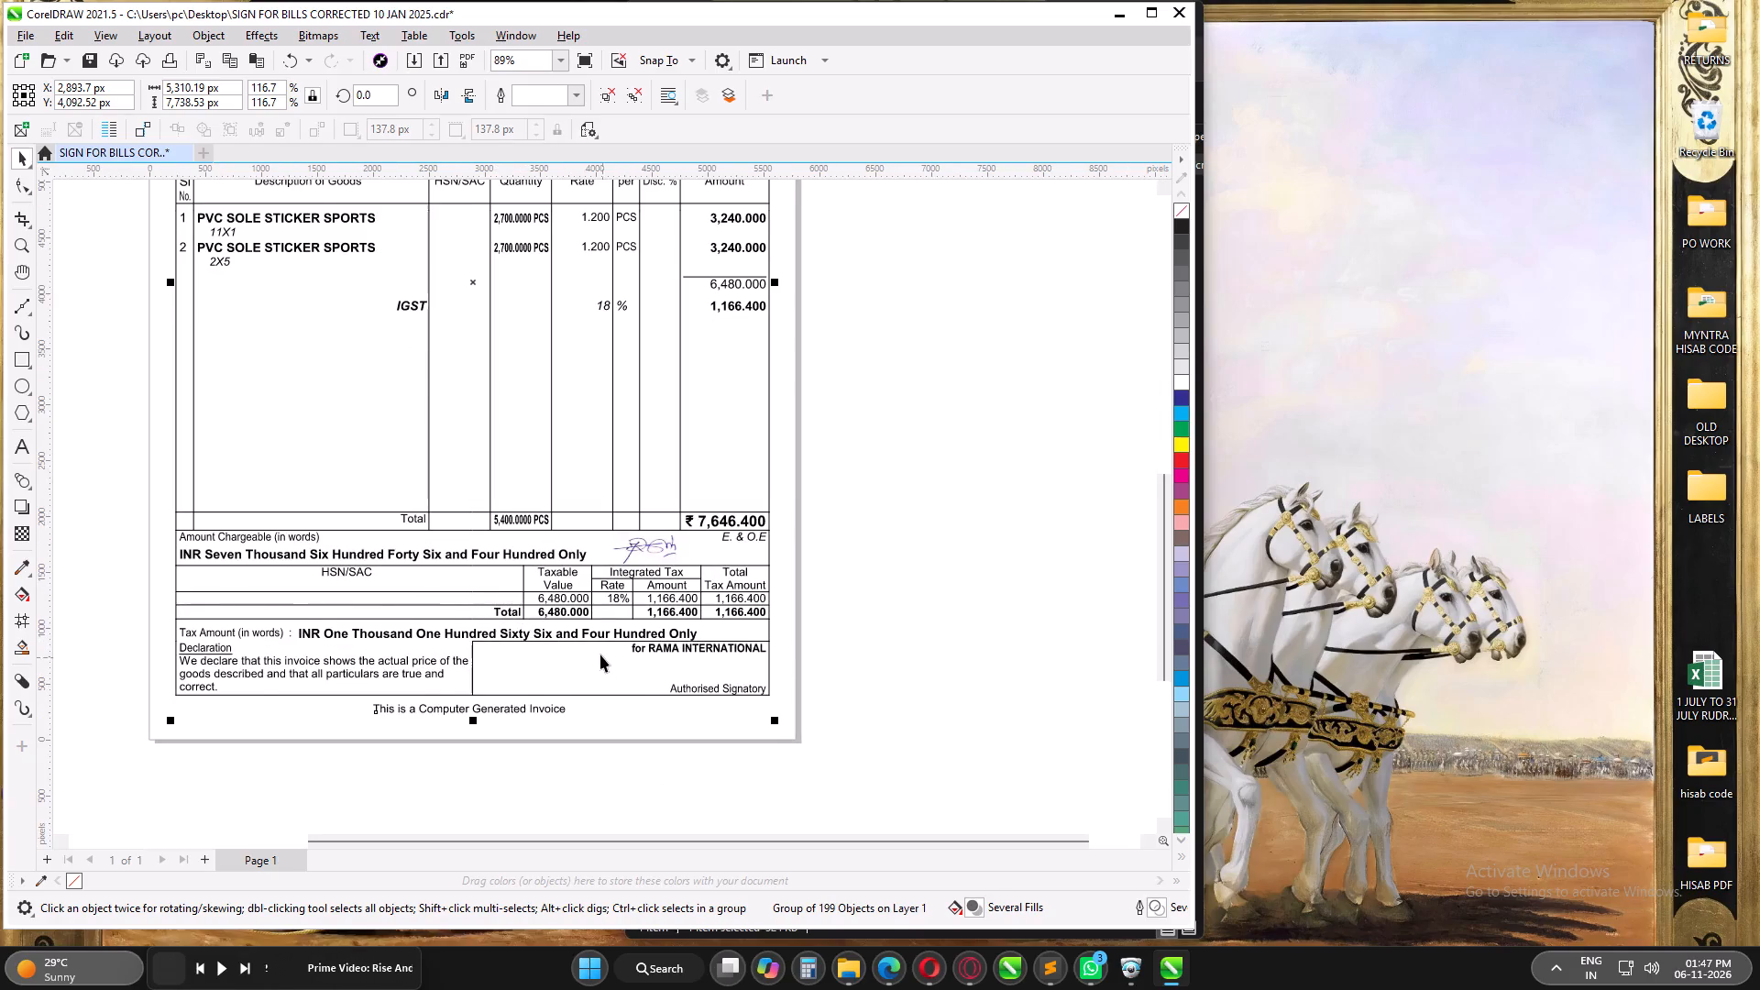
pyautogui.scroll(-1, 598, 648)
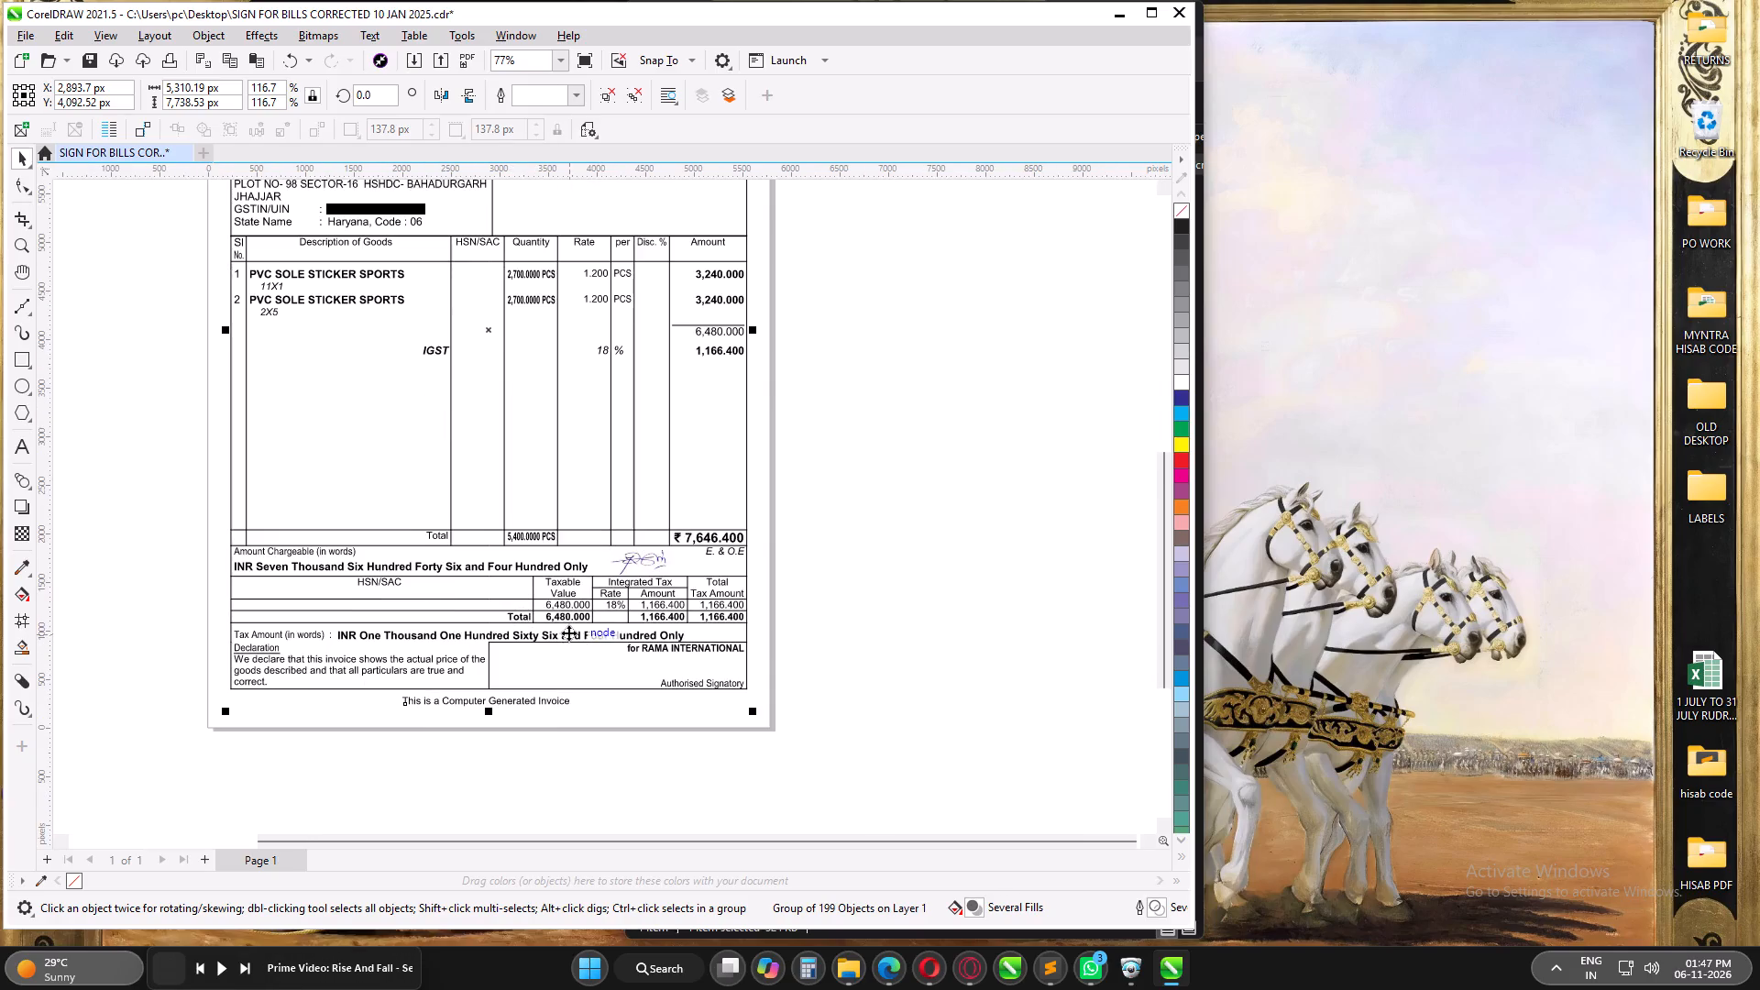
pyautogui.scroll(-2, 568, 632)
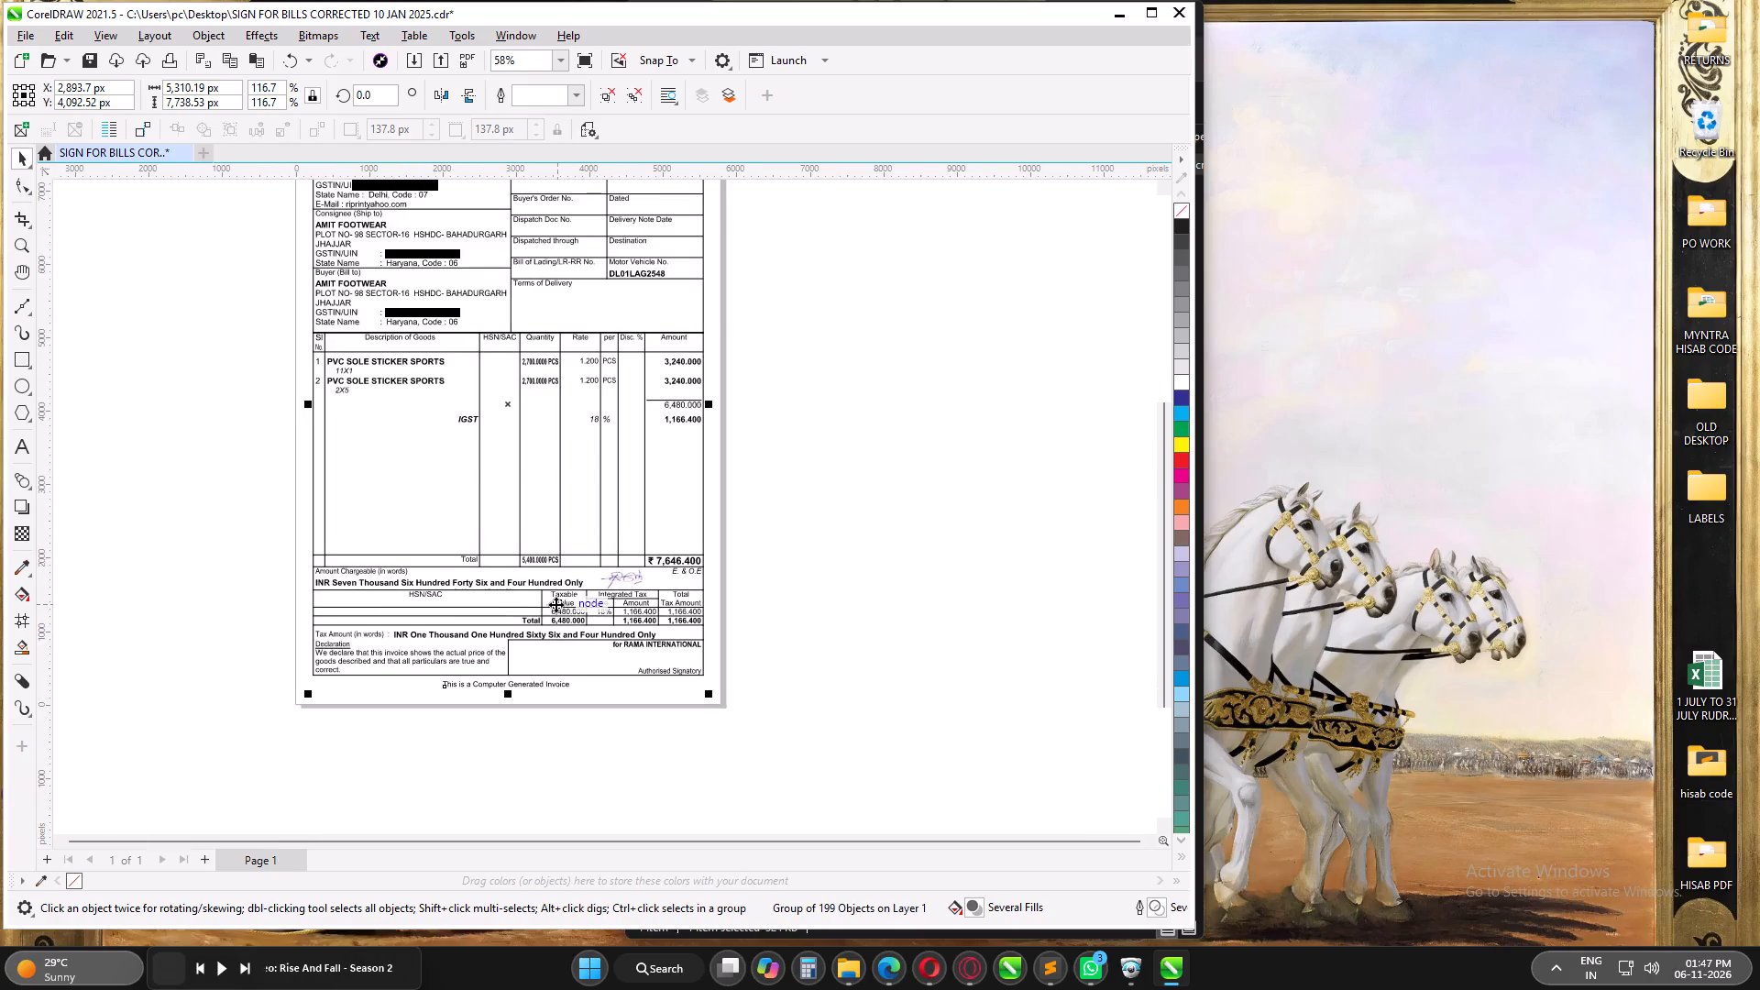
pyautogui.click(616, 577)
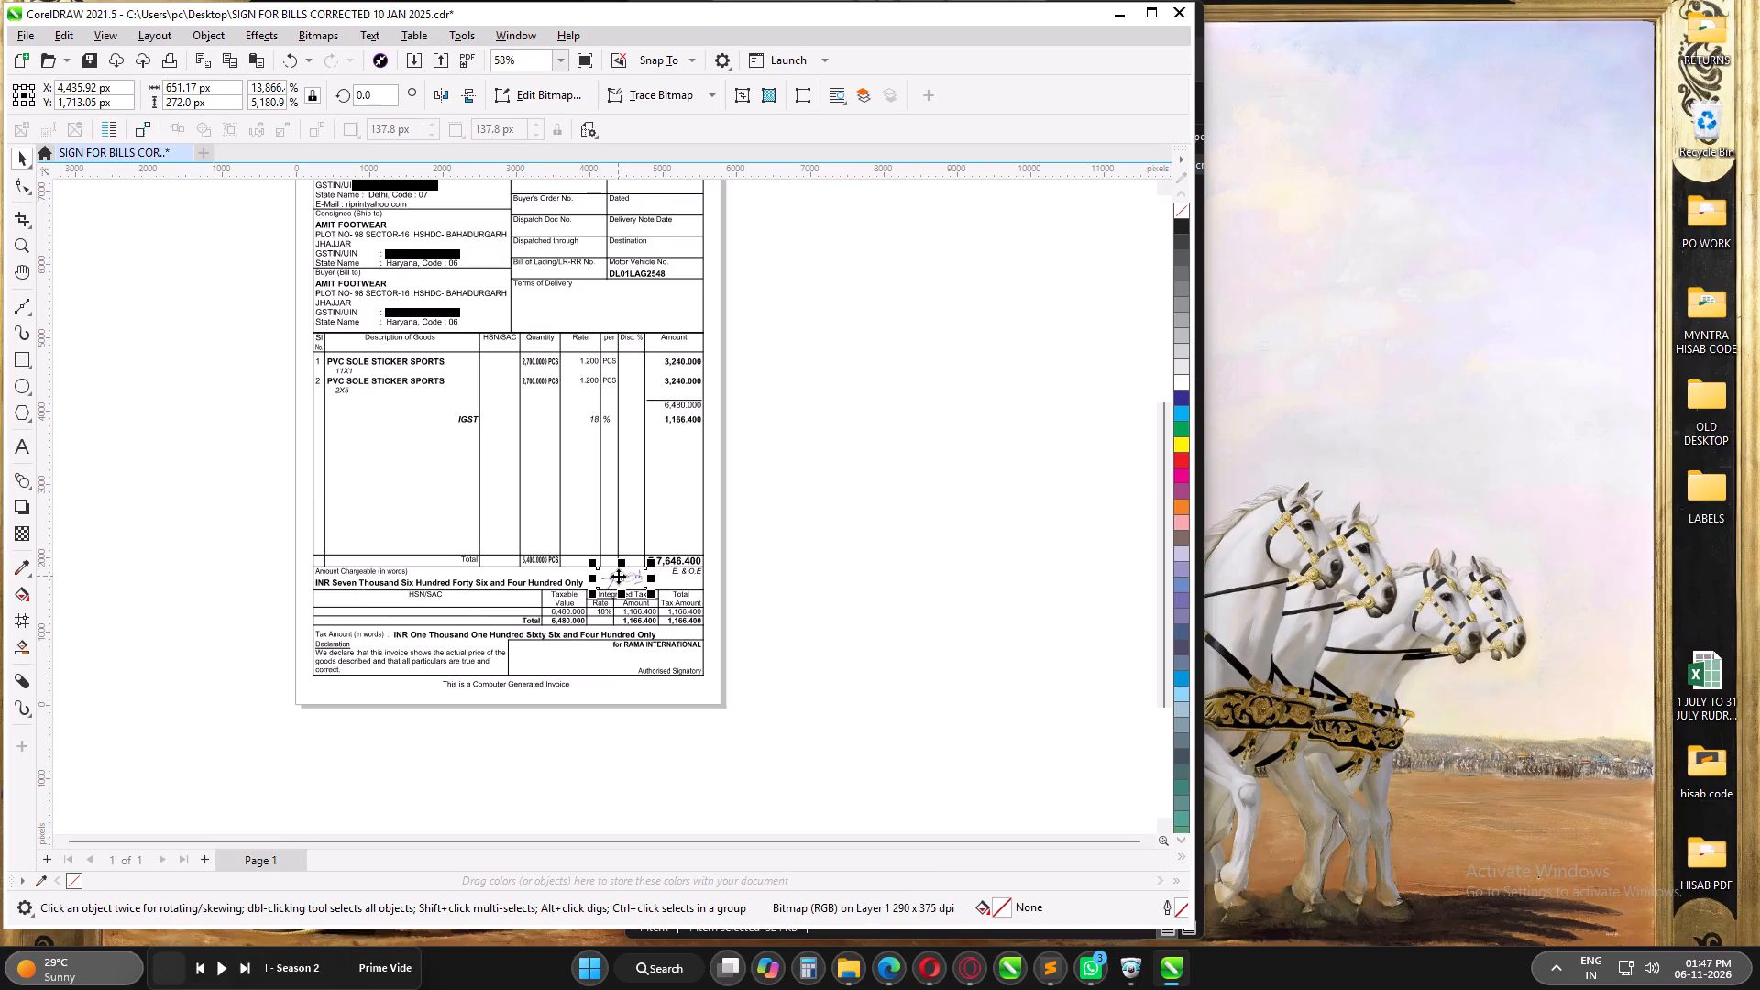
pyautogui.moveTo(622, 577); pyautogui.dragTo(664, 658)
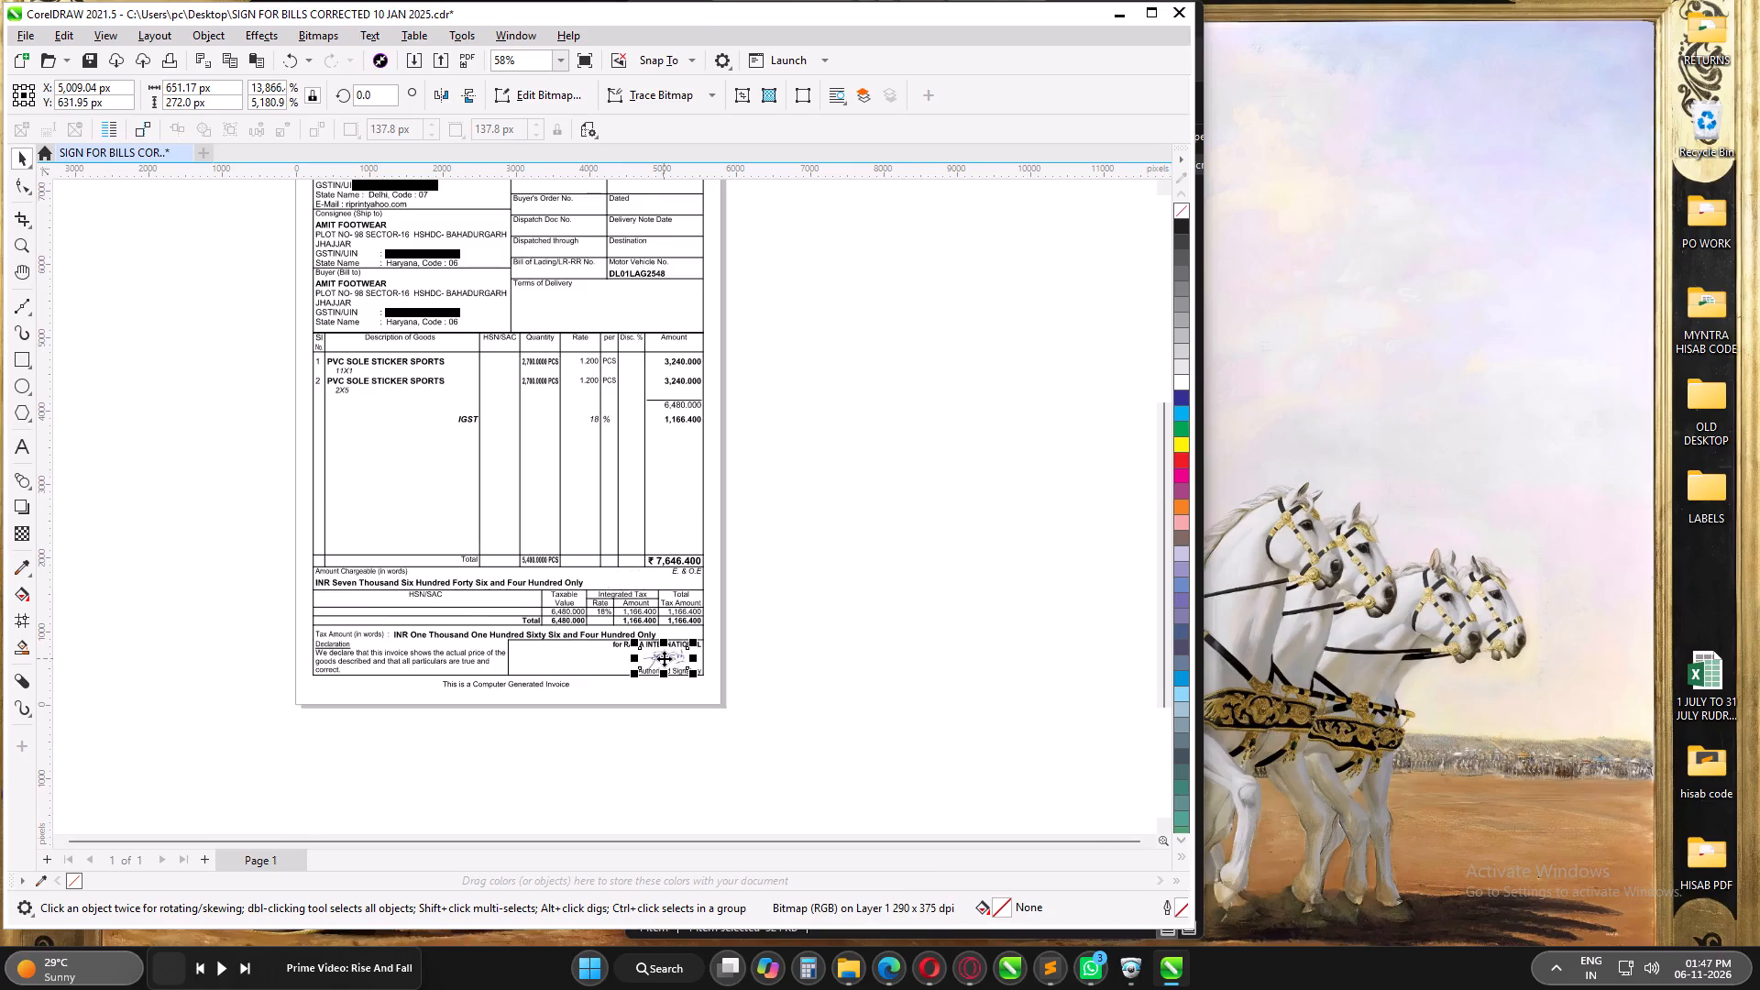
pyautogui.scroll(13, 664, 658)
pyautogui.hotkey('shift', 'pagedown')
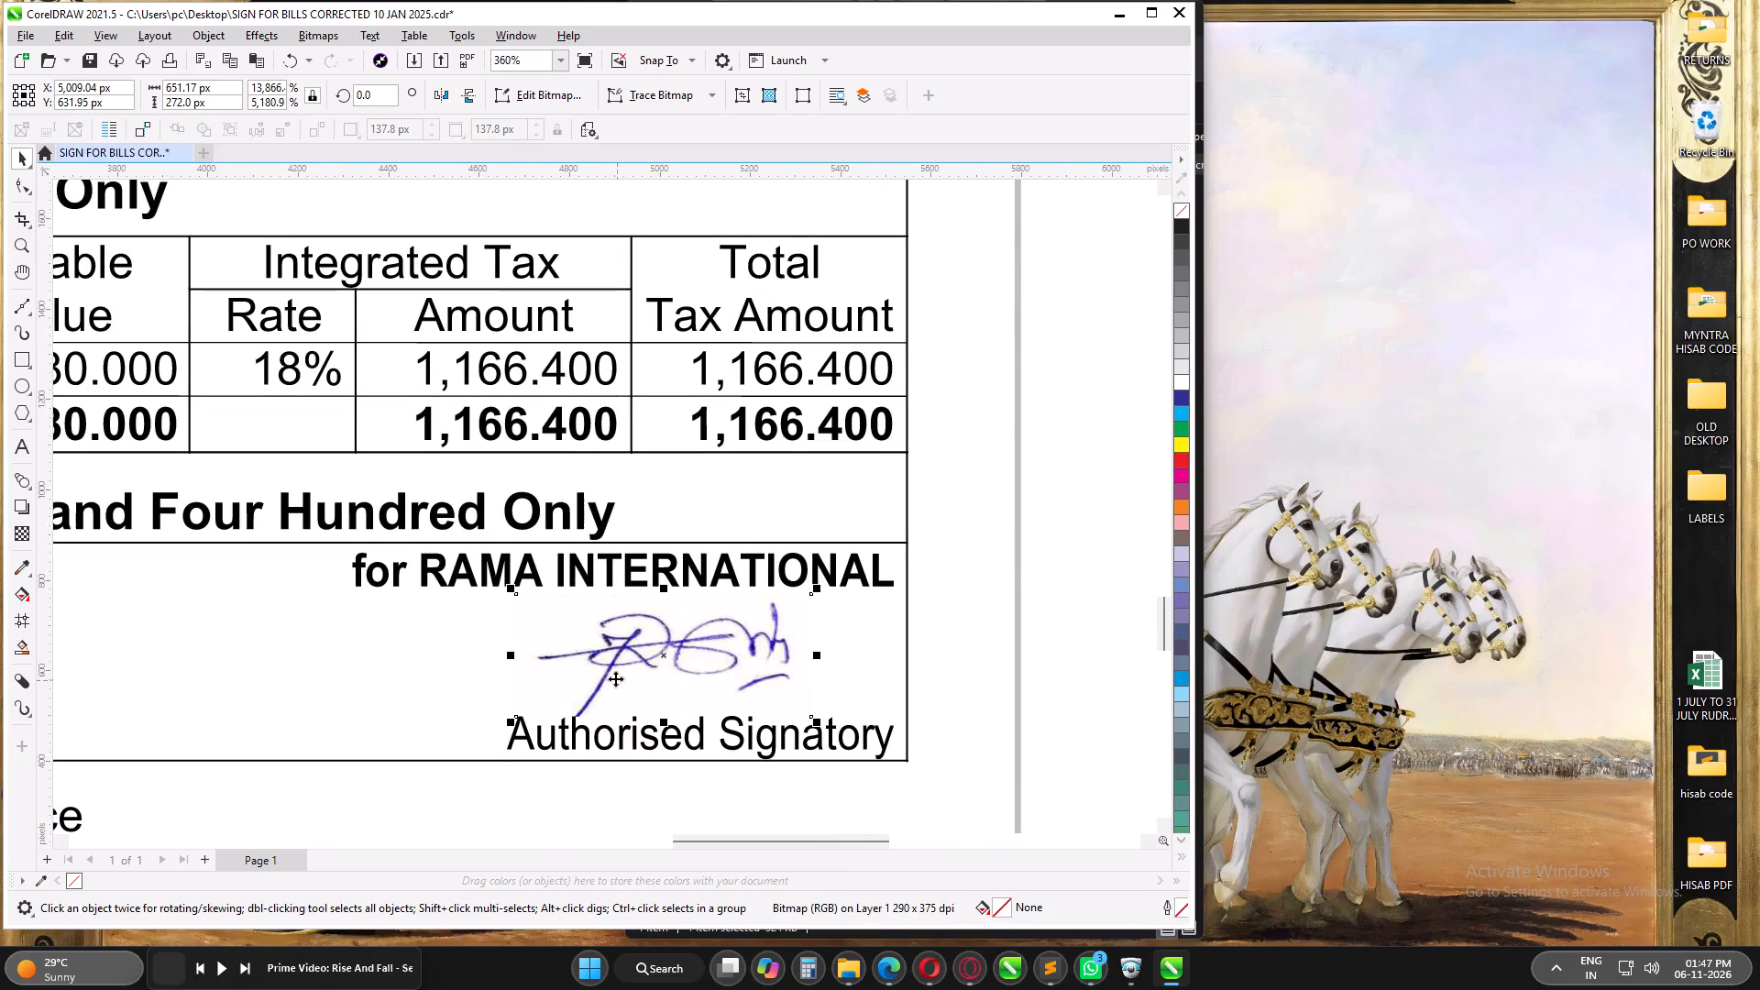
pyautogui.scroll(-1, 603, 649)
pyautogui.hotkey('shift', 'pagedown')
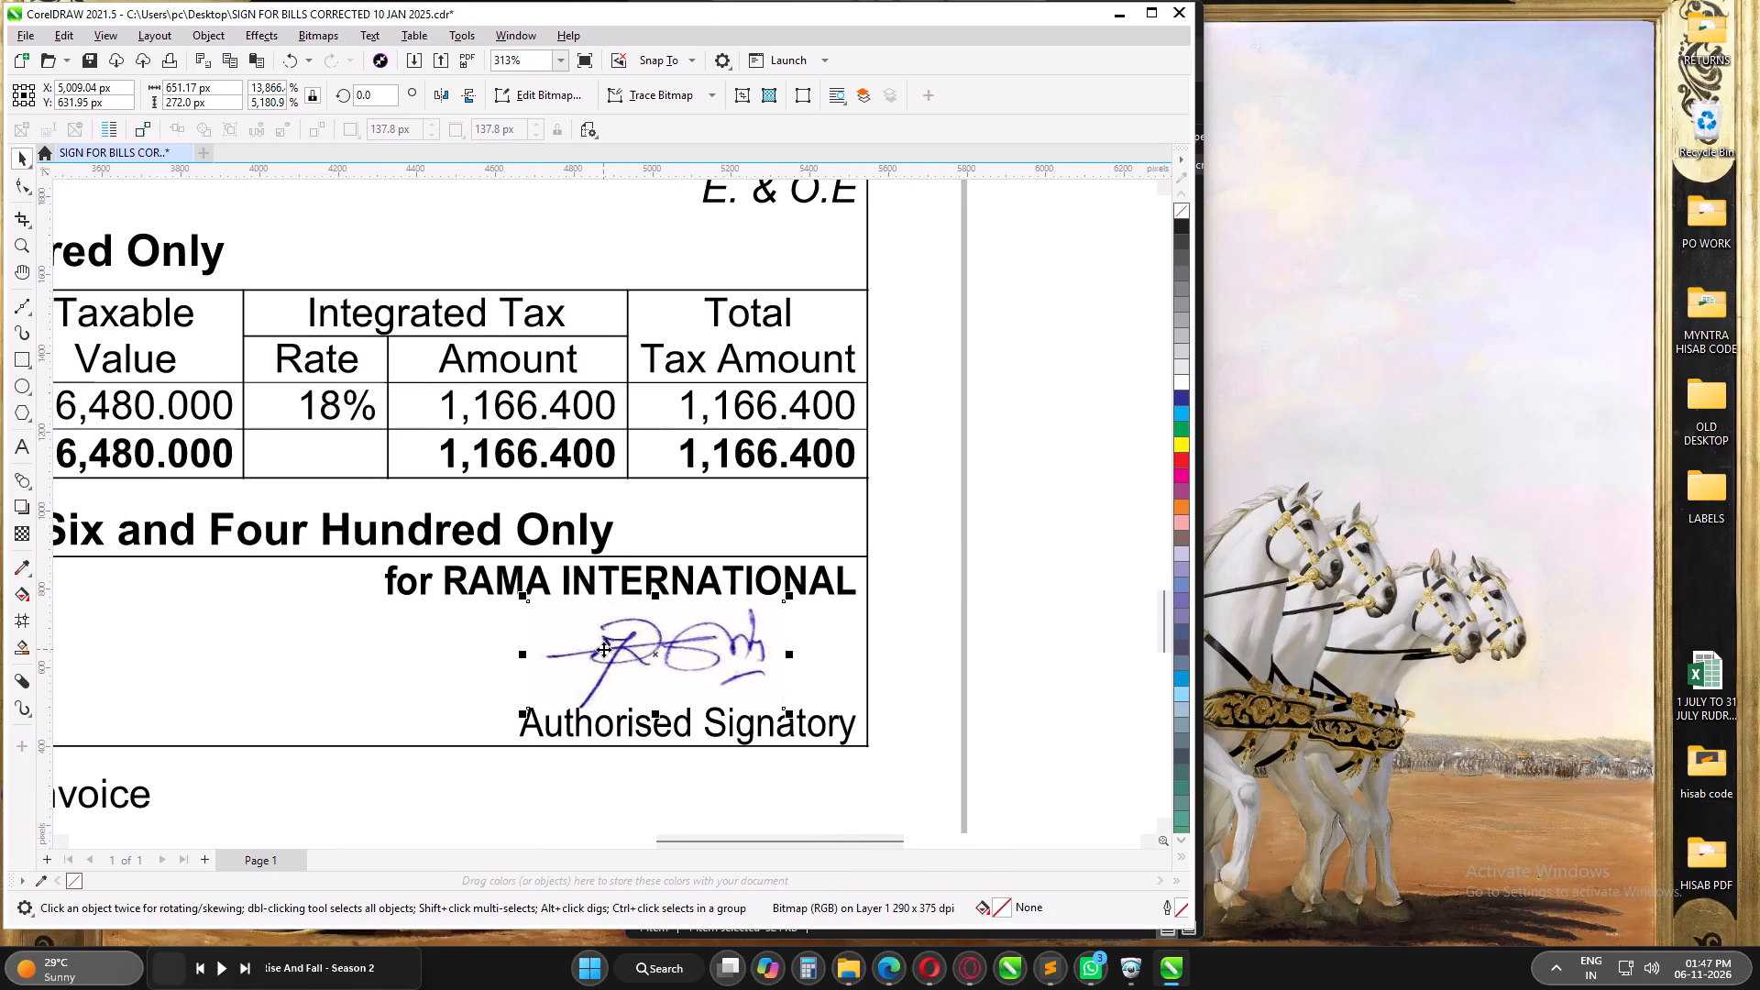
pyautogui.press('Down')
# Enlarge the signature bitmap about its centre to about 735 × 307 px.
pyautogui.scroll(-6, 553, 614)
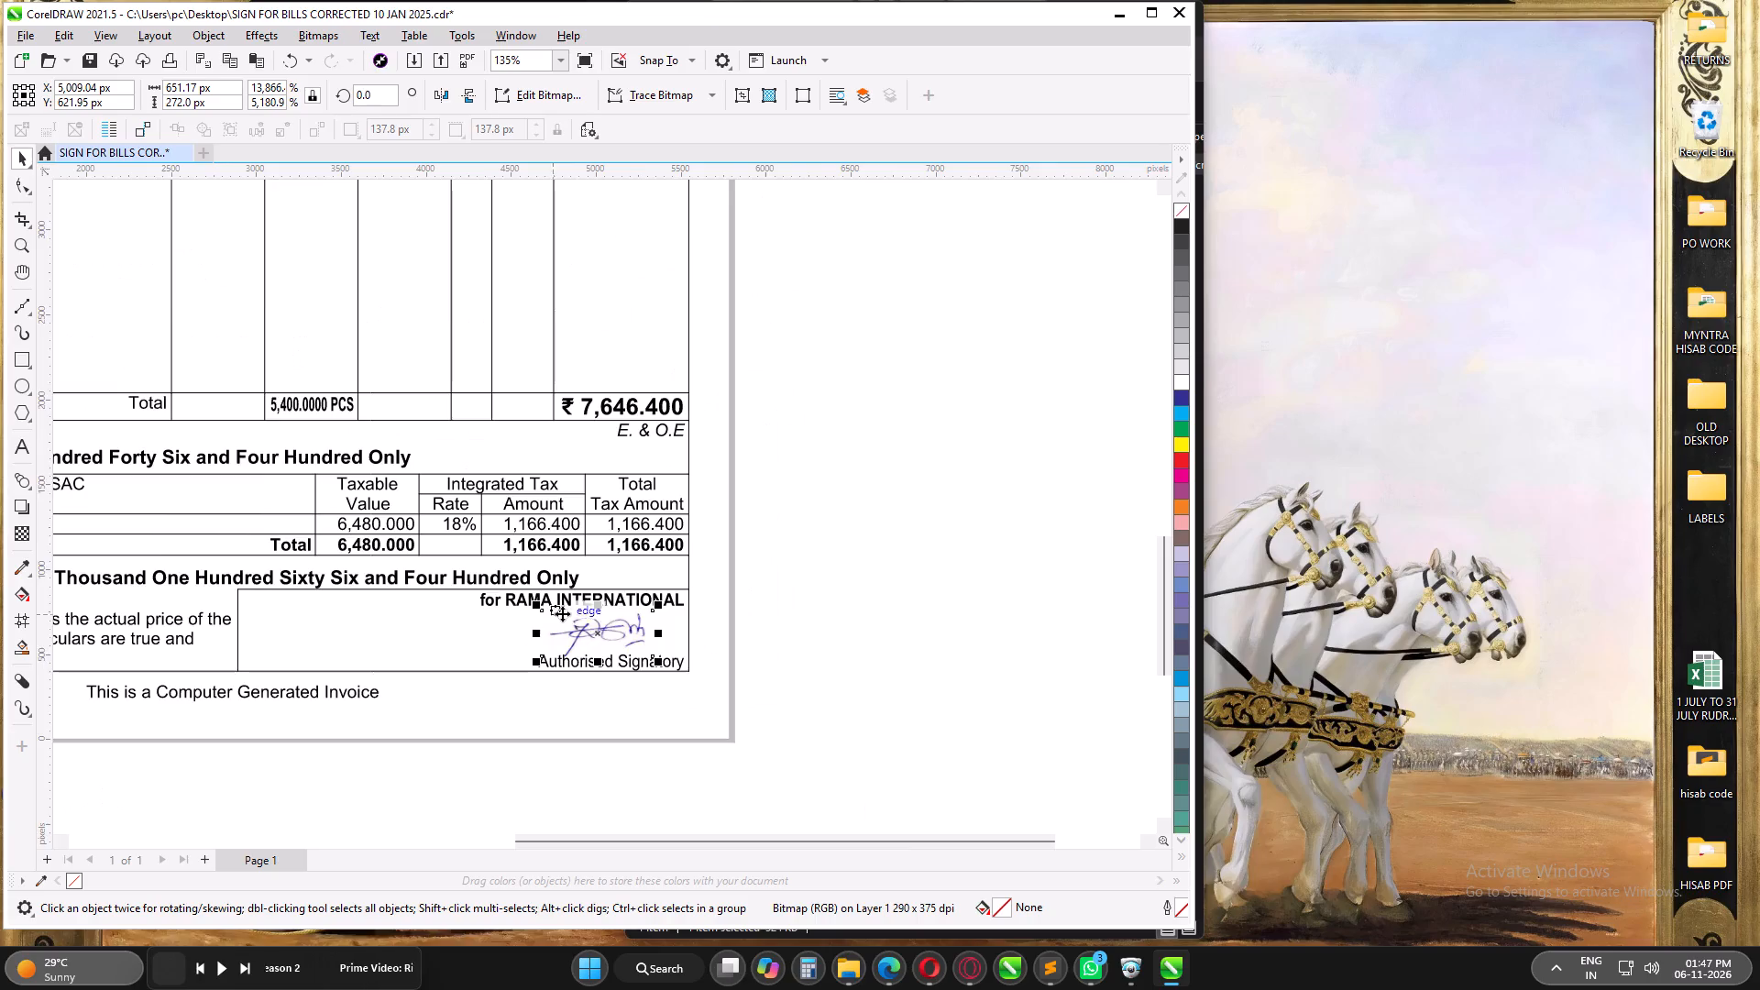
pyautogui.scroll(2, 644, 613)
pyautogui.click(663, 602)
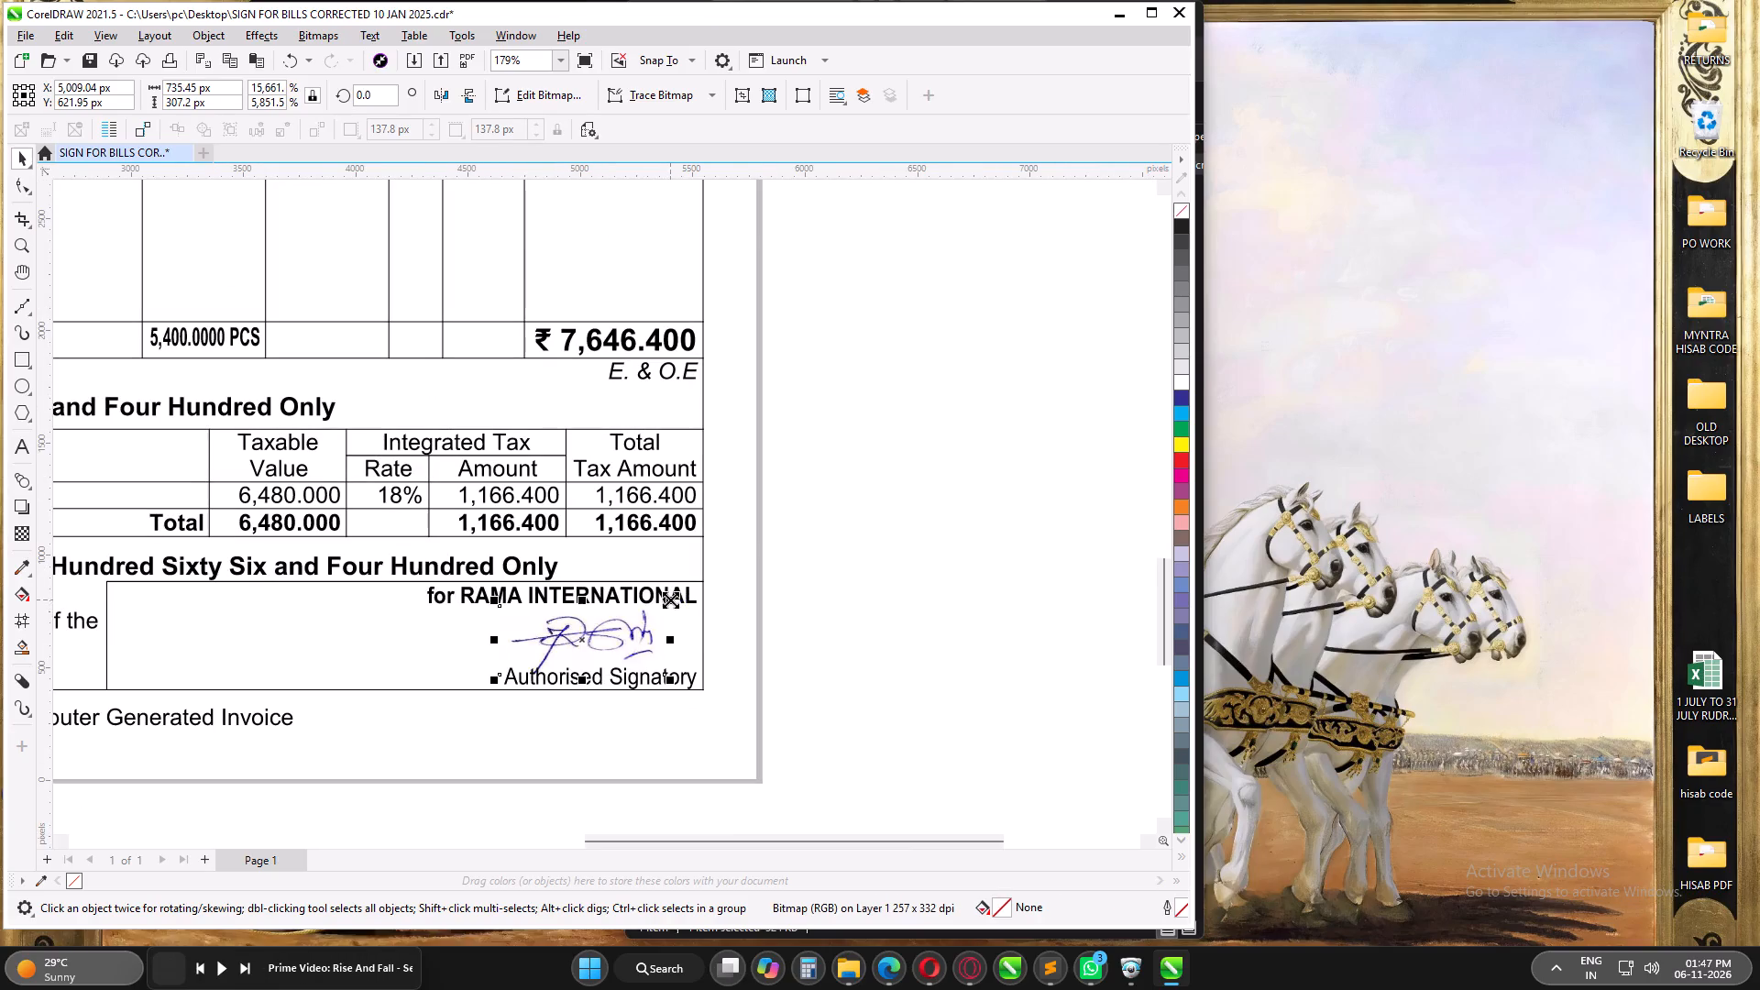
# Paste the copied invoice PDF into the drawing, importing only page 2 with text as curves.
pyautogui.scroll(-12, 471, 636)
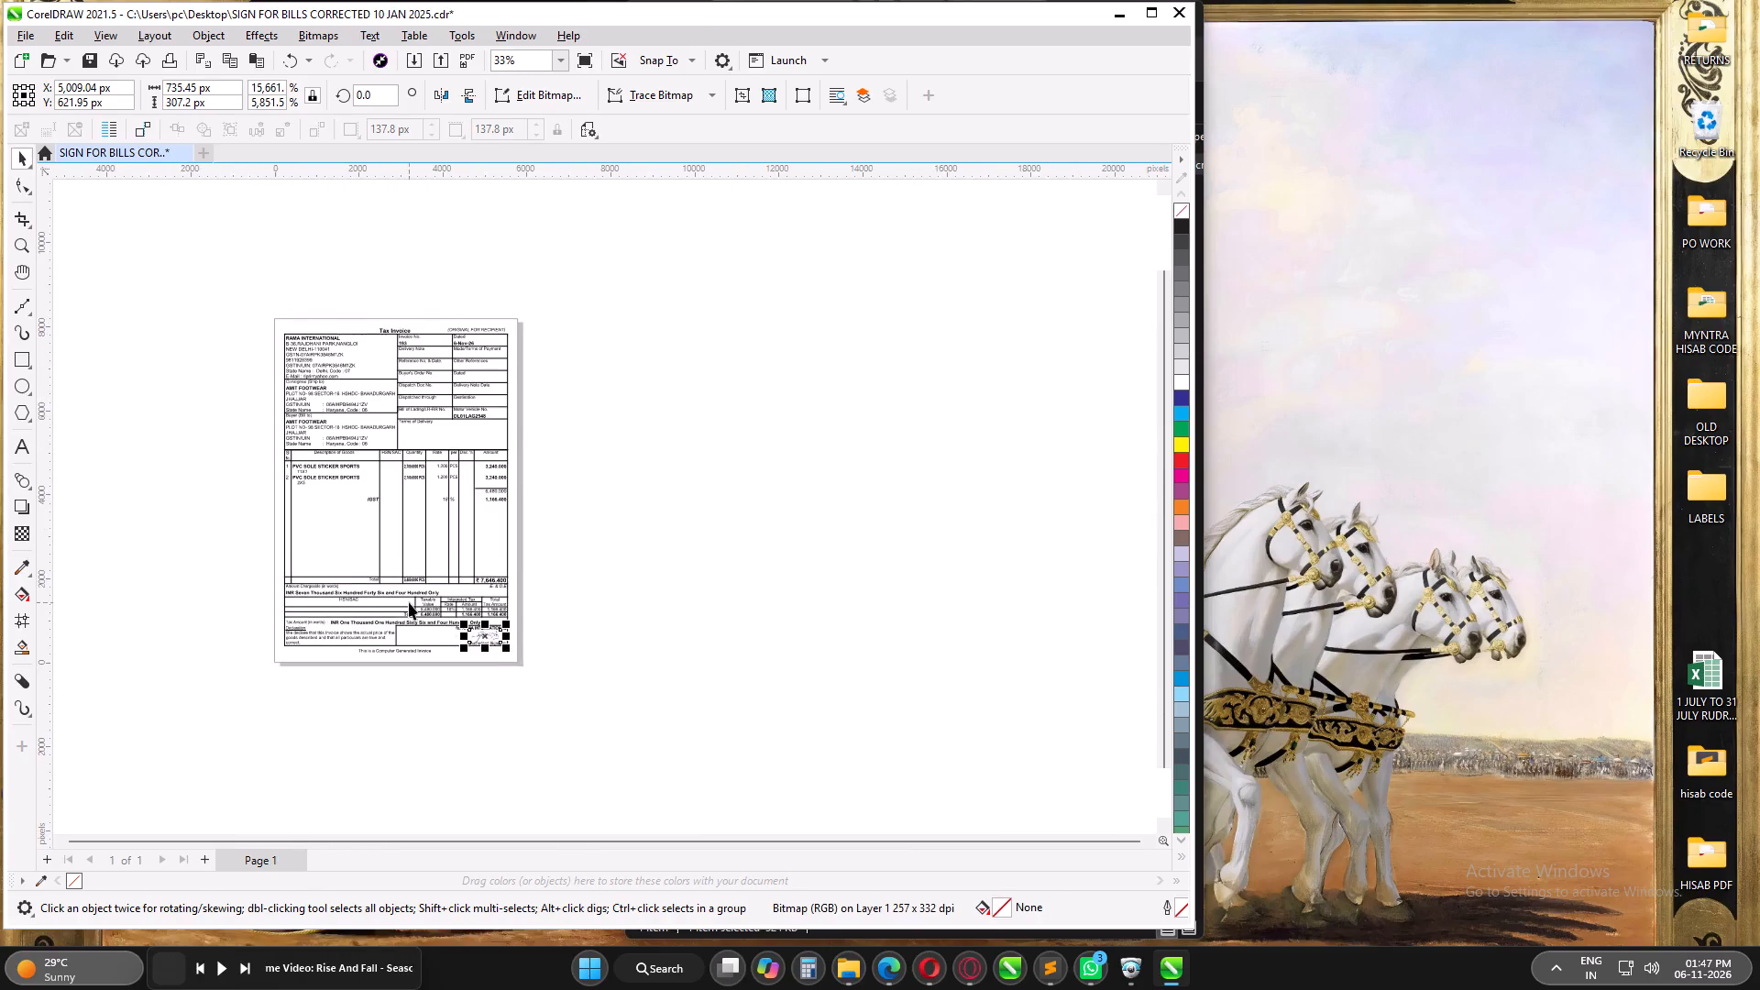
pyautogui.moveTo(409, 602); pyautogui.dragTo(457, 610, button='middle')
pyautogui.hotkey('ctrl', 'v')
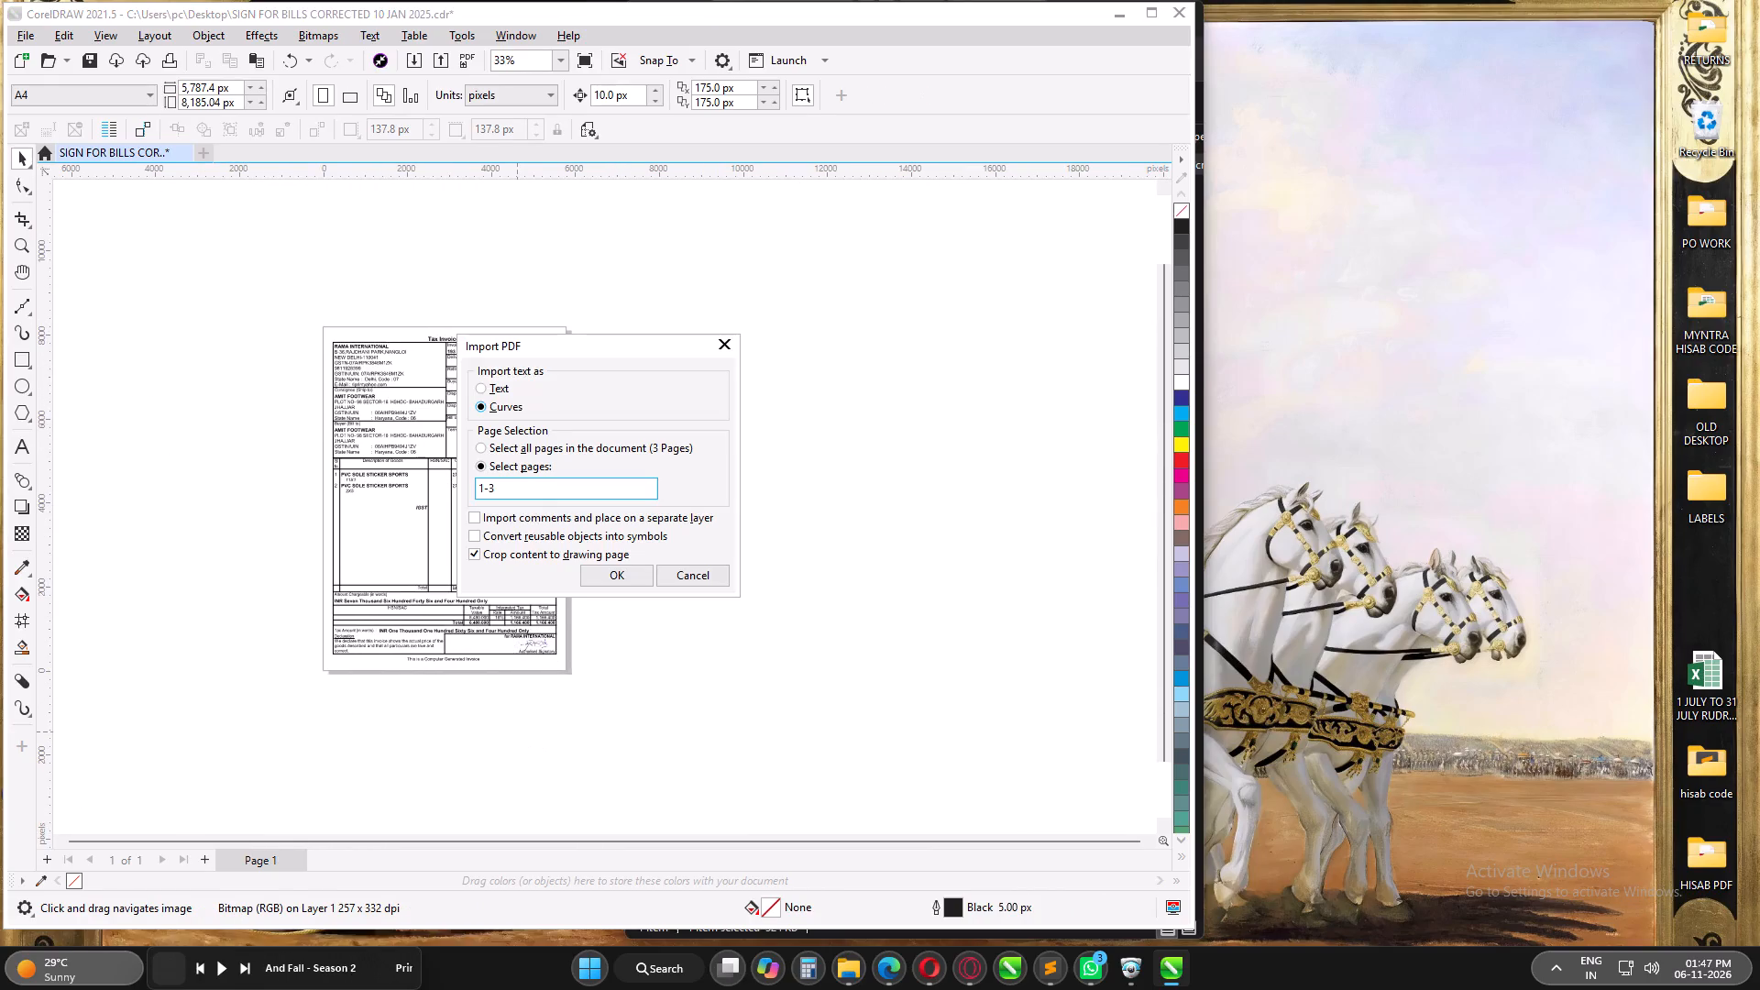
pyautogui.moveTo(509, 493); pyautogui.dragTo(303, 489)
pyautogui.press('2')
pyautogui.press('Return')
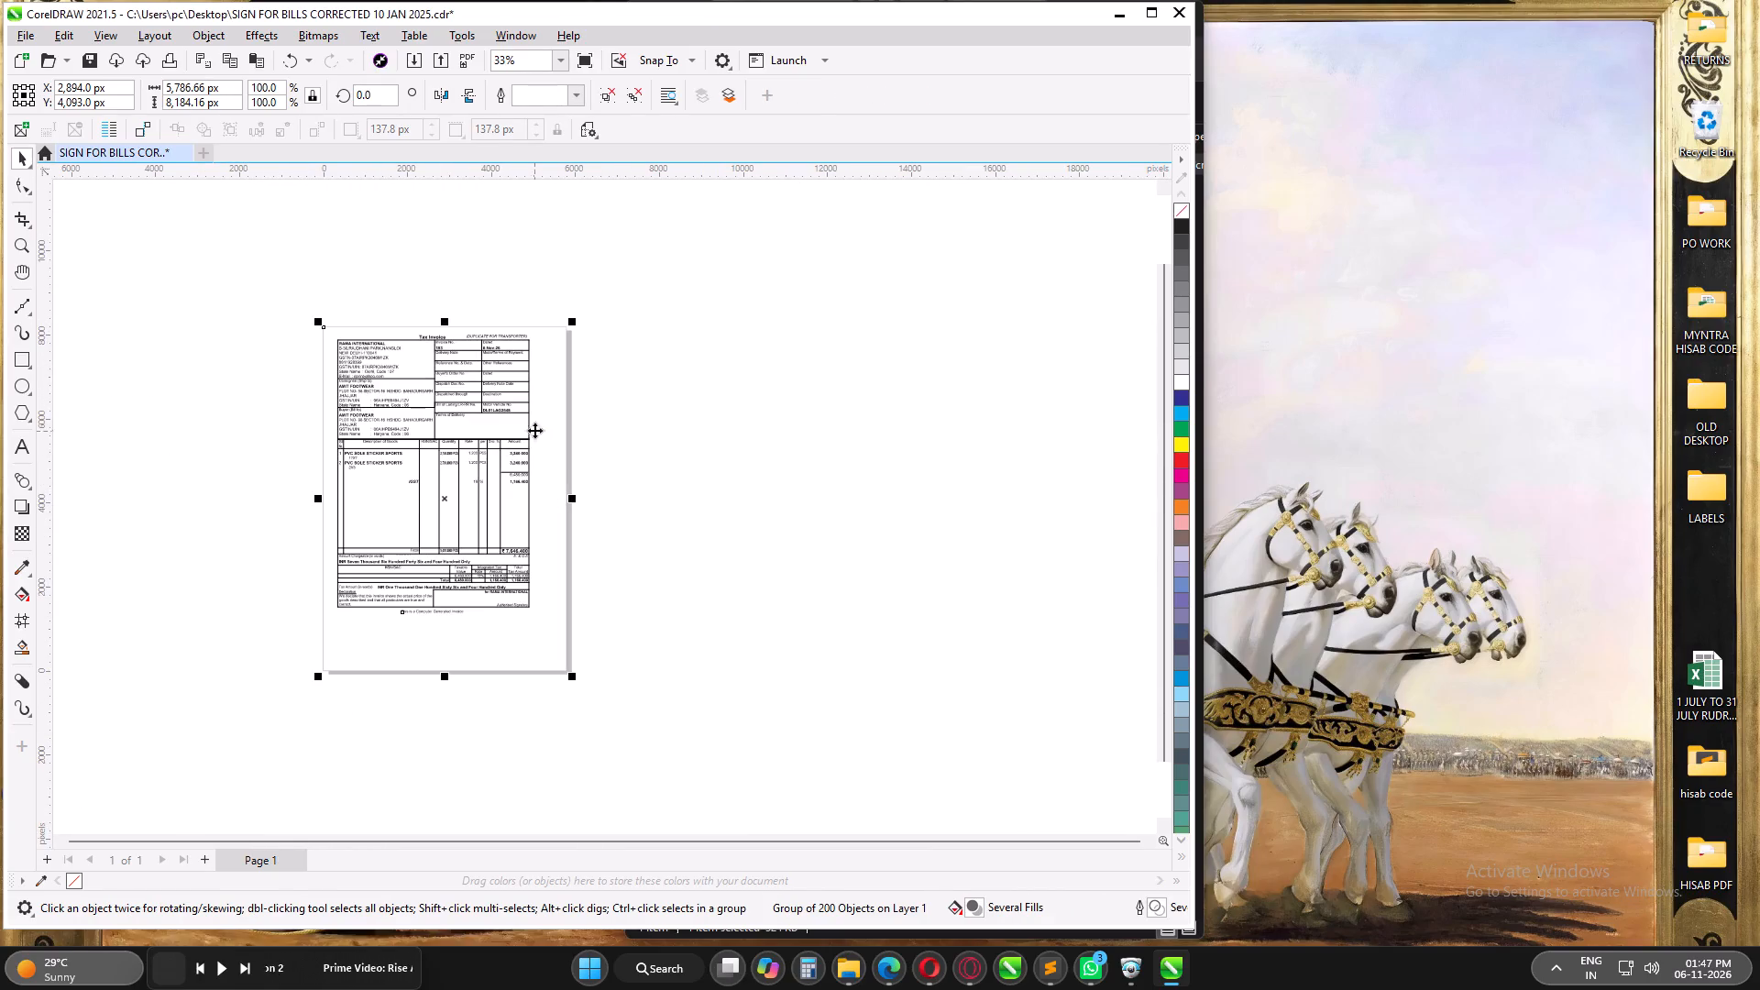
# Move the imported DUPLICATE FOR TRANSPORTER invoice off the page beside the original and delete its white background shape.
pyautogui.moveTo(549, 422); pyautogui.dragTo(917, 440)
pyautogui.keyDown('ctrl'); pyautogui.click(925, 434); pyautogui.keyUp('ctrl')
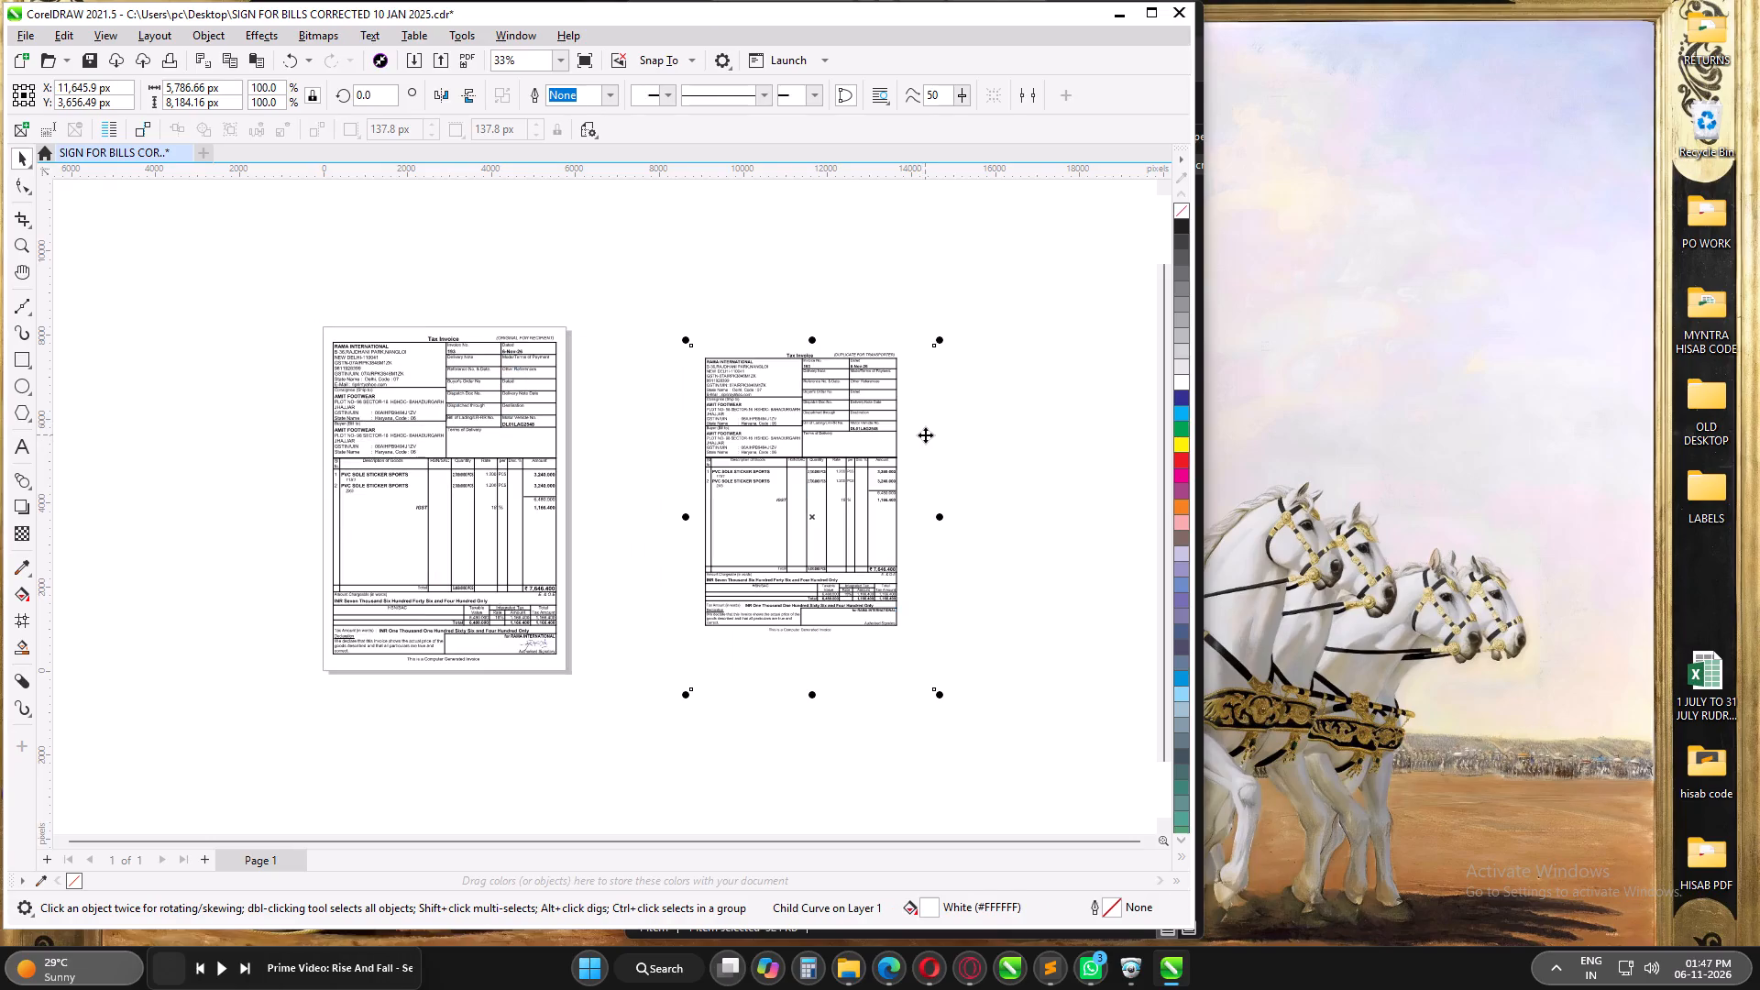
pyautogui.press('Delete')
# Switch to wireframe view and move the duplicate invoice over the original, bringing their top-left corners together.
pyautogui.click(767, 368)
pyautogui.scroll(5, 718, 362)
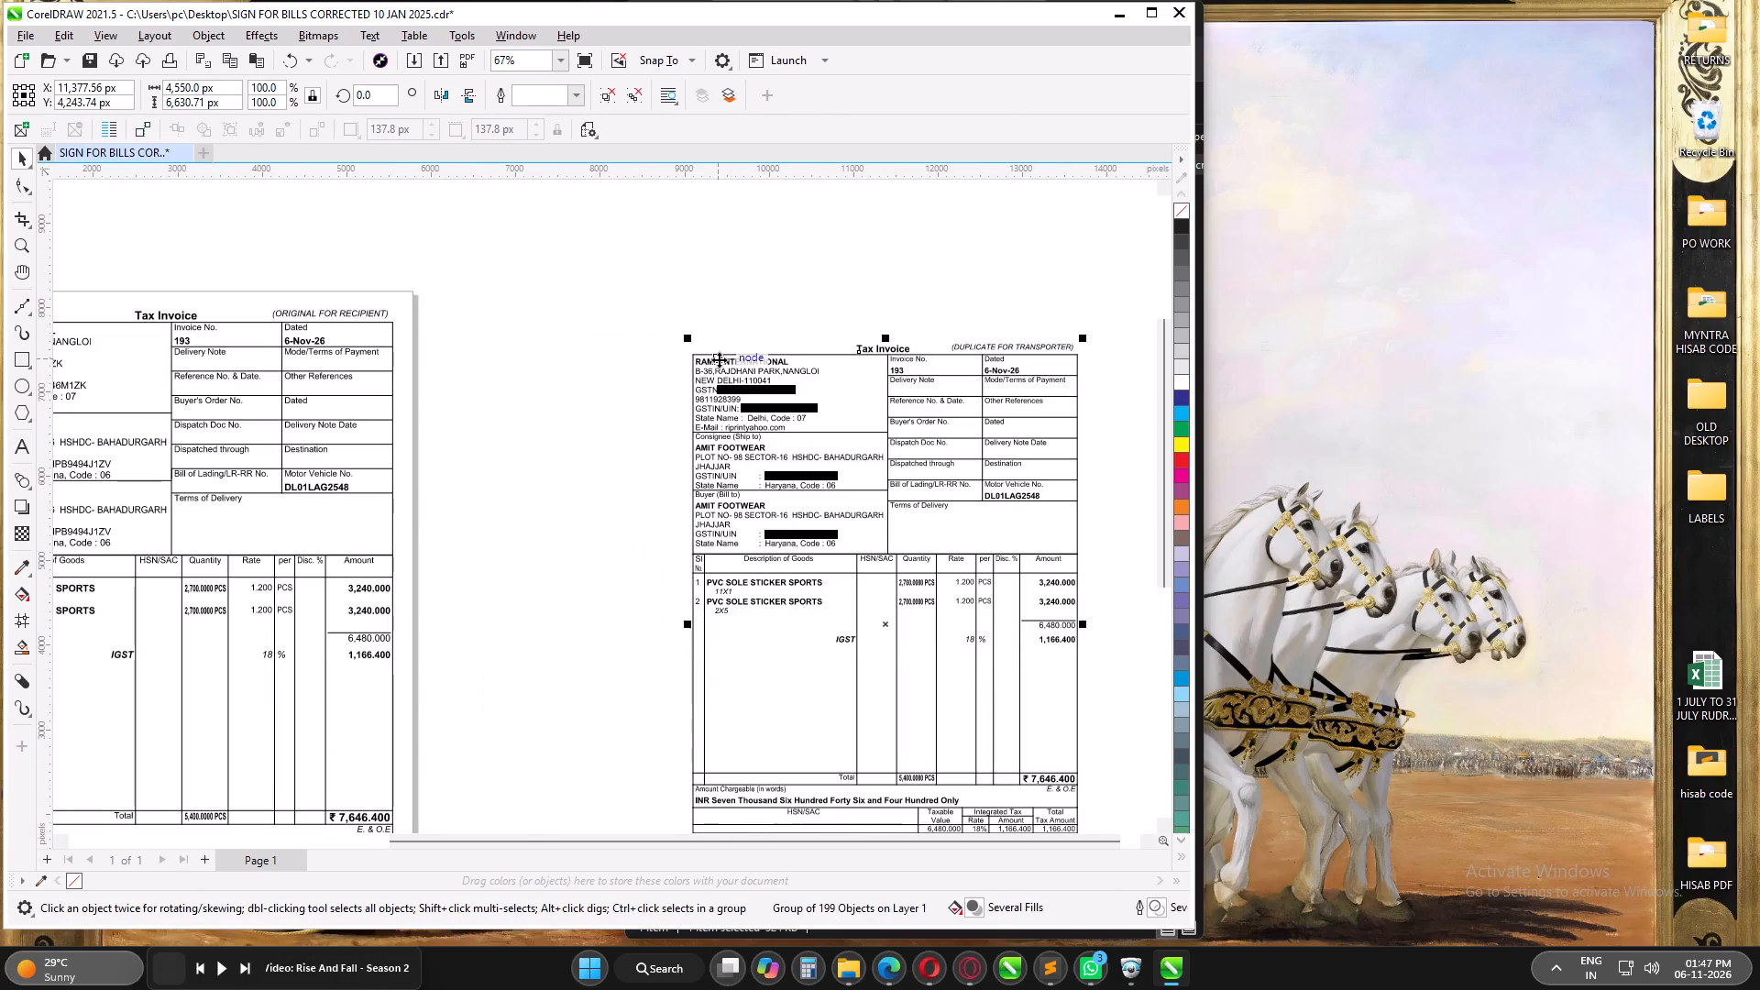
pyautogui.press('w')
pyautogui.moveTo(709, 380); pyautogui.dragTo(803, 398, button='middle')
pyautogui.scroll(-3, 803, 398)
pyautogui.moveTo(792, 380); pyautogui.dragTo(330, 378)
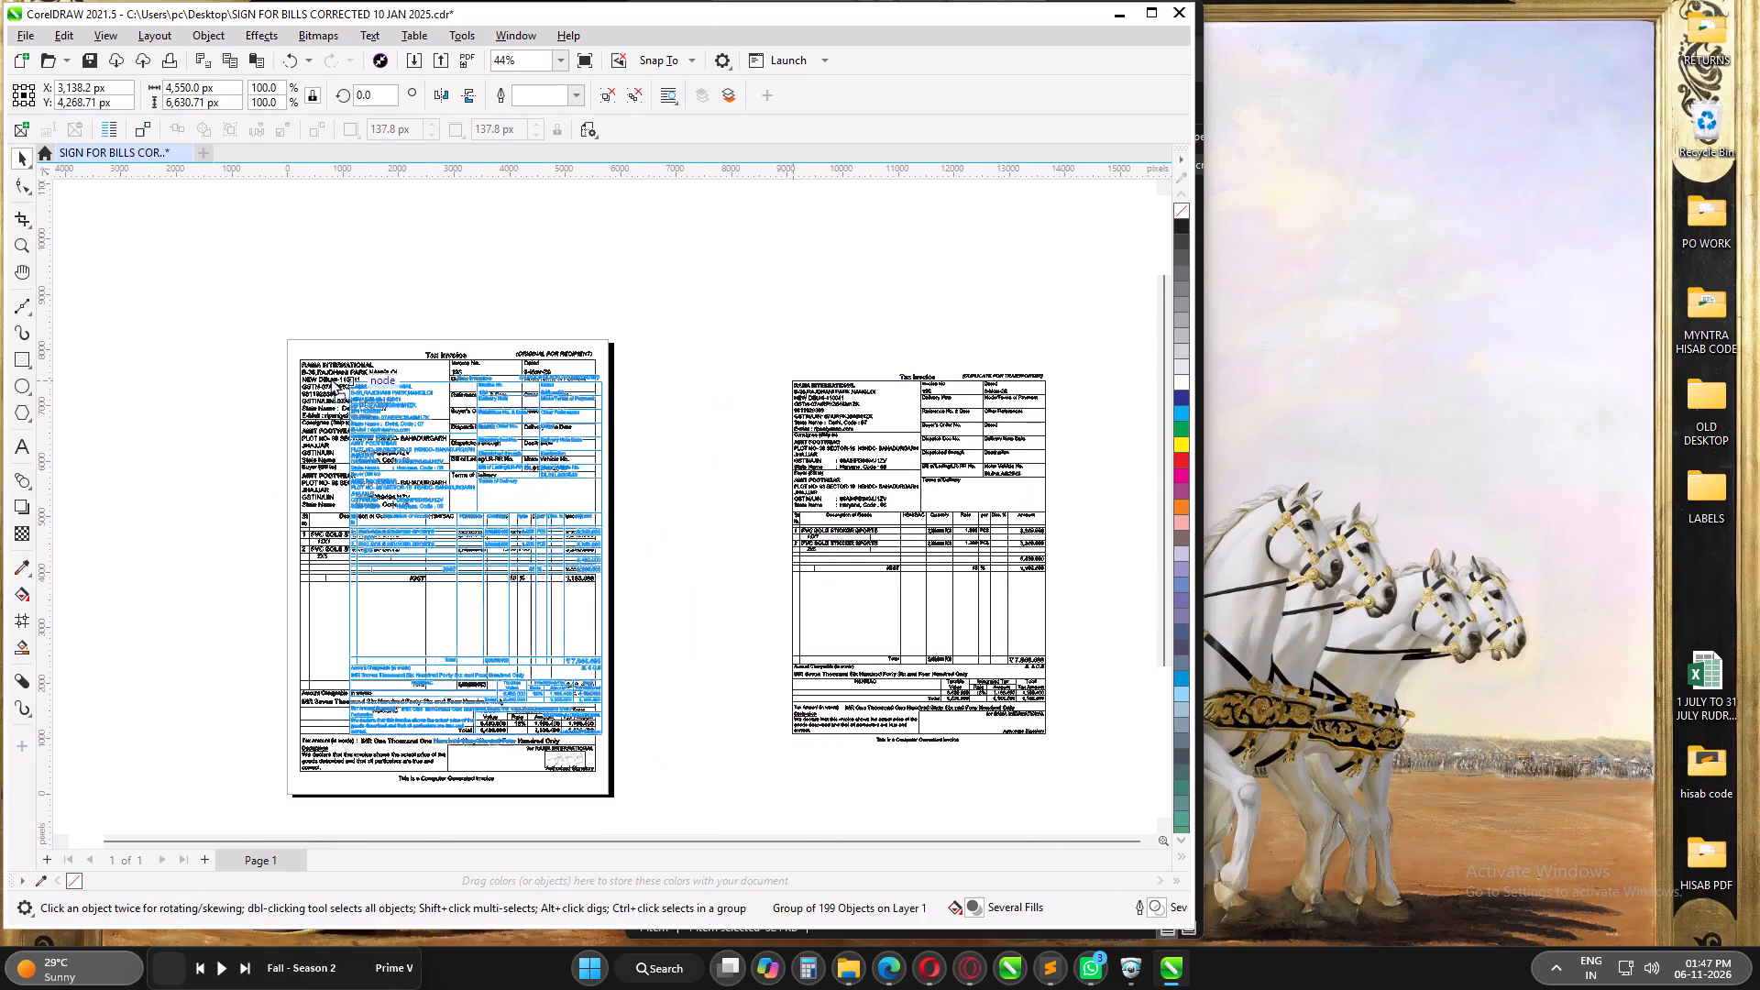
pyautogui.moveTo(330, 378); pyautogui.dragTo(300, 357)
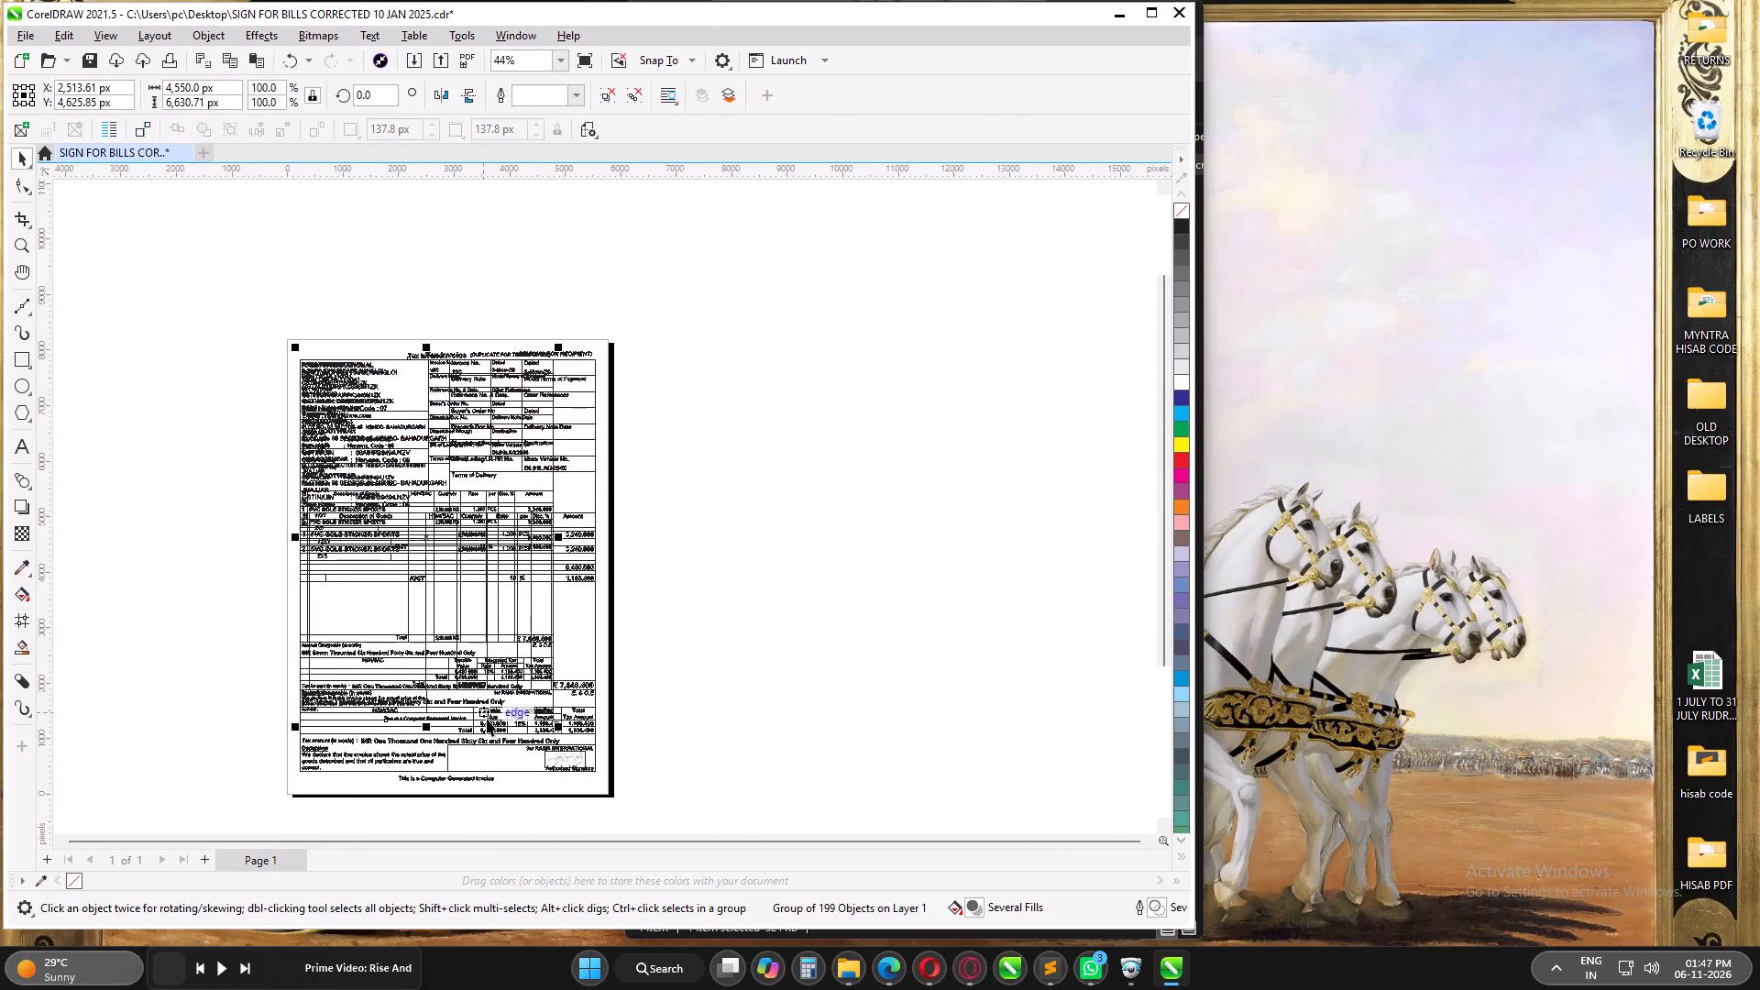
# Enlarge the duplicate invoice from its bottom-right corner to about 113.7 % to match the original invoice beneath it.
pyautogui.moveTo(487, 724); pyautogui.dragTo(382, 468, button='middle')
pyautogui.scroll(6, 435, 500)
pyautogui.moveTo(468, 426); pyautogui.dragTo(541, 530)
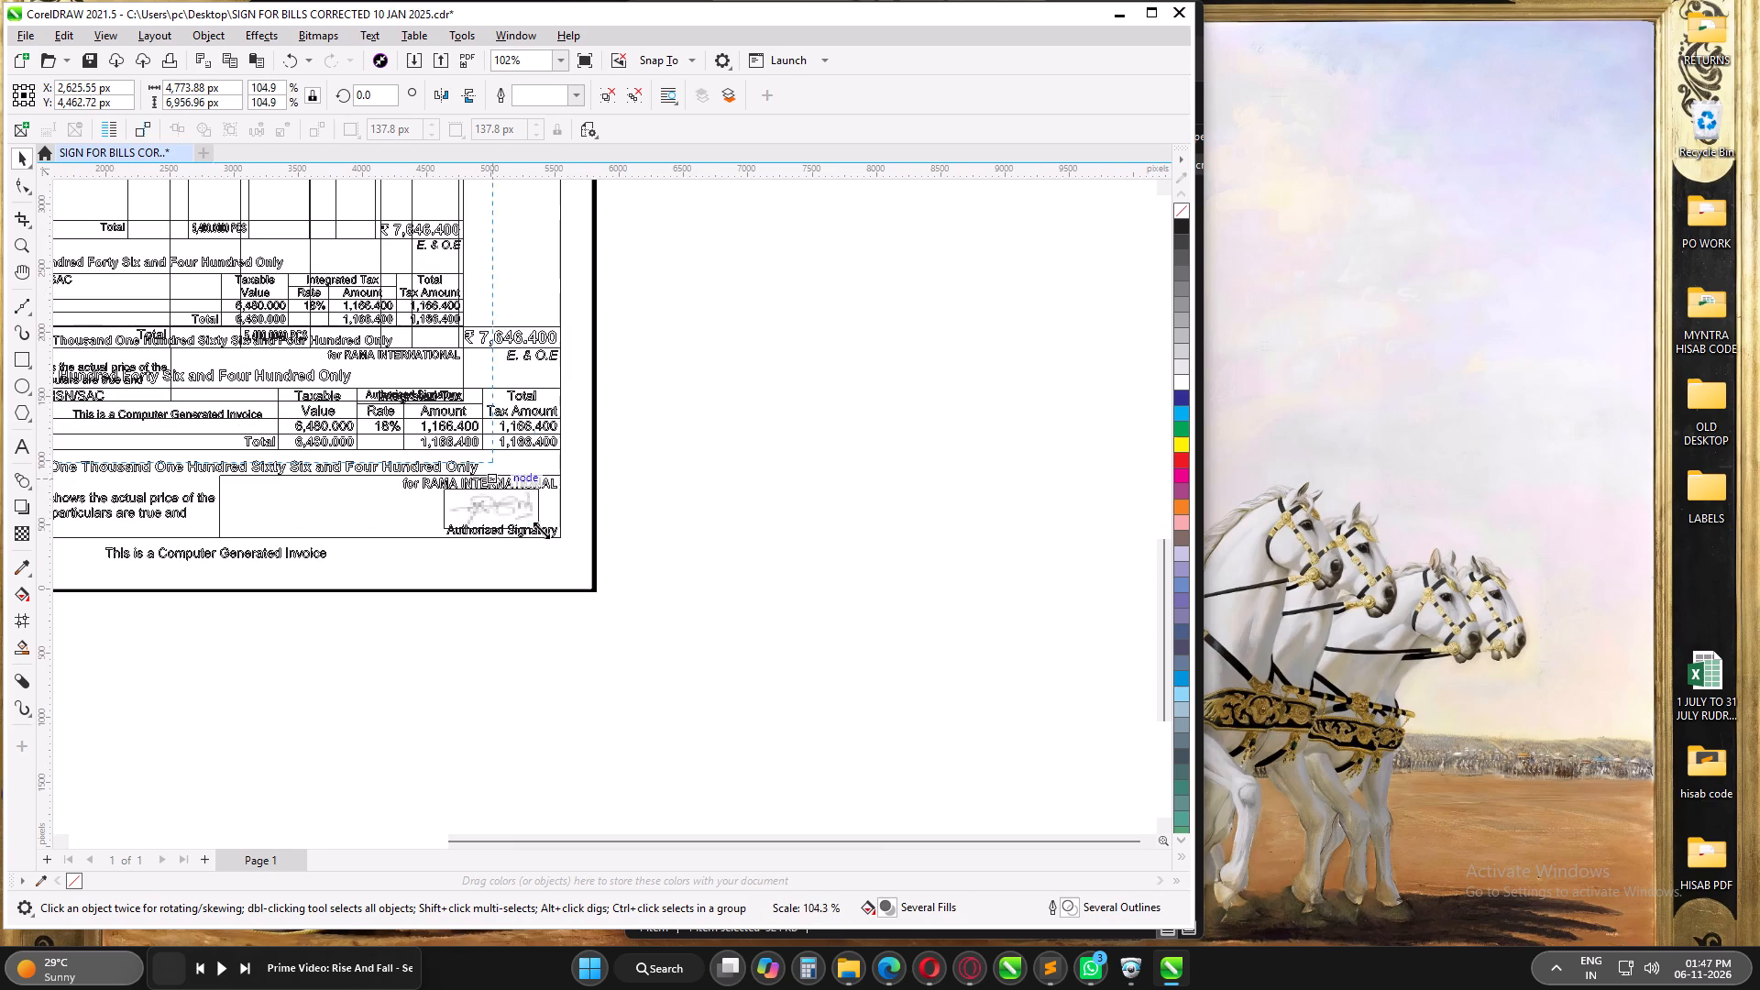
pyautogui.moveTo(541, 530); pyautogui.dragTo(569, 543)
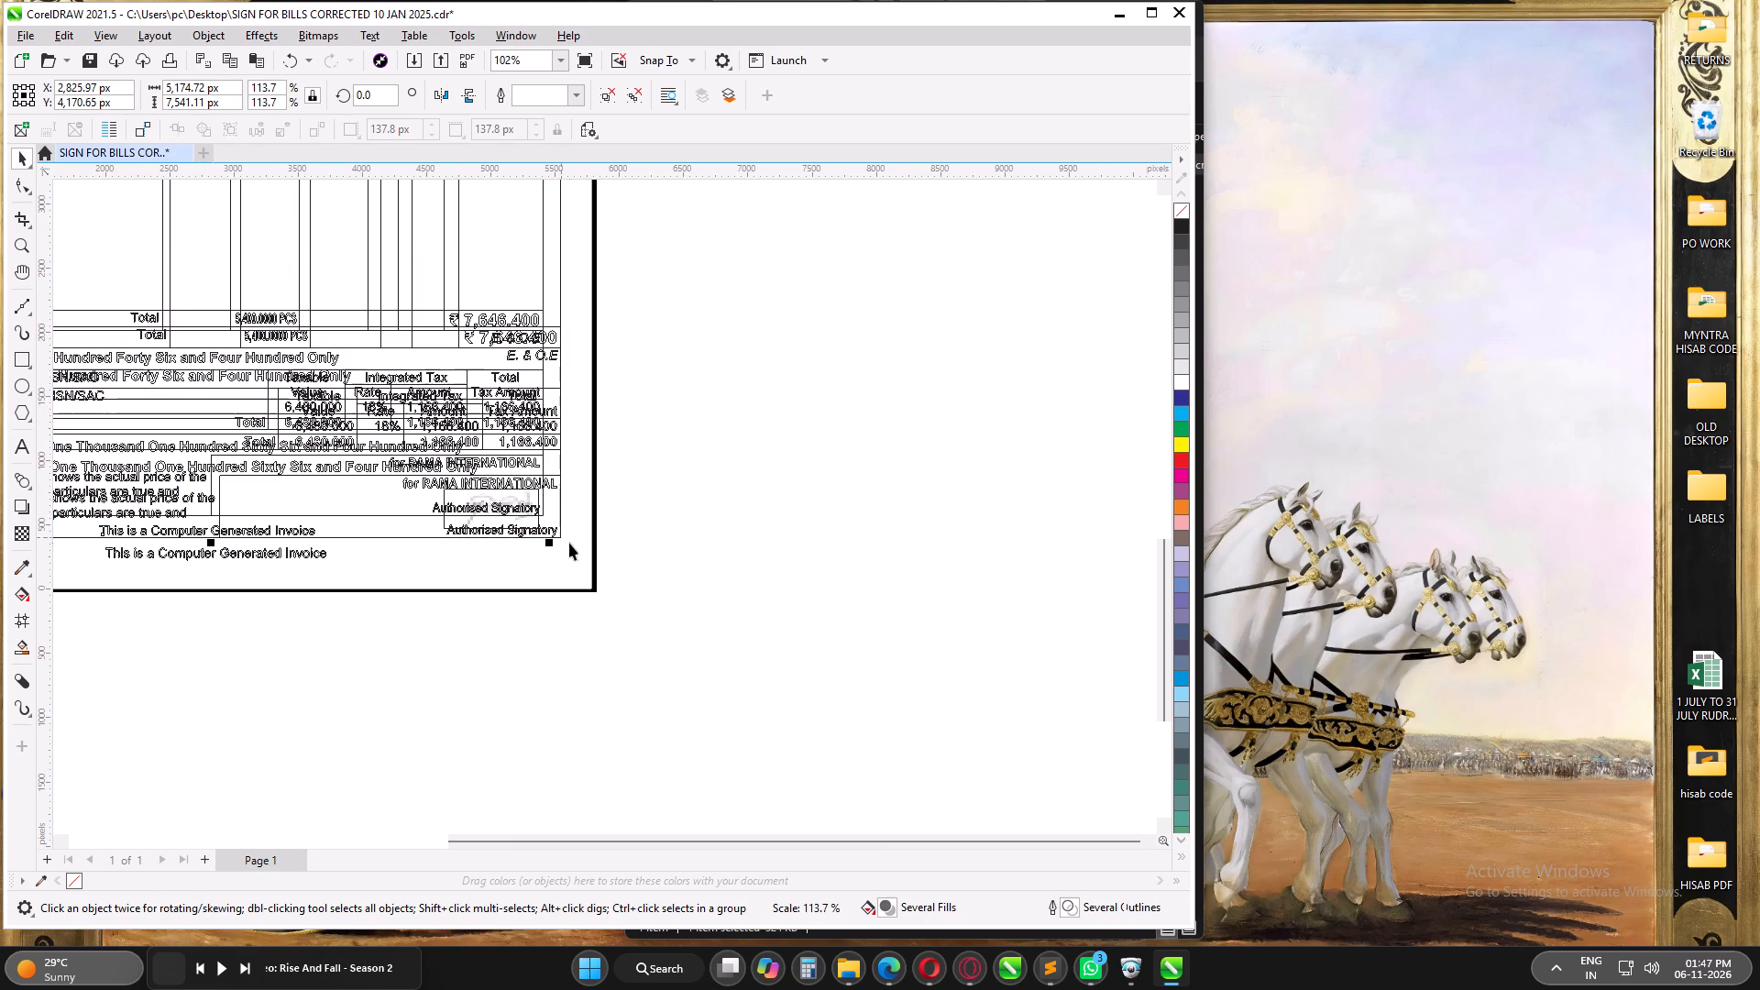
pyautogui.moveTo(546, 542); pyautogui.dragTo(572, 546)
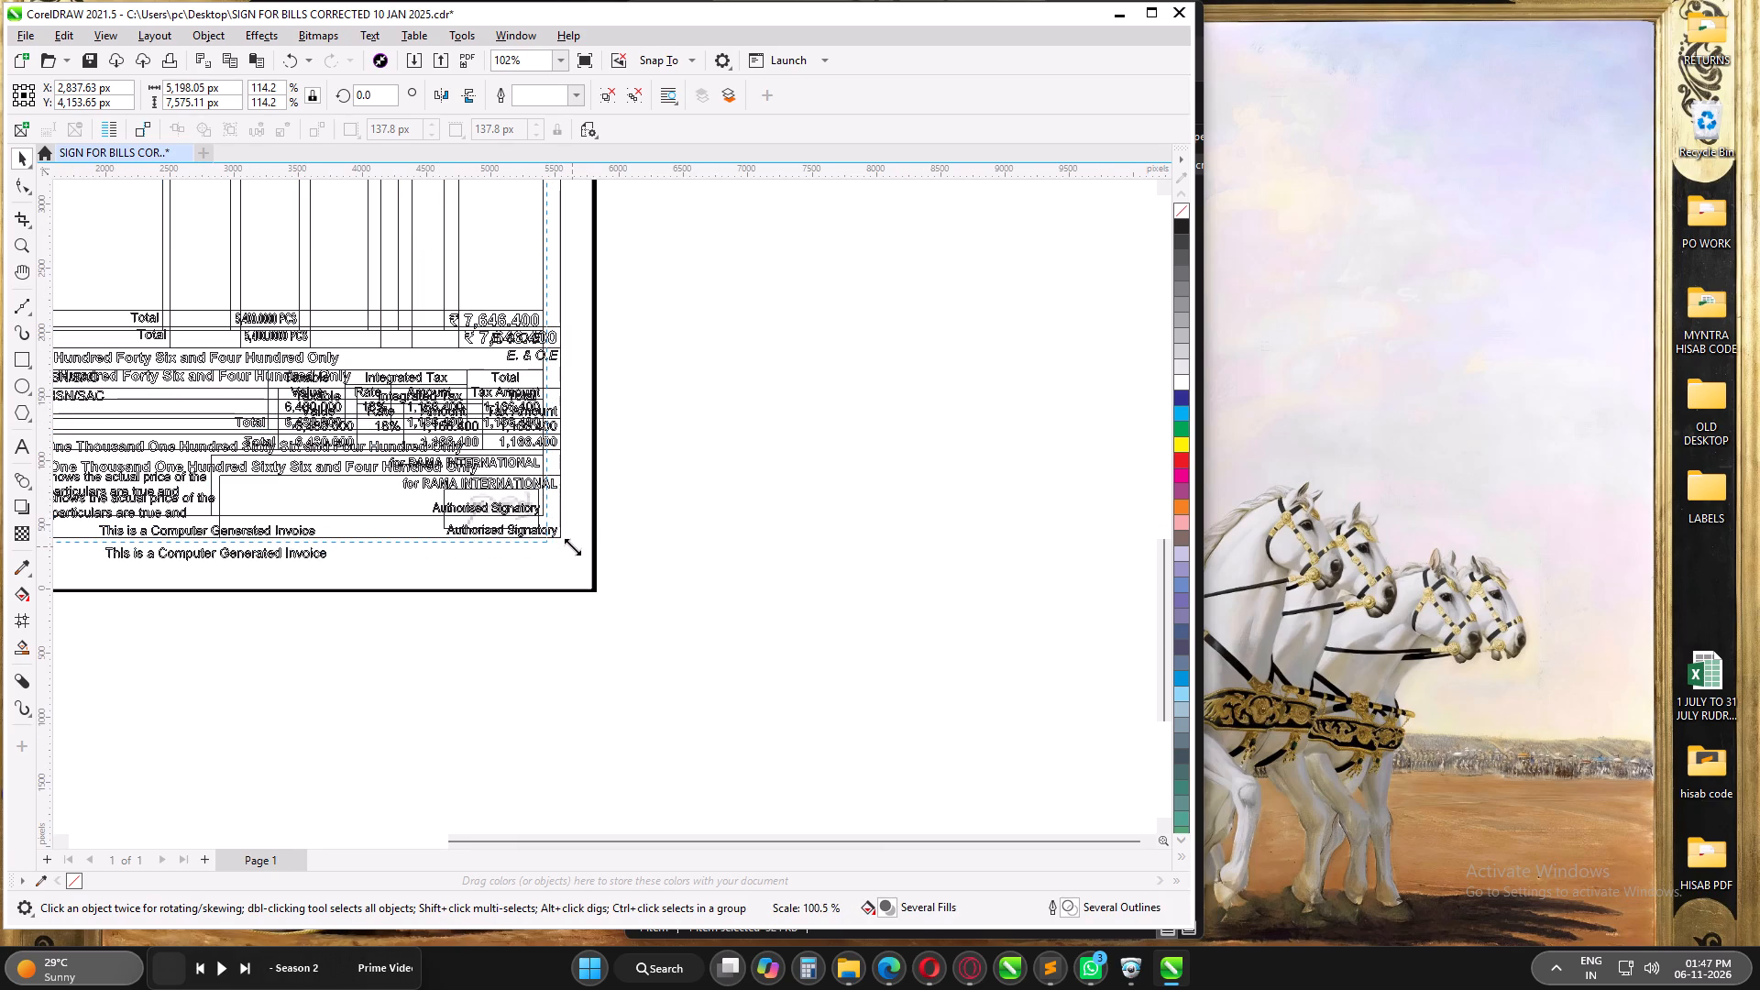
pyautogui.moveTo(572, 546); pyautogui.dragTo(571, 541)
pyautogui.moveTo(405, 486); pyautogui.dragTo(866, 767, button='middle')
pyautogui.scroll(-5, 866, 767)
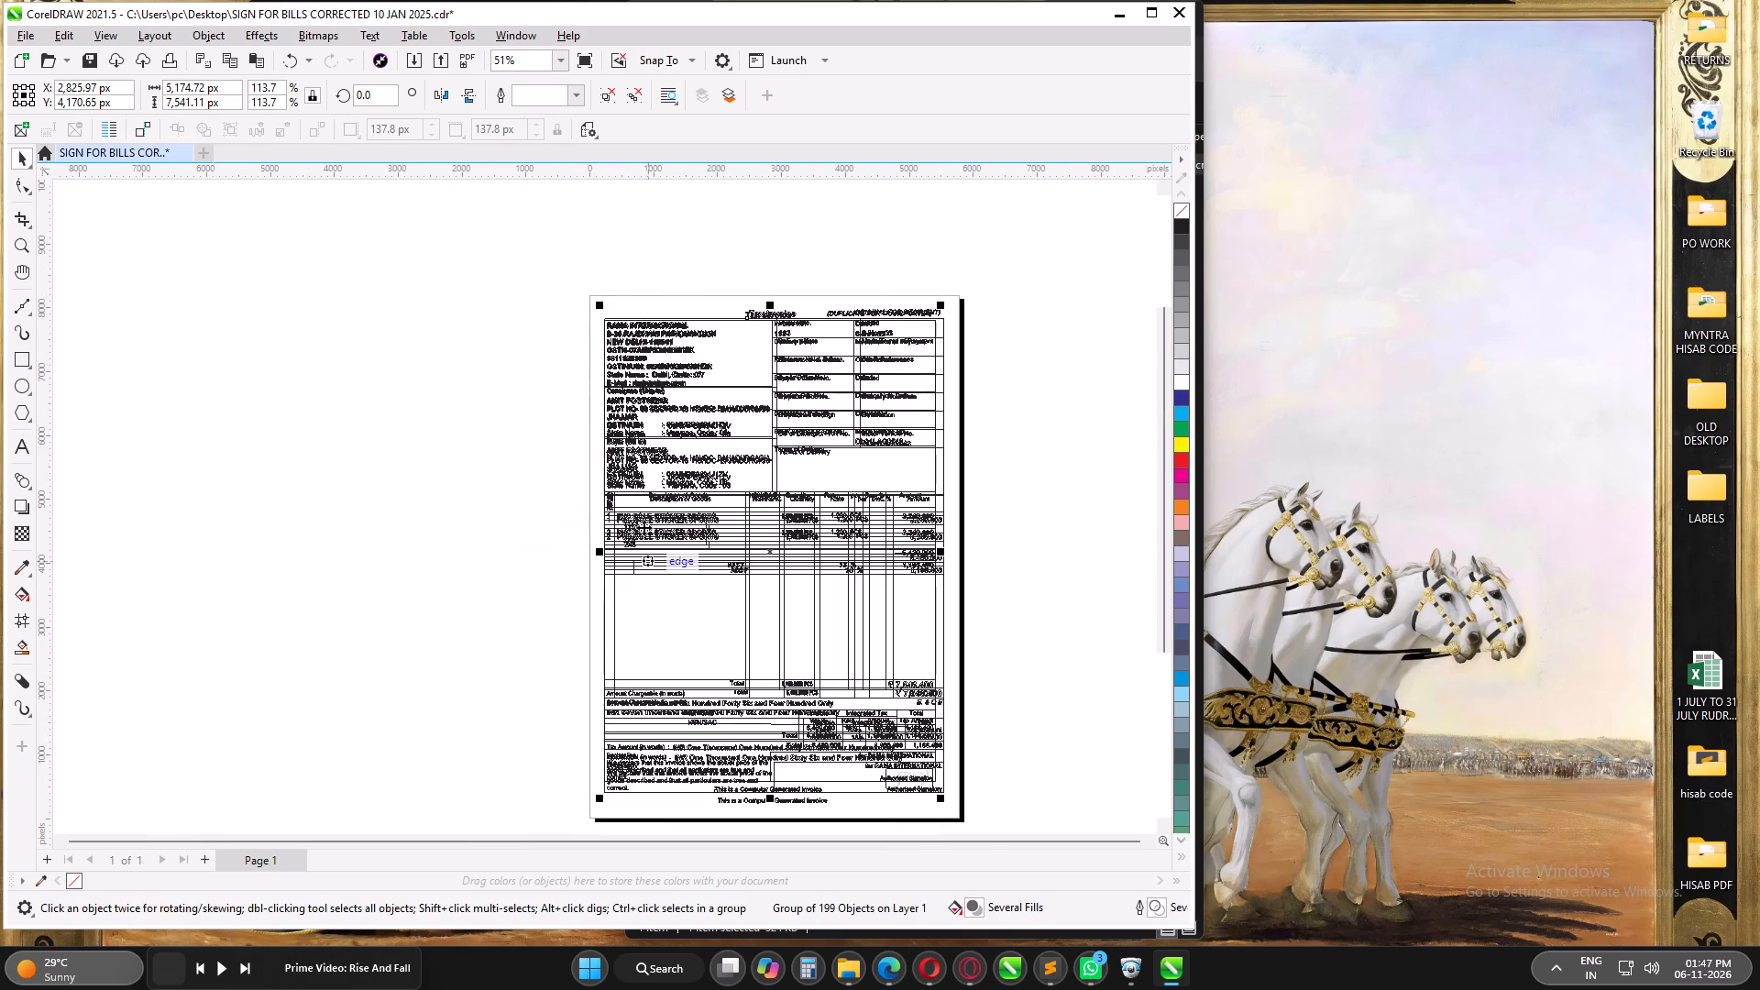
# Move the duplicate invoice off the page beside the original and copy the original's 116.7 % scale factor onto it.
pyautogui.moveTo(764, 533); pyautogui.dragTo(408, 546)
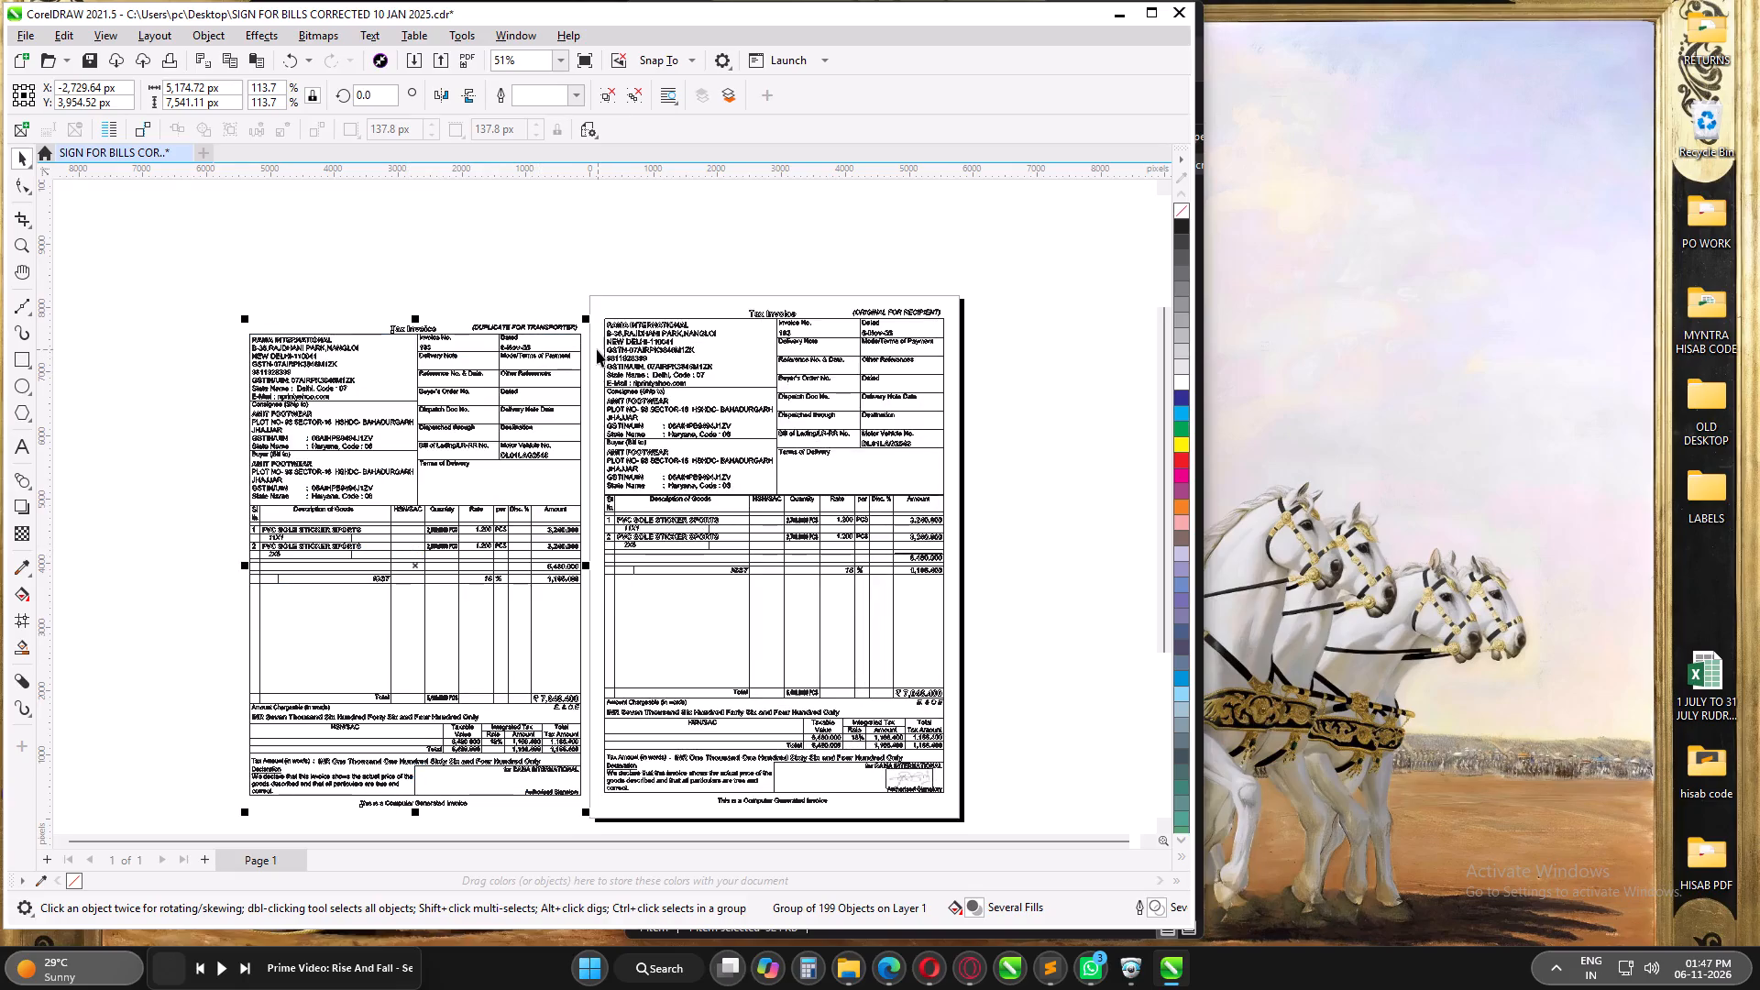
pyautogui.click(649, 364)
pyautogui.click(339, 436)
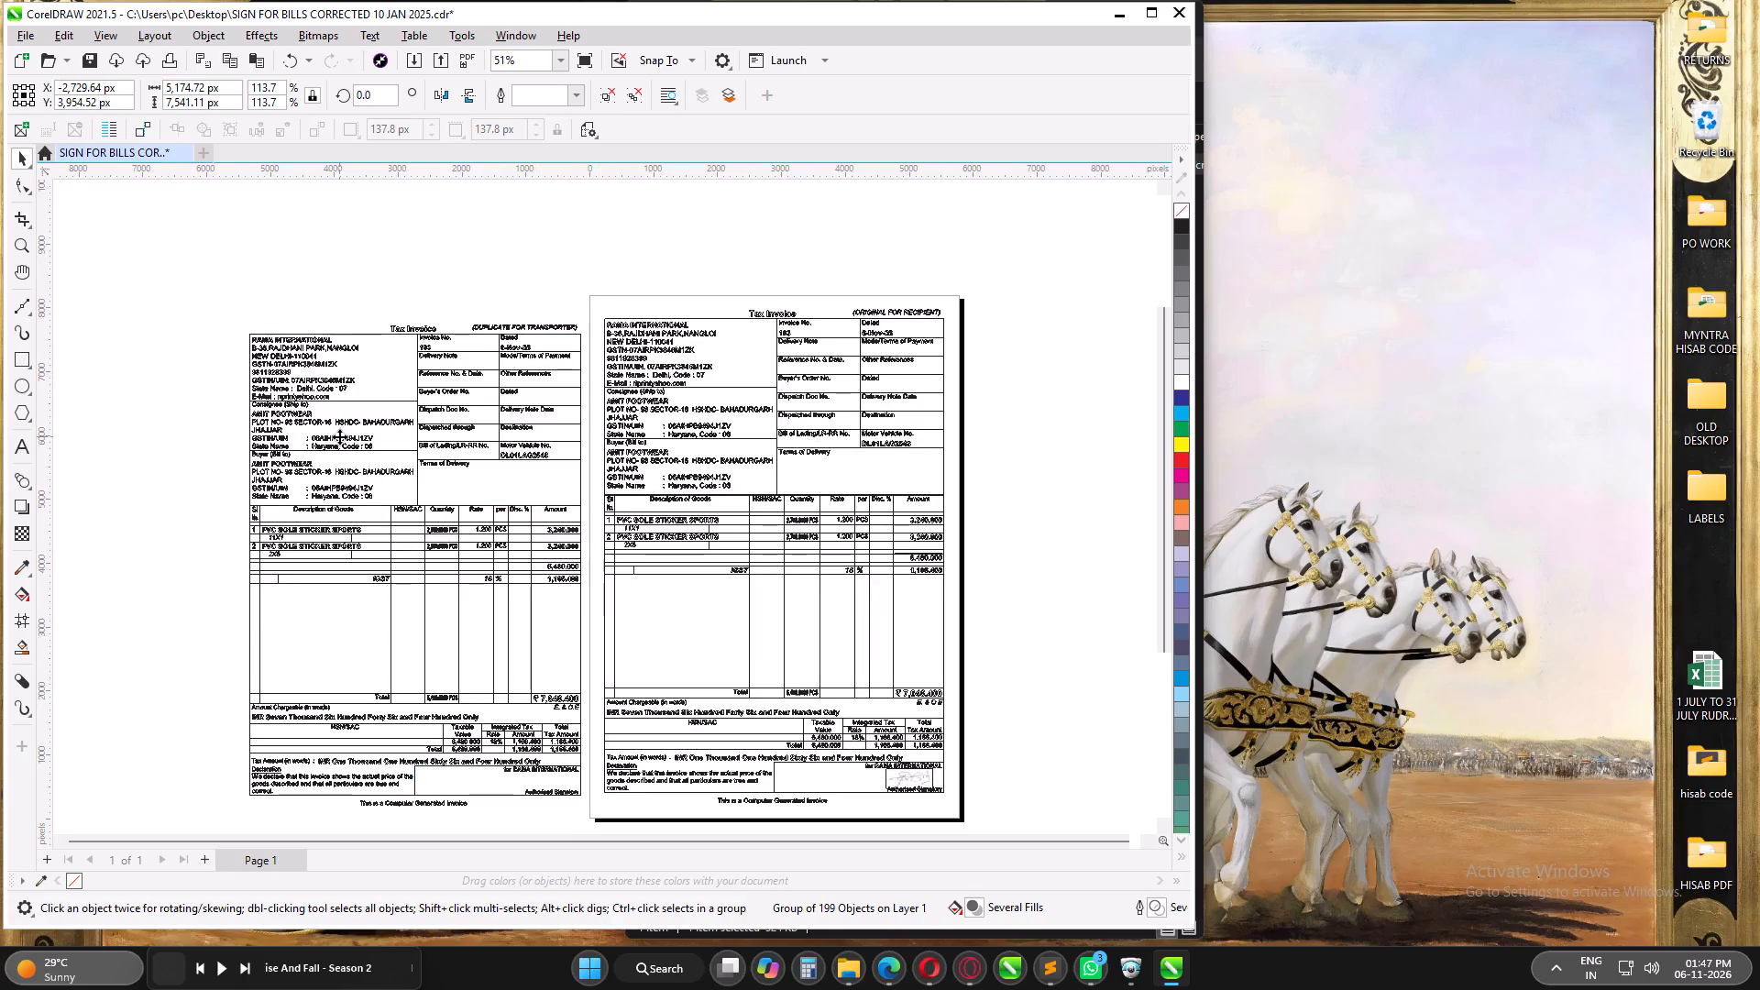
pyautogui.click(661, 345)
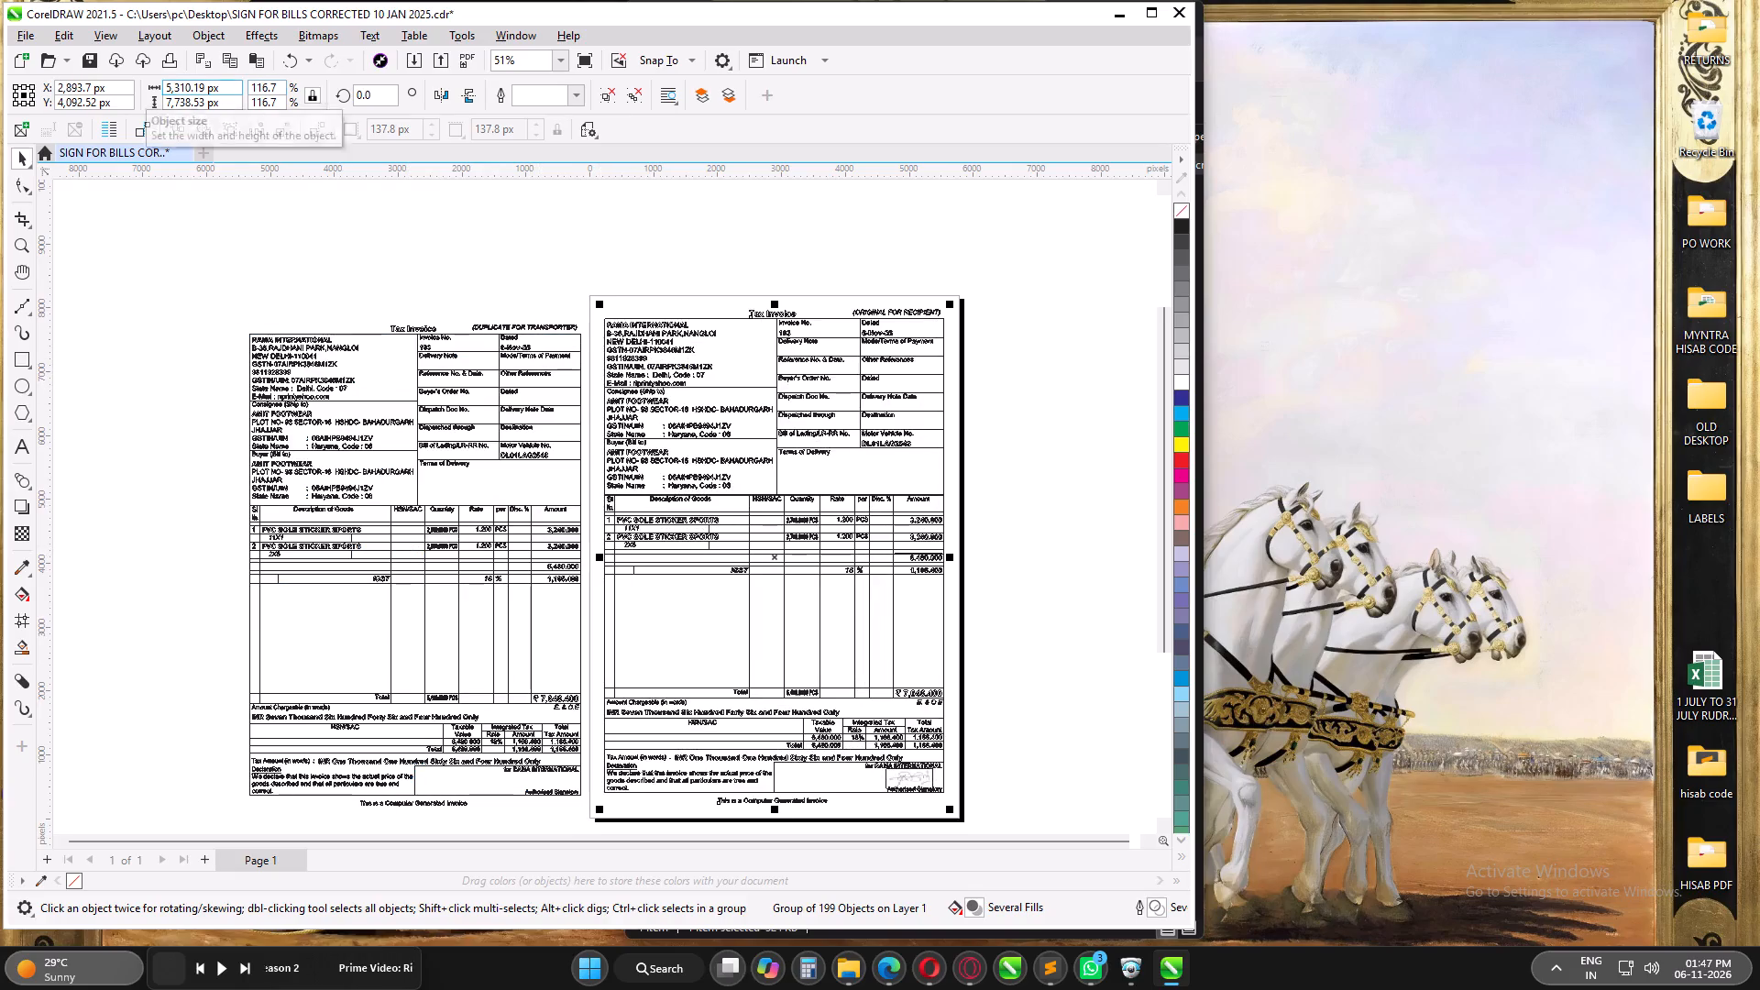
pyautogui.moveTo(284, 88); pyautogui.dragTo(201, 96)
pyautogui.hotkey('ctrl', 'c')
pyautogui.click(348, 414)
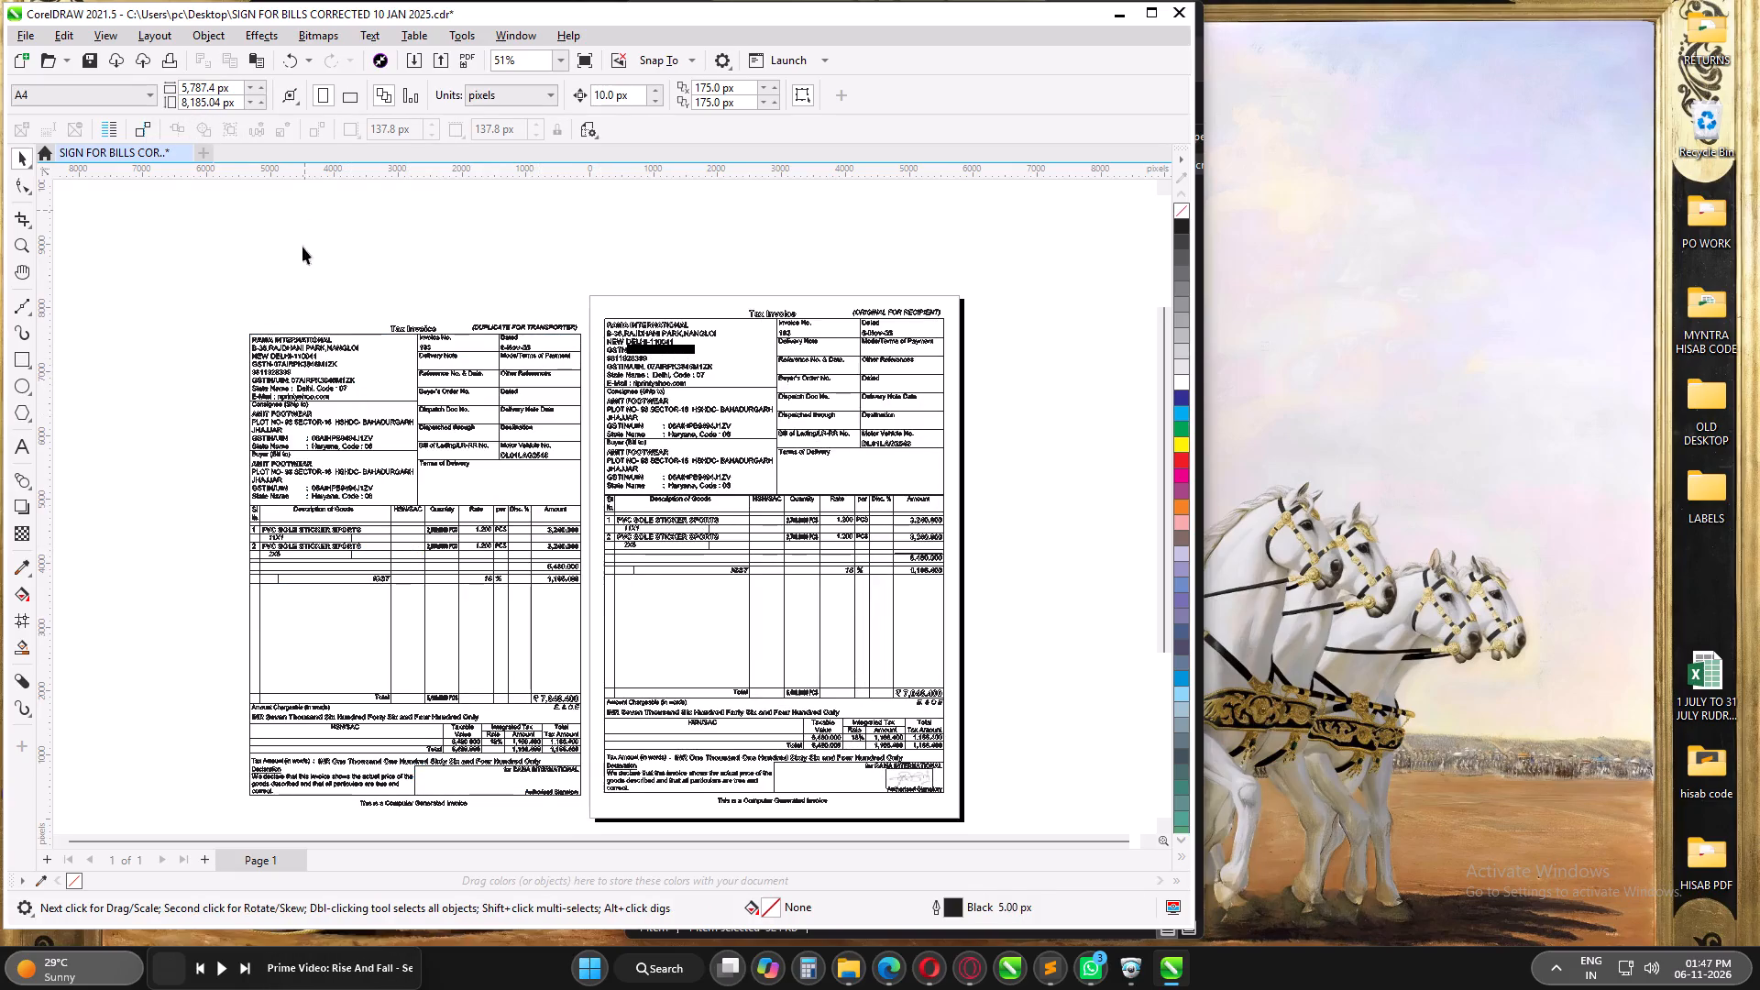
pyautogui.click(303, 403)
pyautogui.moveTo(280, 90); pyautogui.dragTo(160, 102)
pyautogui.hotkey('ctrl', 'v')
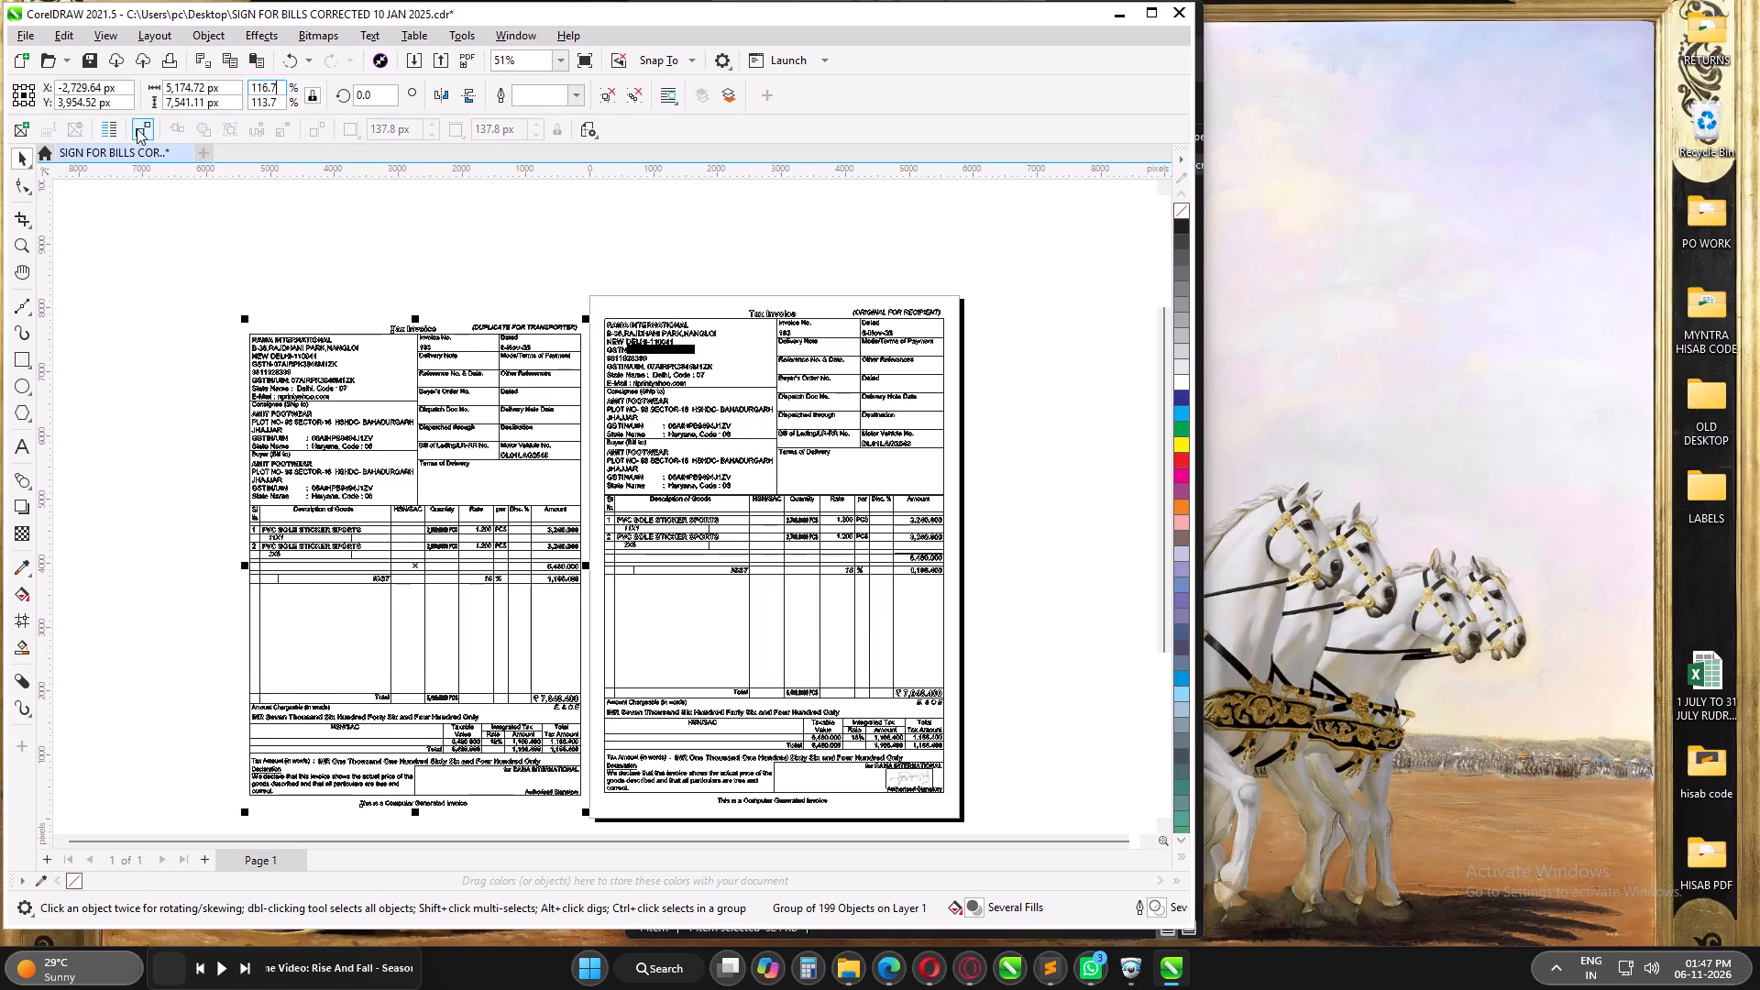
pyautogui.press('Return')
# Move the duplicate invoice farther away from the page and switch back from wireframe to the normal view.
pyautogui.moveTo(346, 408); pyautogui.dragTo(60, 357)
pyautogui.write('WQ')
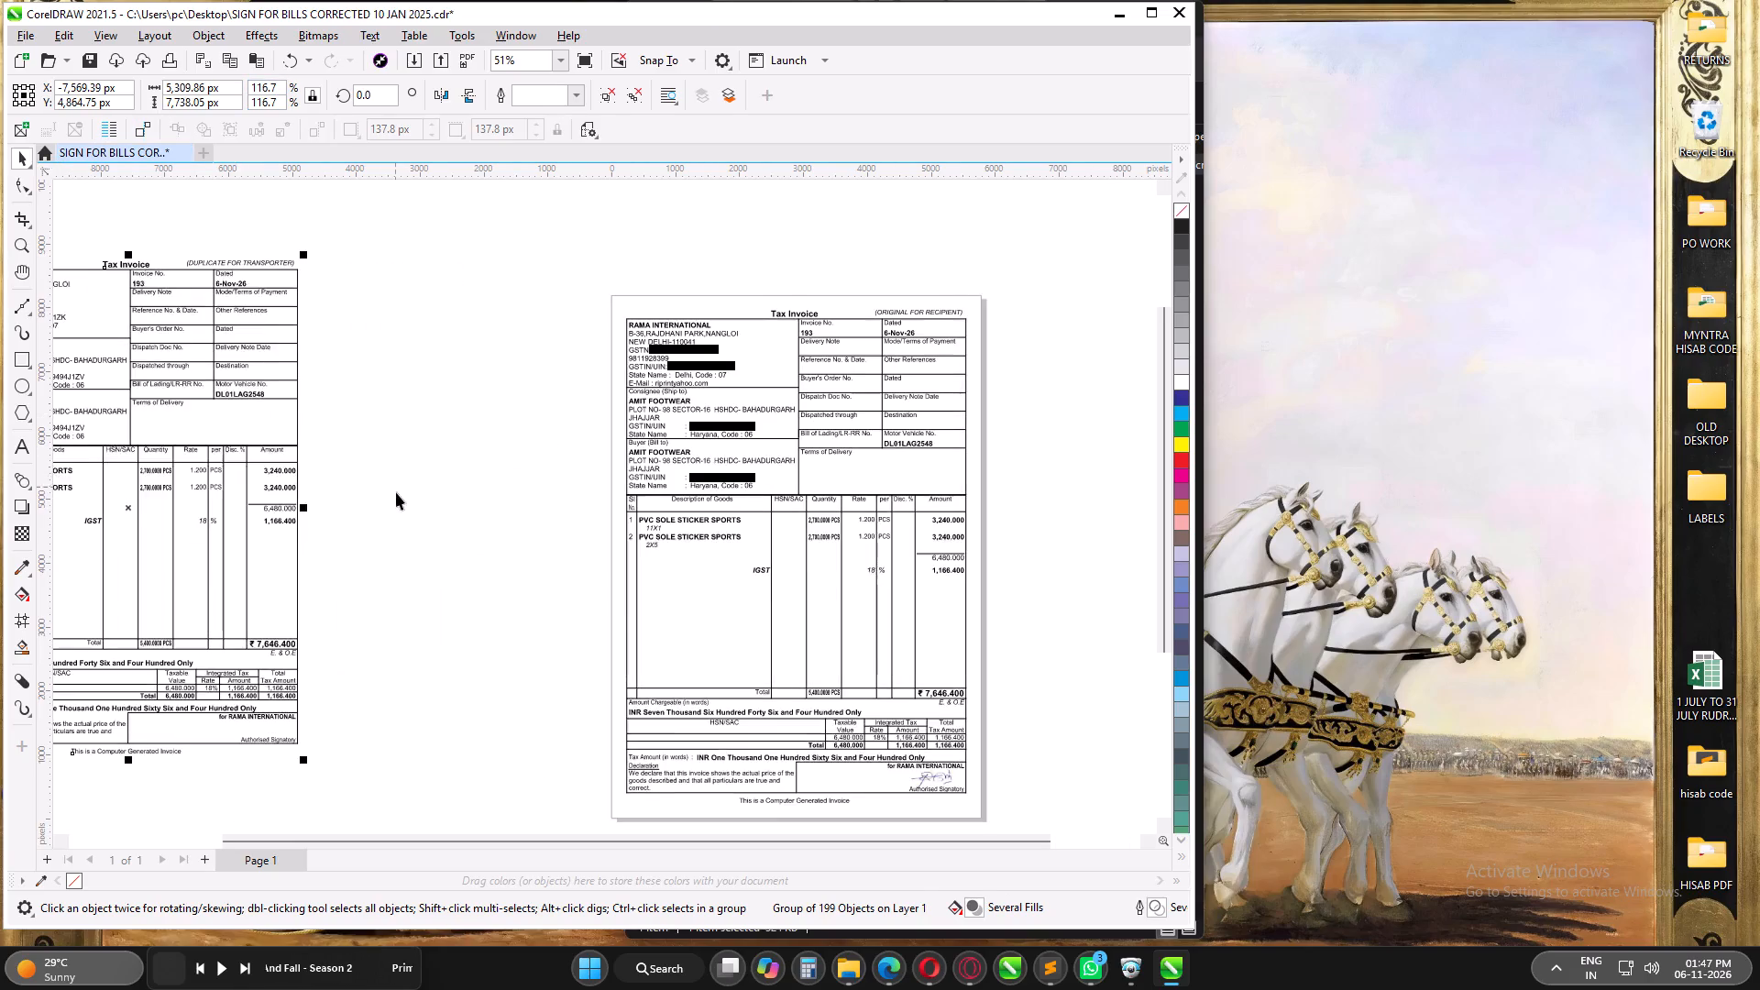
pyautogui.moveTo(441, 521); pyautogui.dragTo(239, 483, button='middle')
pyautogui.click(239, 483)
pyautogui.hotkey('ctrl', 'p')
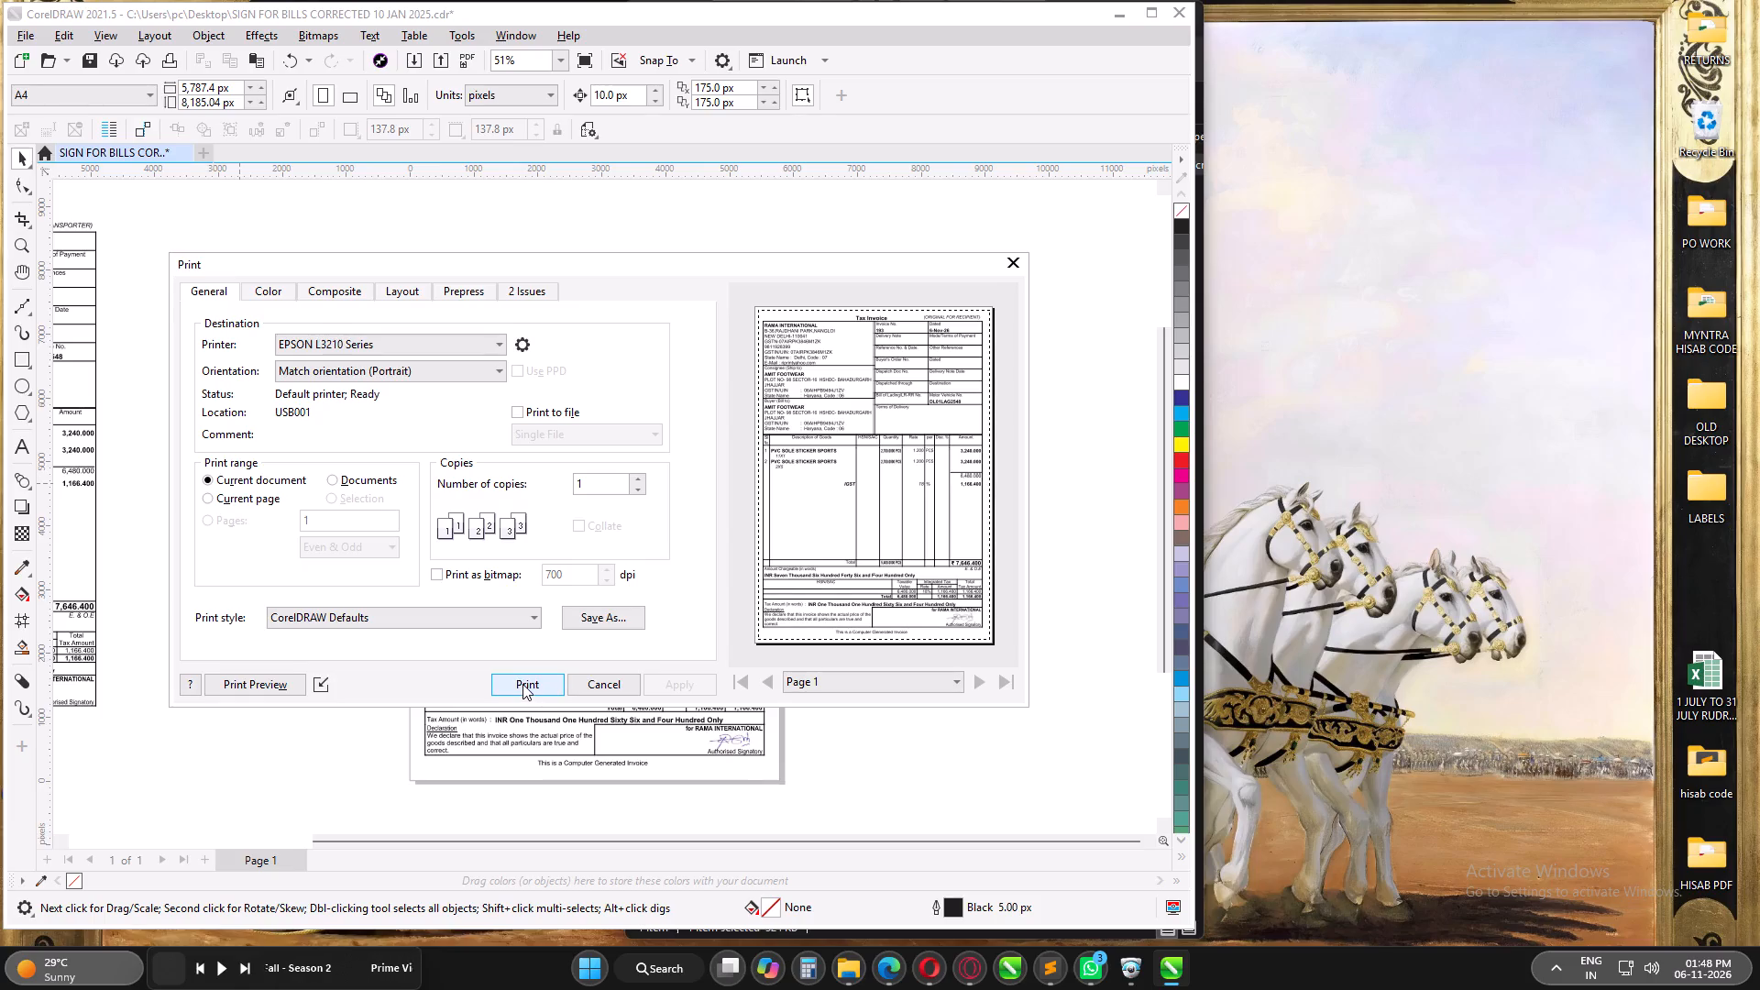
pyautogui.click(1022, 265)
# Switch to File Explorer and copy 192 - BIOWORLD.pdf from the PDF SIGN OUTPUT folder.
pyautogui.click(855, 967)
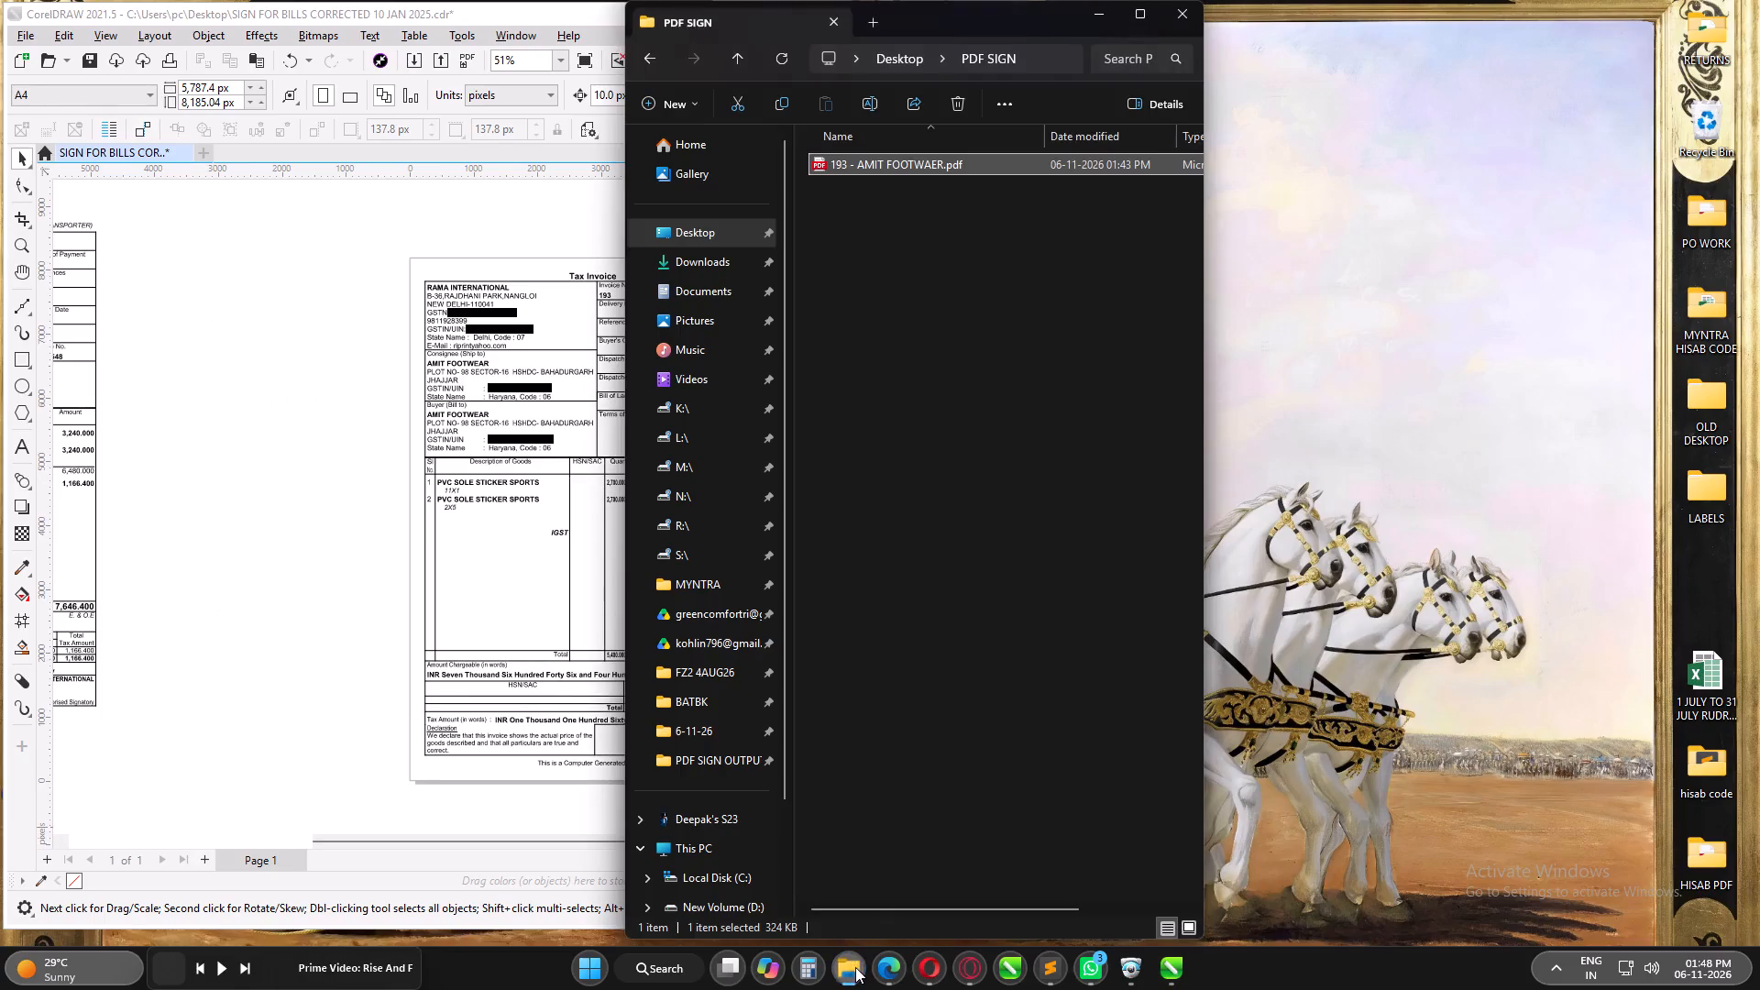
pyautogui.click(656, 56)
pyautogui.doubleClick(898, 576)
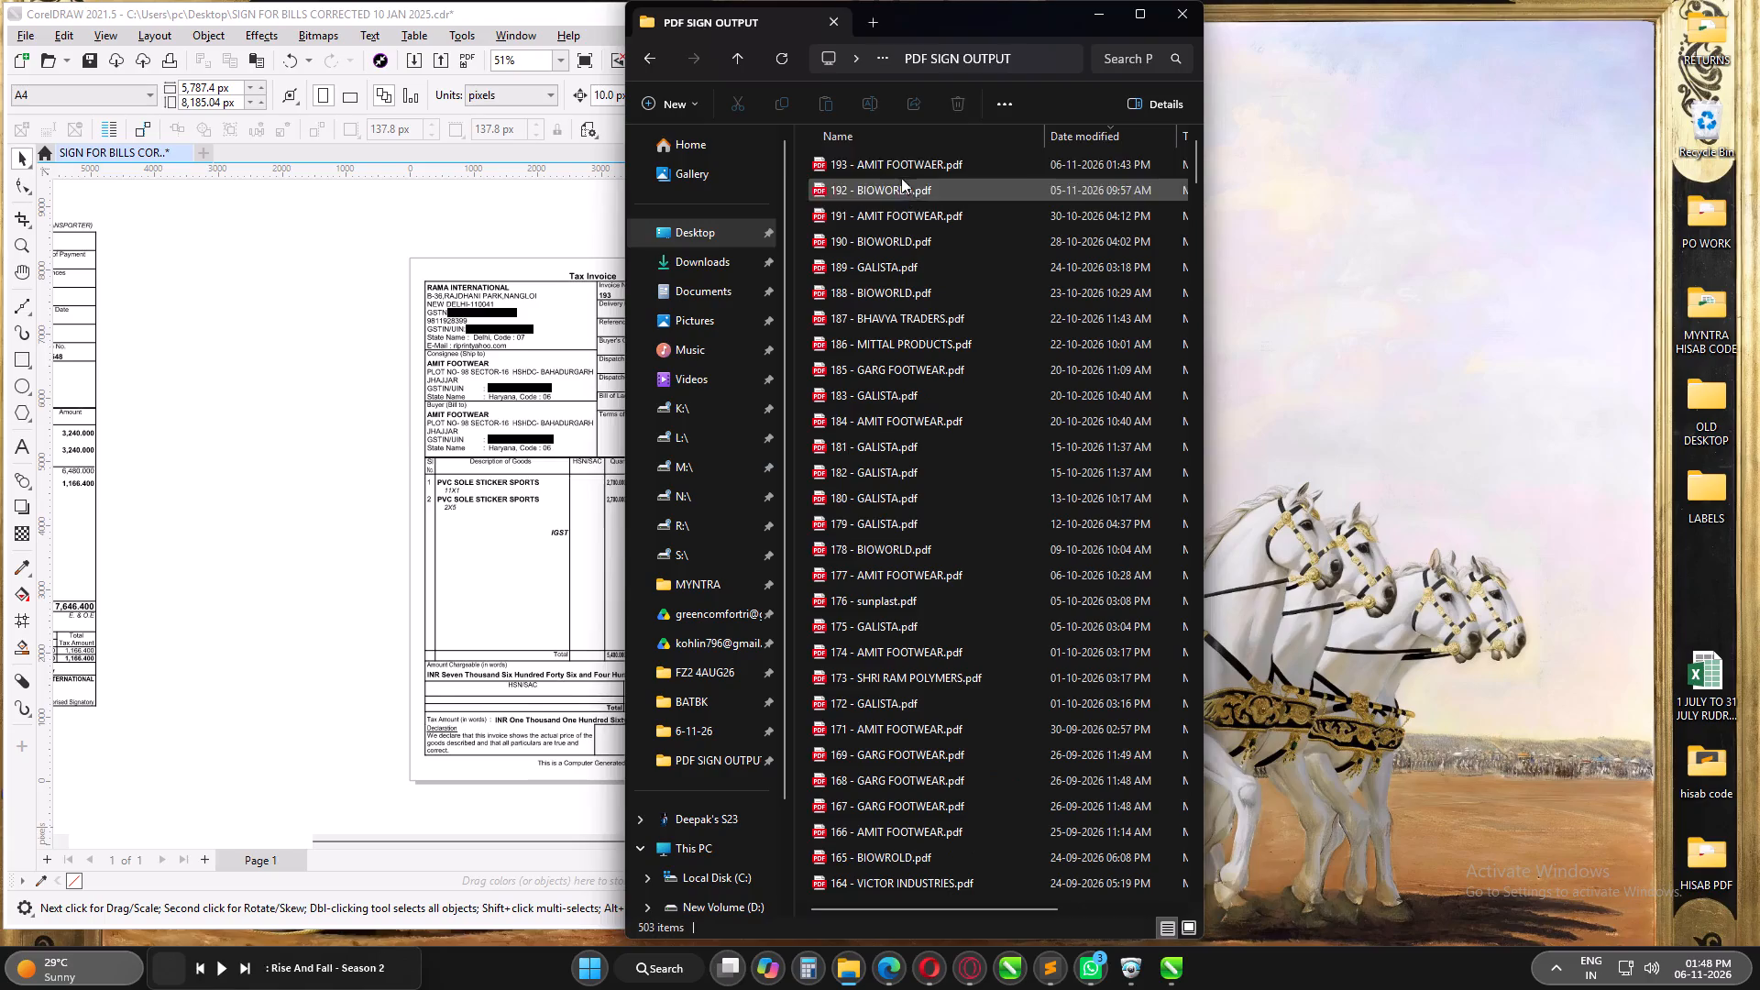
pyautogui.click(897, 171)
pyautogui.hotkey('ctrl', 'c')
pyautogui.click(879, 188)
pyautogui.hotkey('ctrl', 'c')
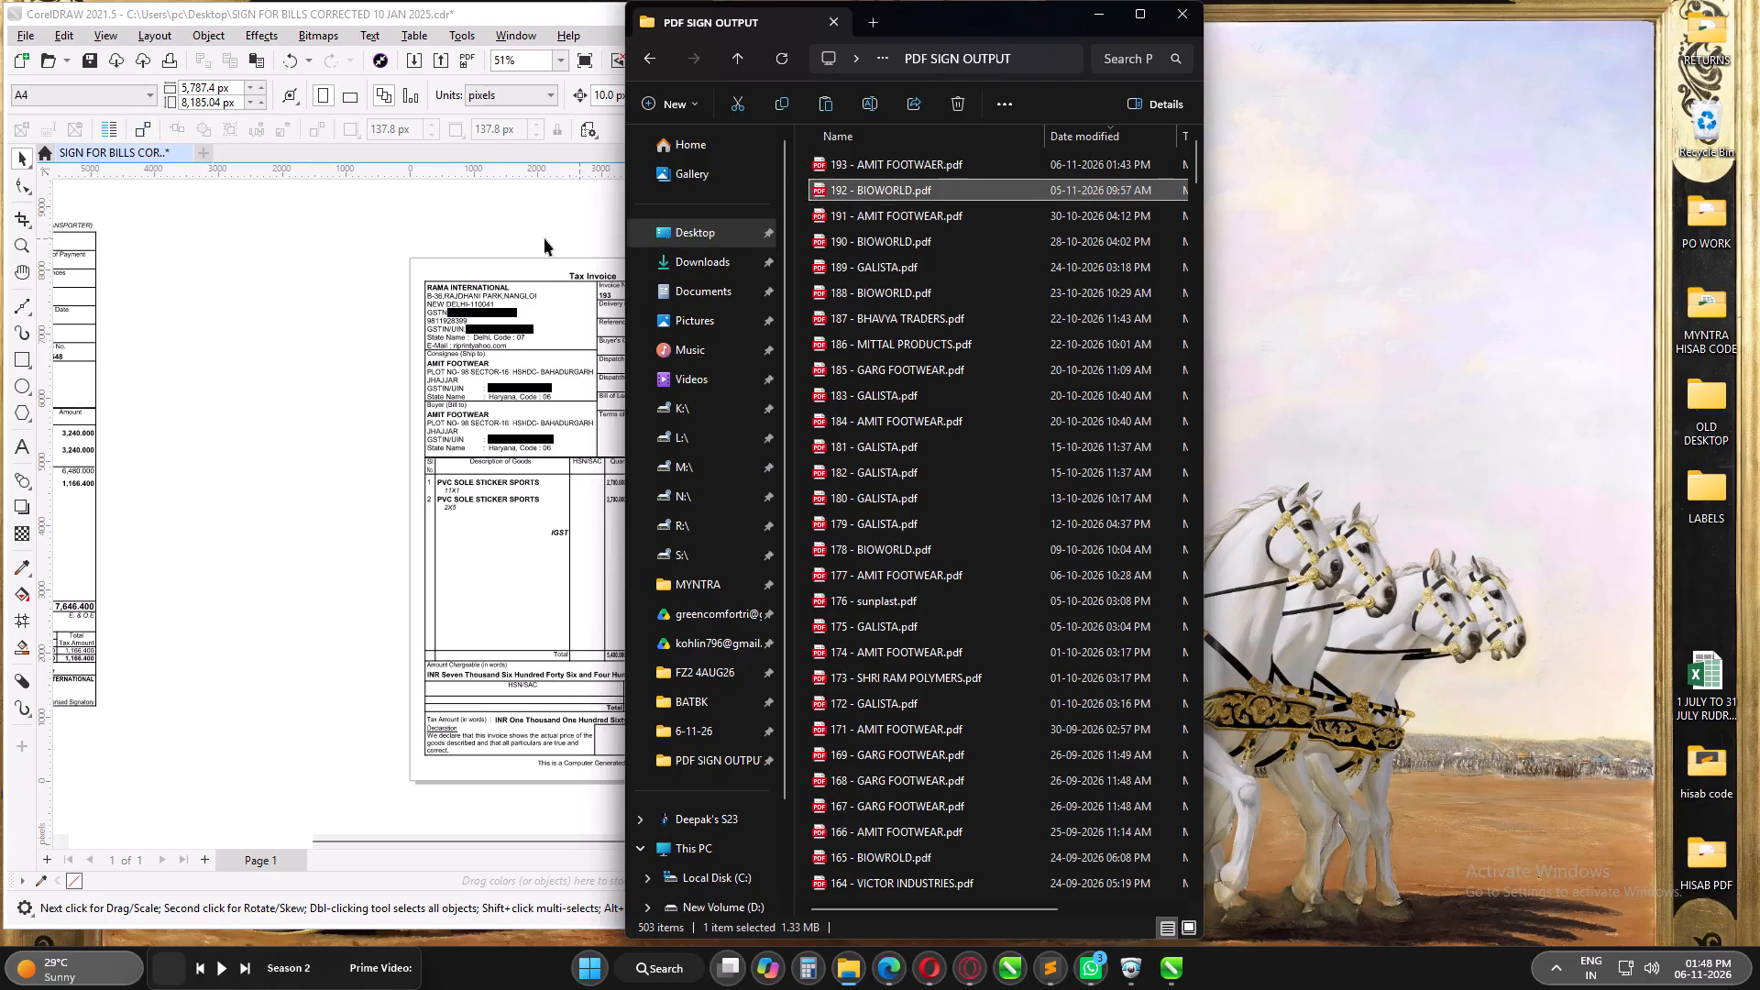
# Paste the copied PDF into the CorelDRAW drawing, importing only page 1 as curves, and place it off the page opposite the duplicate.
pyautogui.click(517, 233)
pyautogui.scroll(-6, 473, 427)
pyautogui.hotkey('ctrl', 'v')
pyautogui.moveTo(517, 488); pyautogui.dragTo(303, 472)
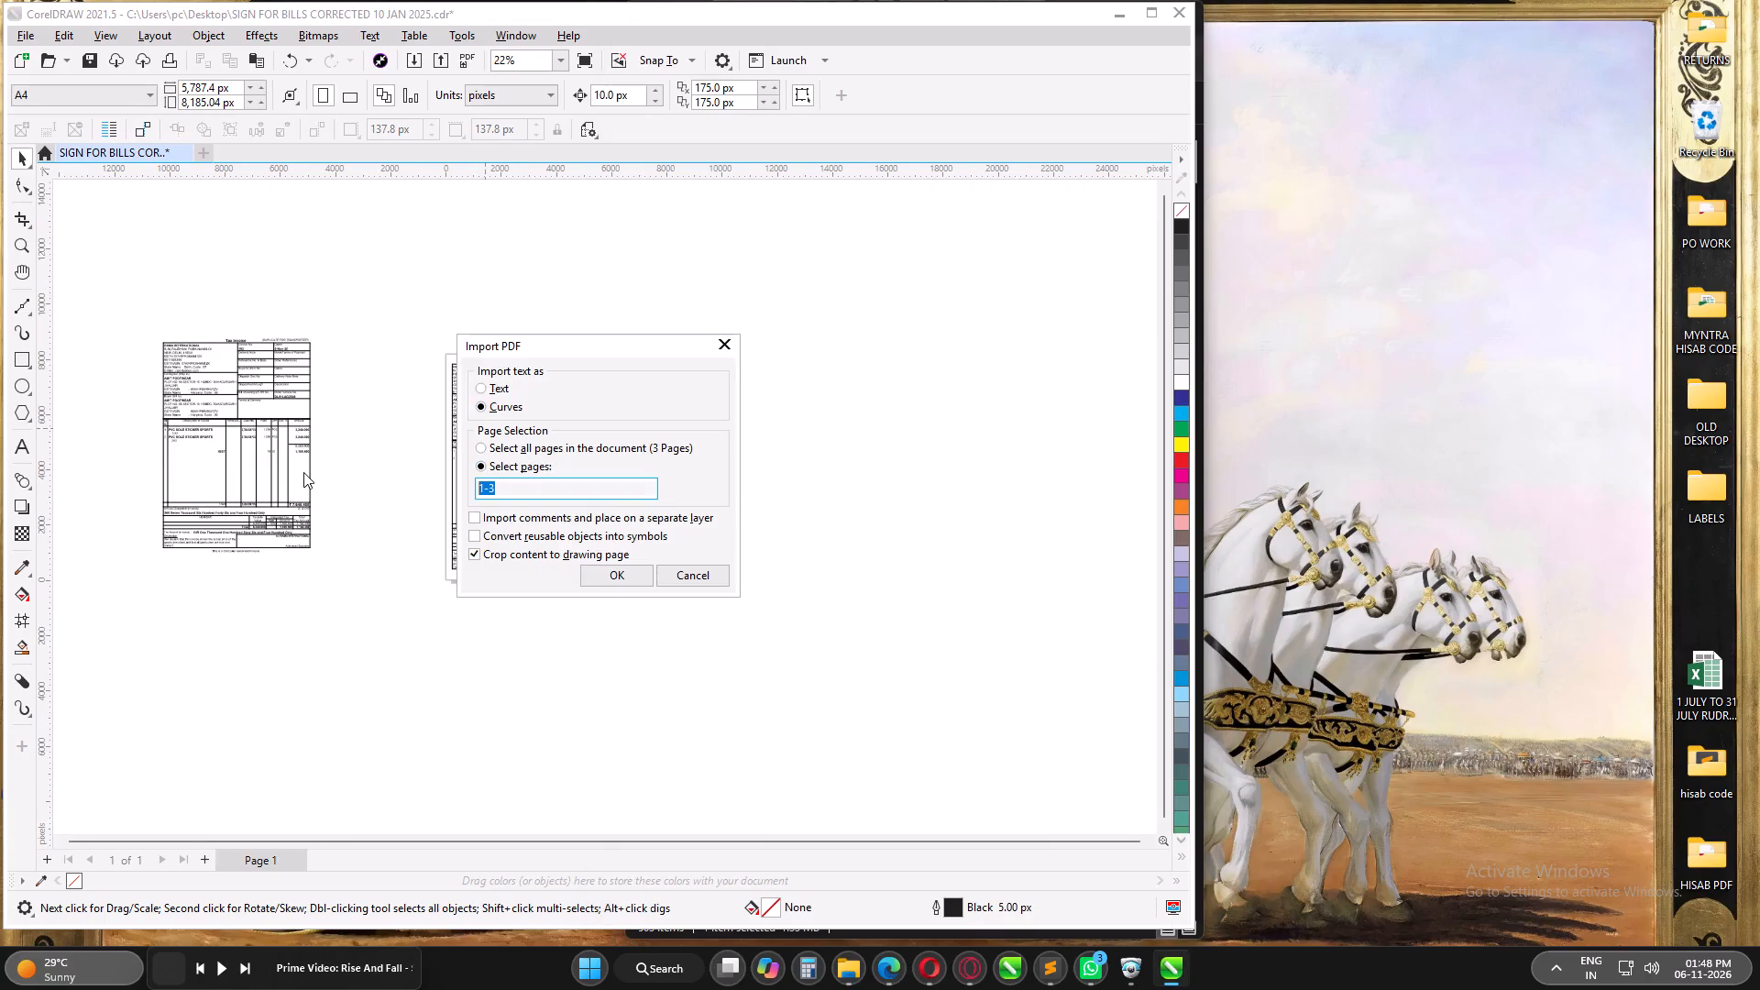
pyautogui.press('1')
pyautogui.press('Return')
pyautogui.moveTo(490, 430); pyautogui.dragTo(700, 430)
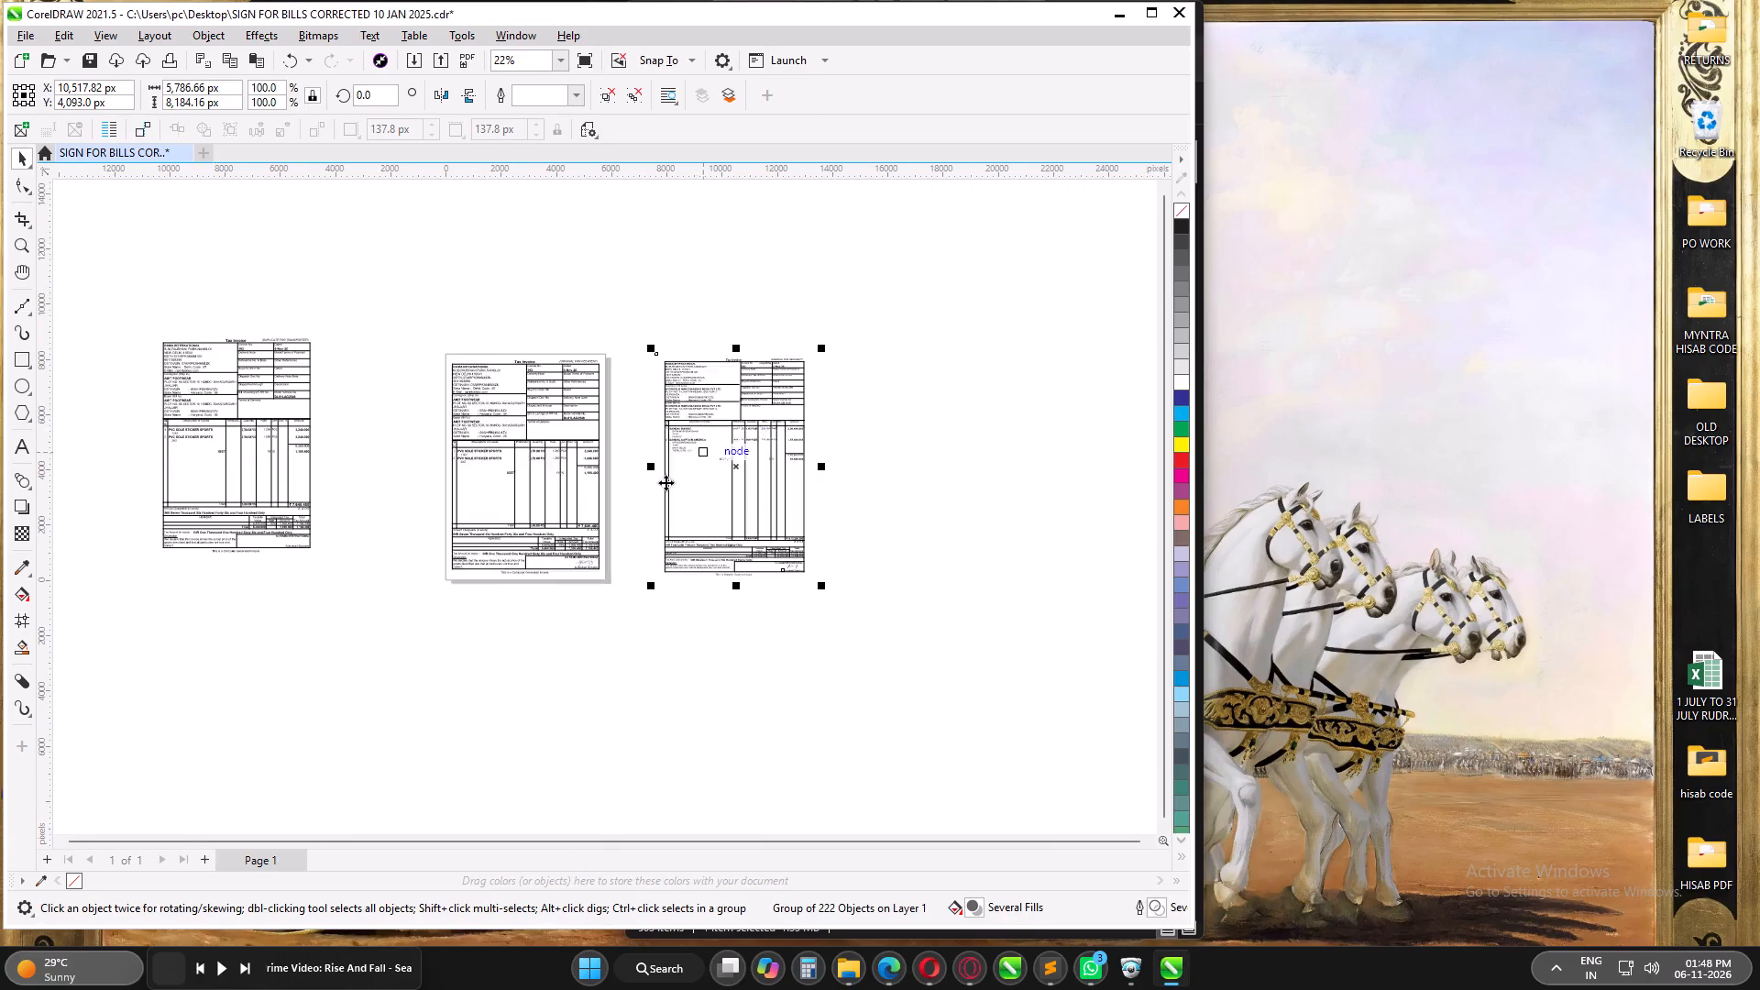
# Compare the signature and layout of the original AMIT FOOTWEAR invoice with the imported BIOWORLD invoice.
pyautogui.scroll(6, 618, 511)
pyautogui.moveTo(594, 512); pyautogui.dragTo(559, 527, button='middle')
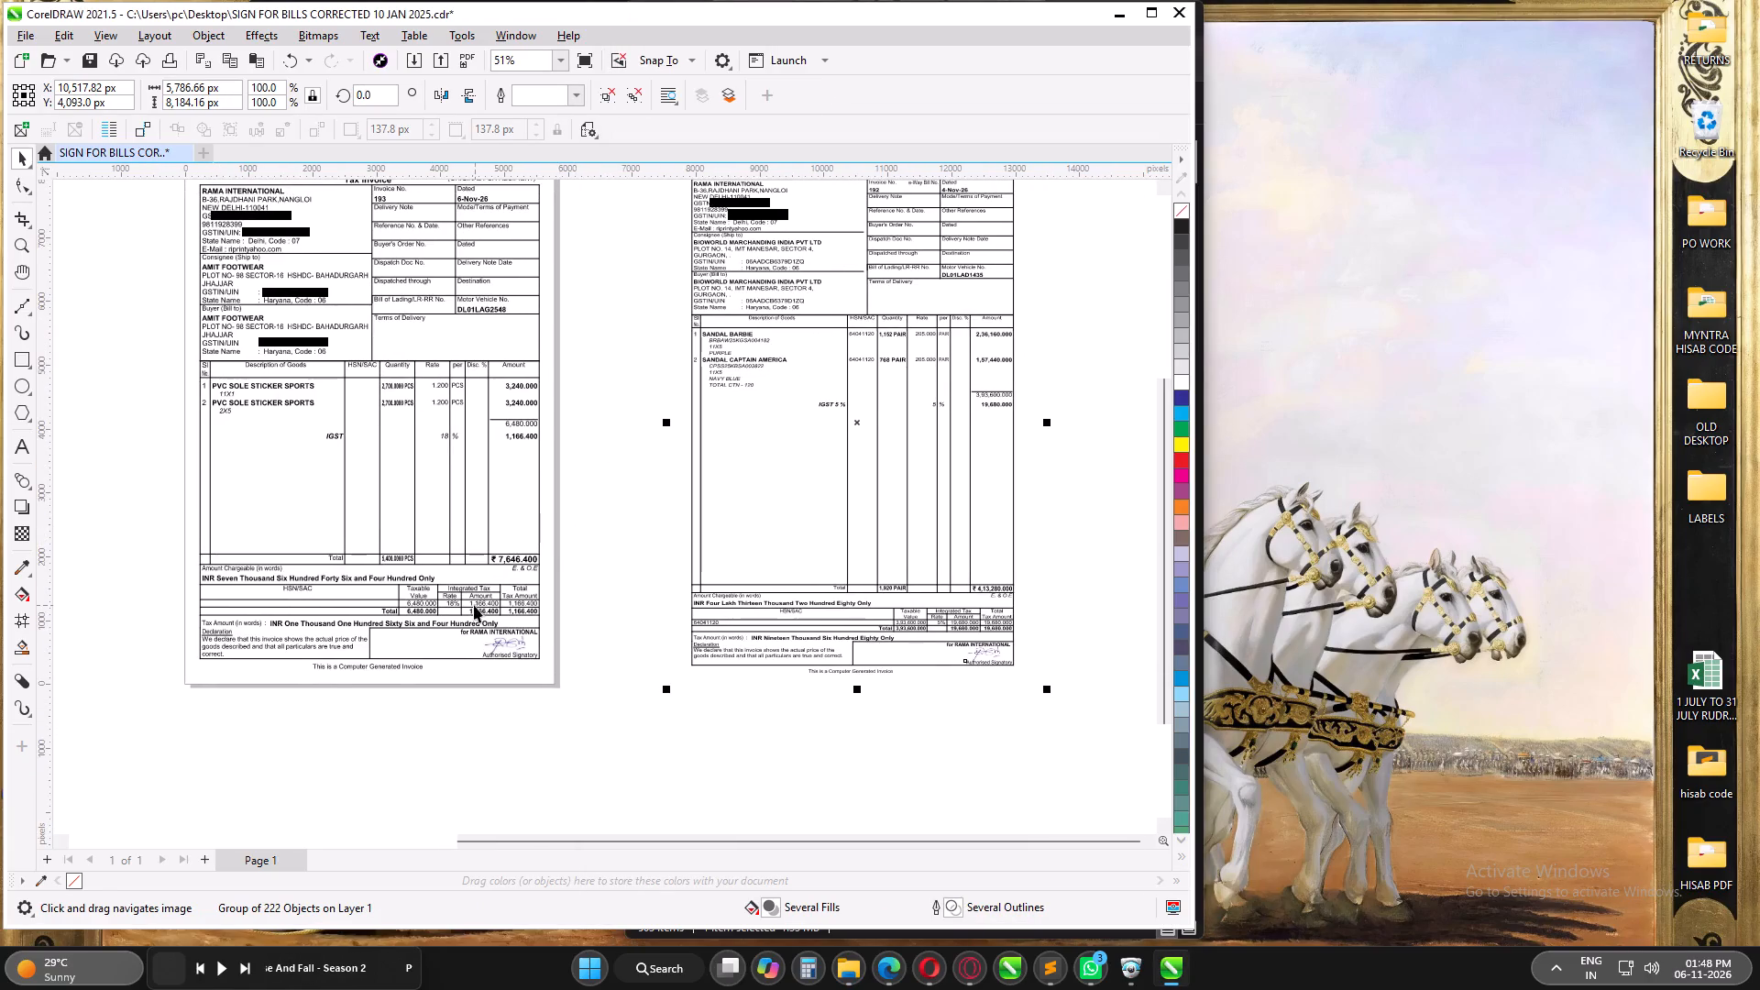
pyautogui.scroll(3, 474, 605)
pyautogui.moveTo(937, 639); pyautogui.dragTo(725, 633, button='middle')
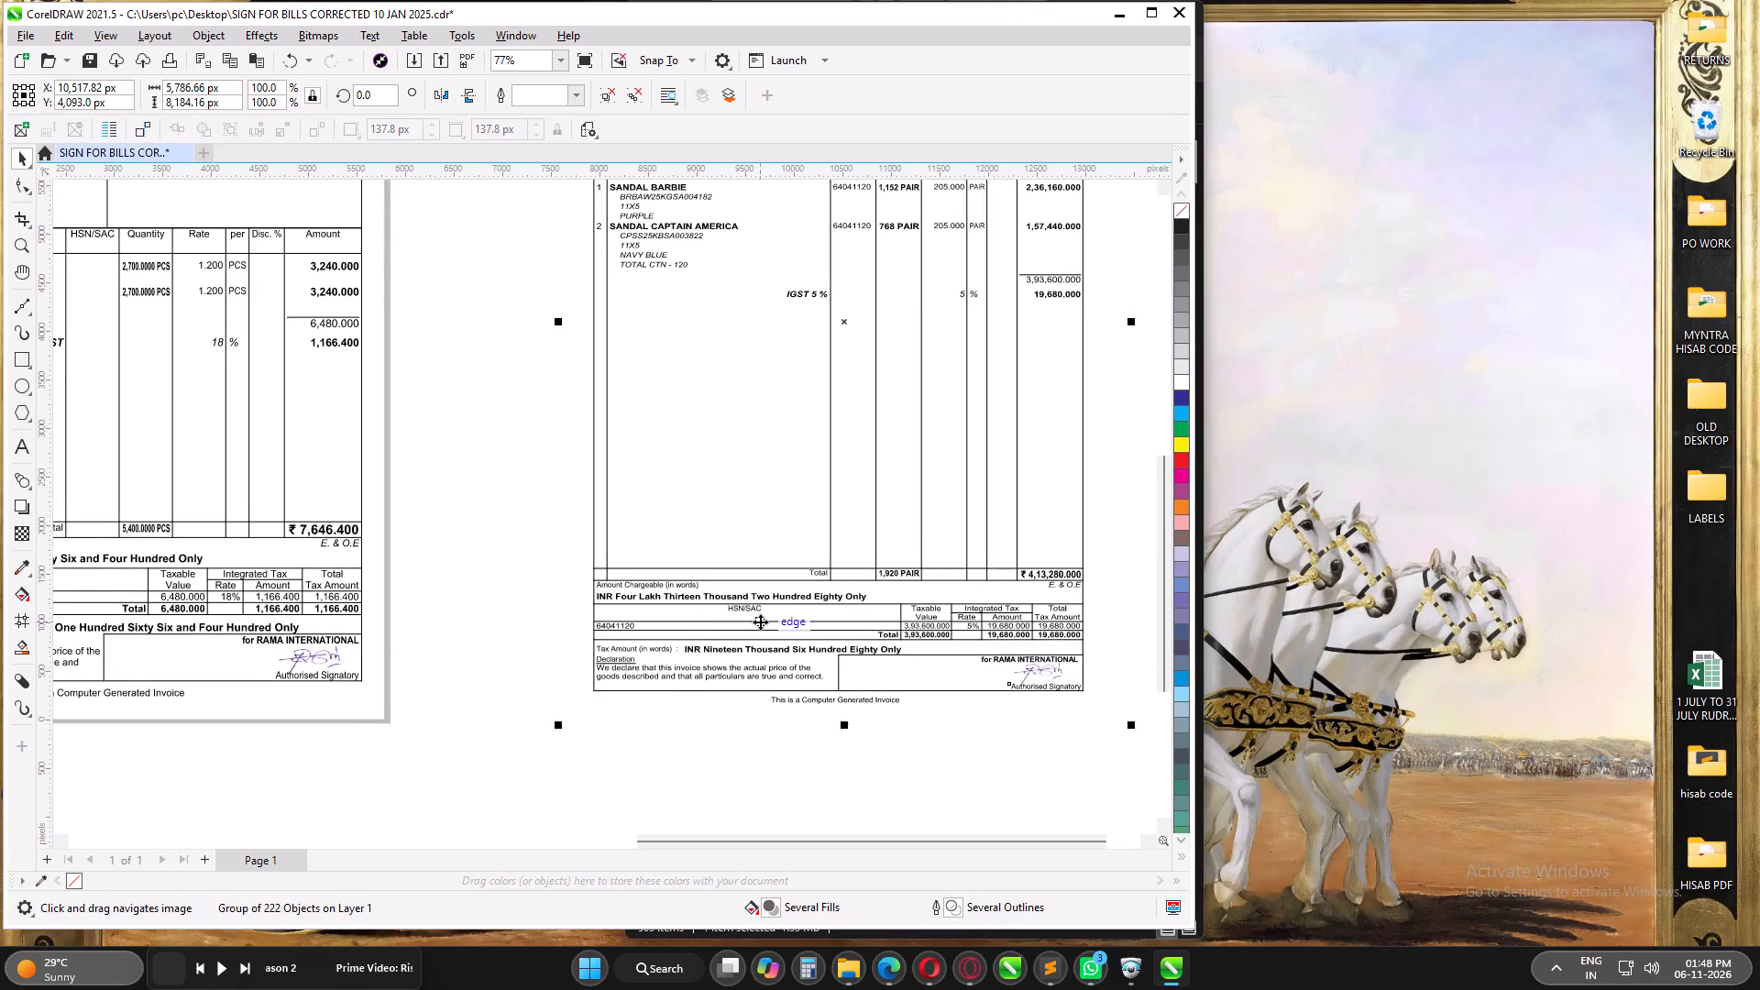
pyautogui.moveTo(660, 597); pyautogui.dragTo(755, 590, button='middle')
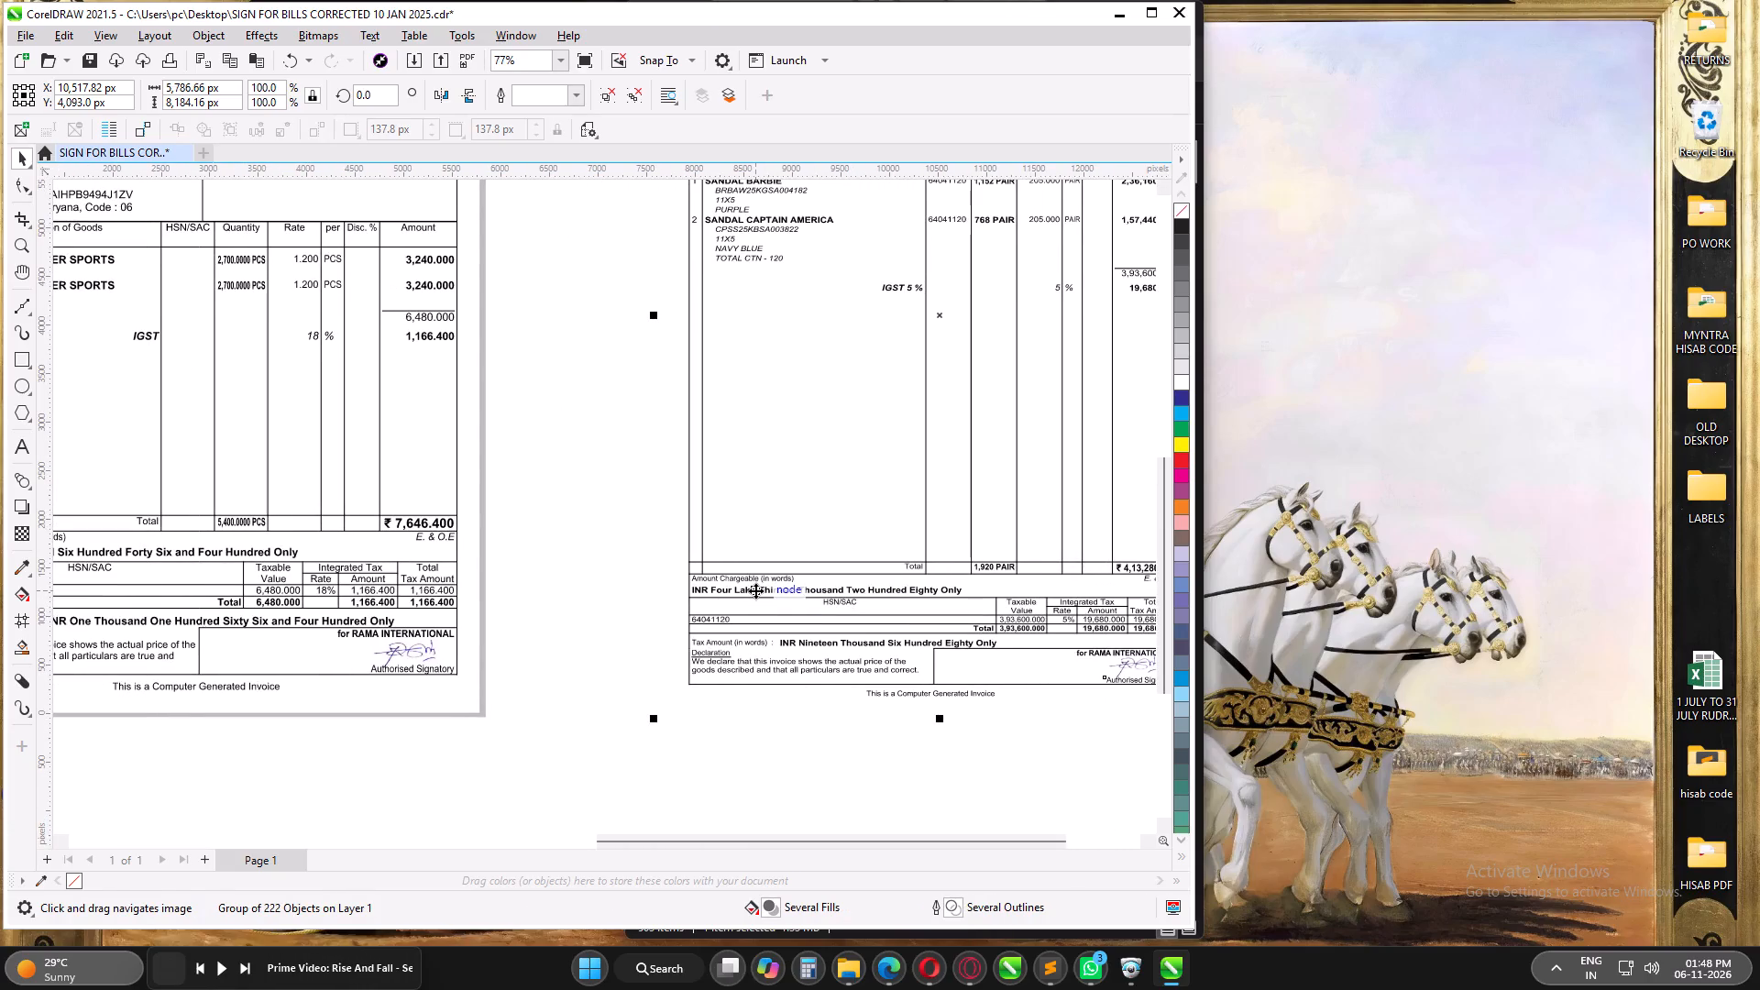
pyautogui.scroll(-3, 755, 590)
pyautogui.moveTo(695, 474); pyautogui.dragTo(707, 599, button='middle')
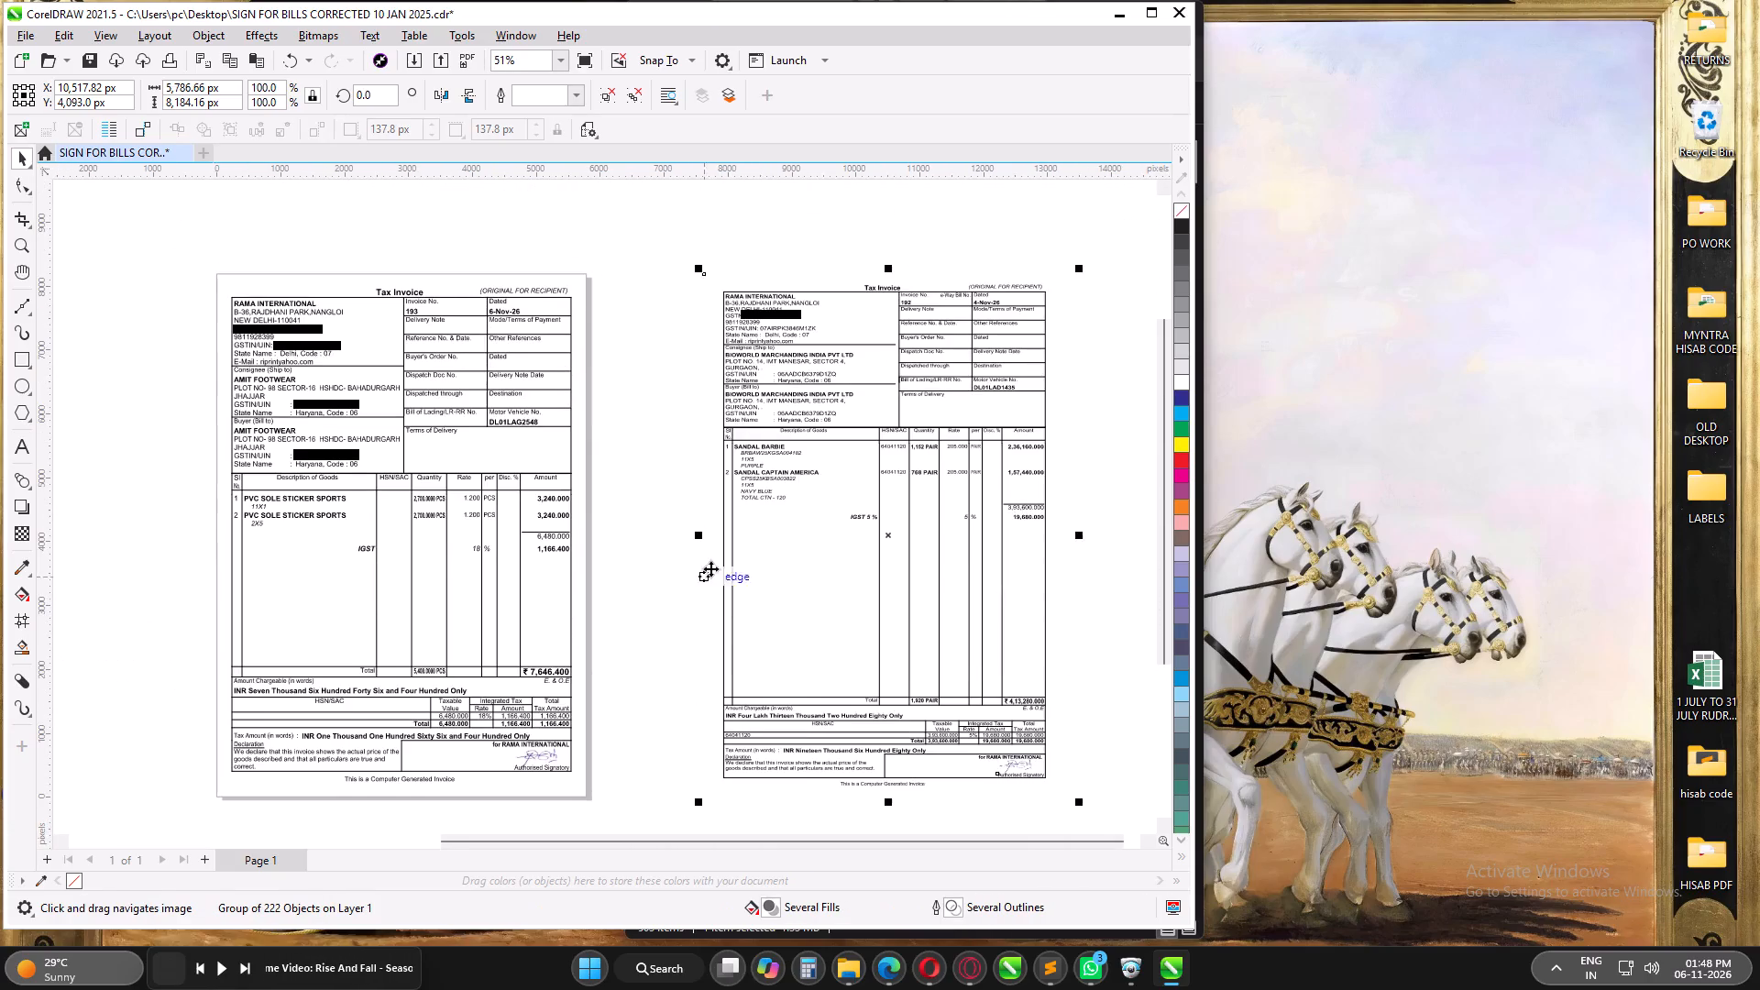
pyautogui.moveTo(367, 486); pyautogui.dragTo(384, 447, button='middle')
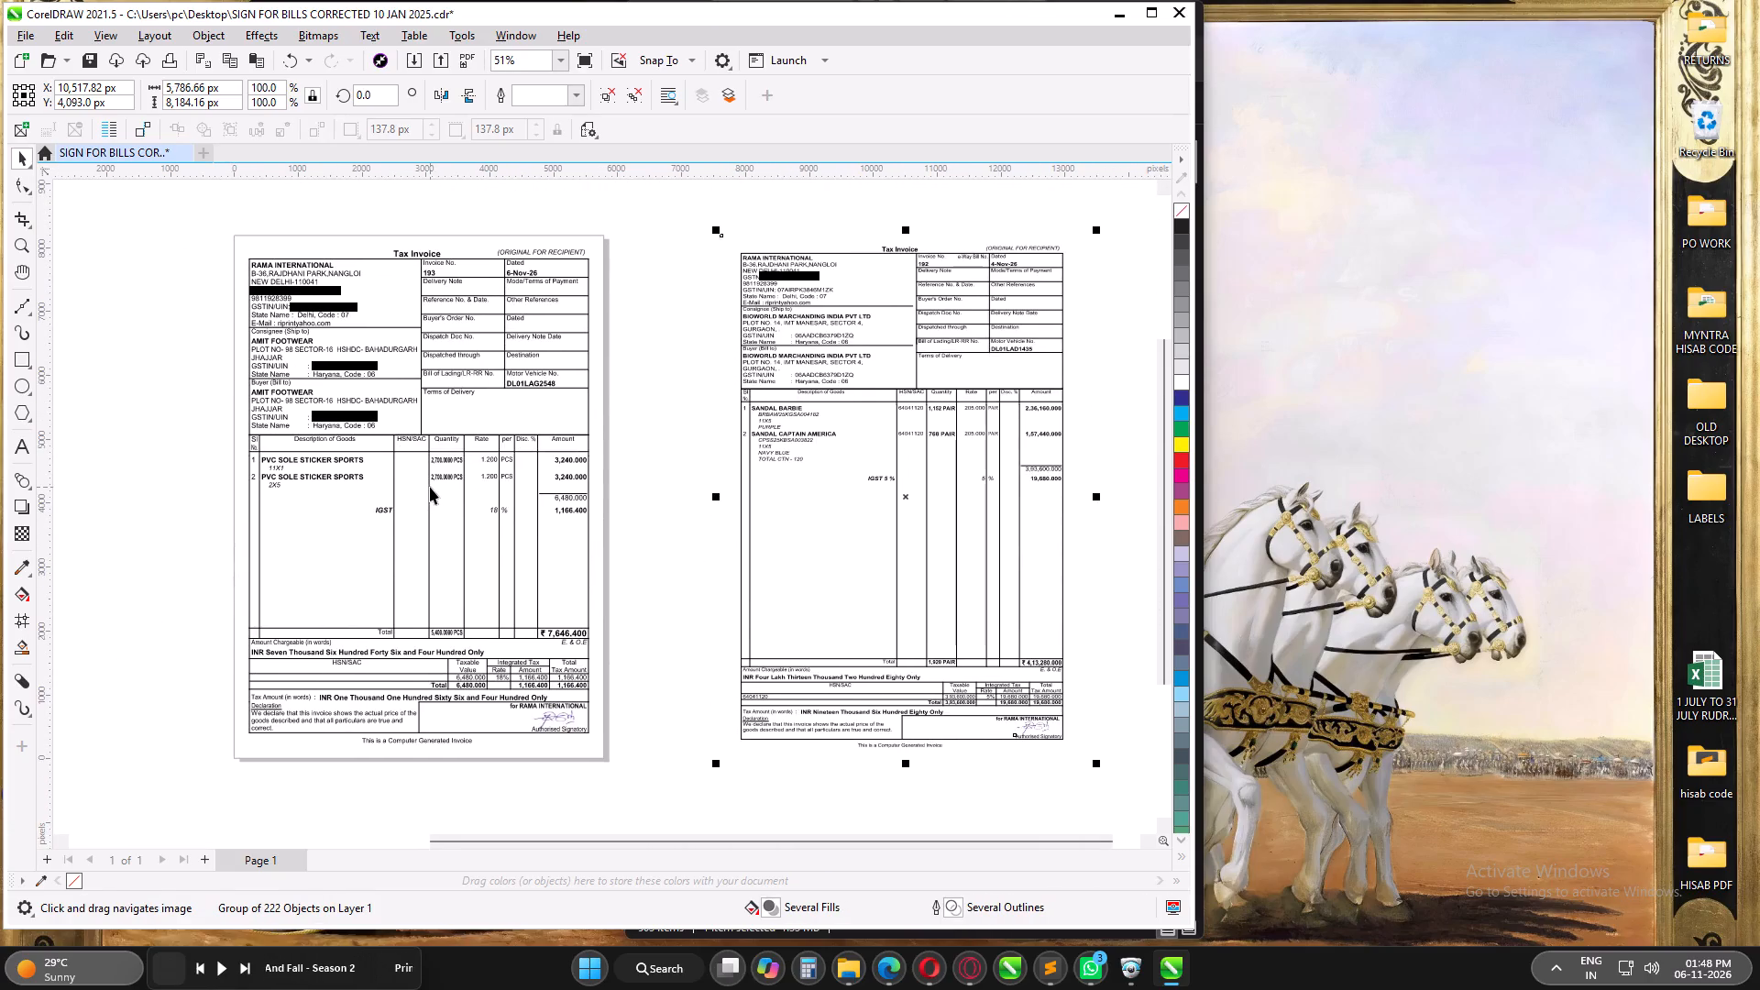
# Print one copy of the signed original invoice on the EPSON L3210 Series printer.
pyautogui.click(435, 445)
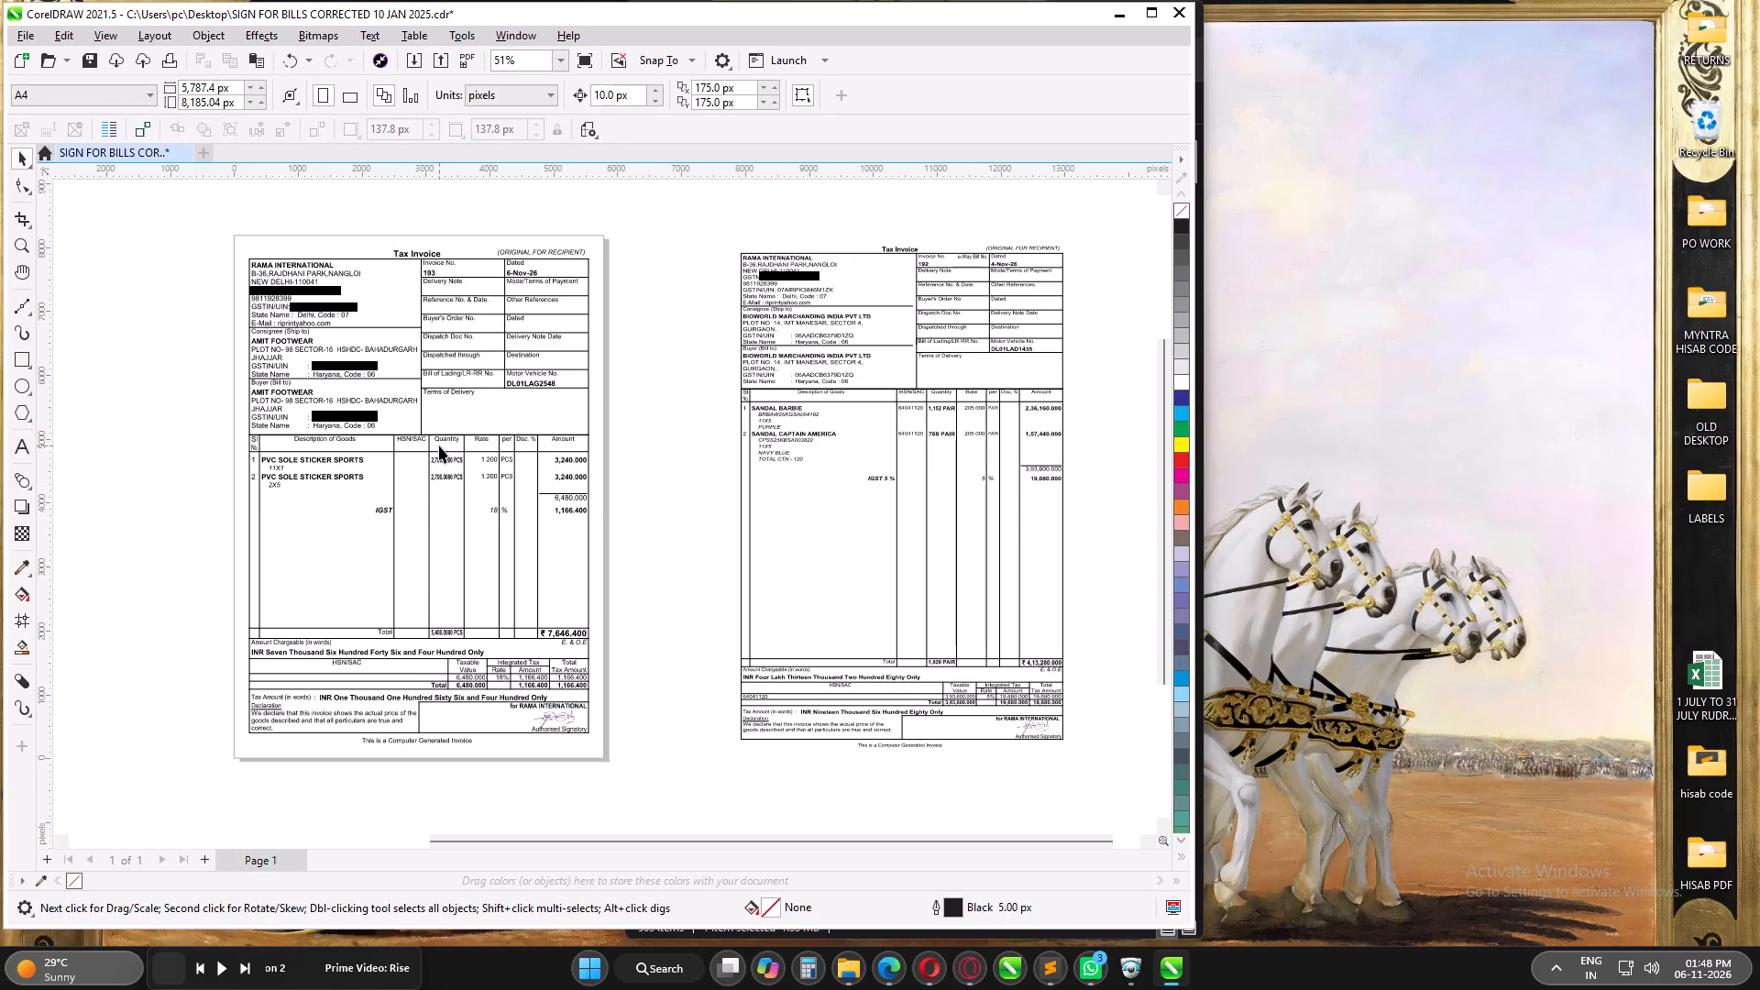
pyautogui.hotkey('ctrl', 'p')
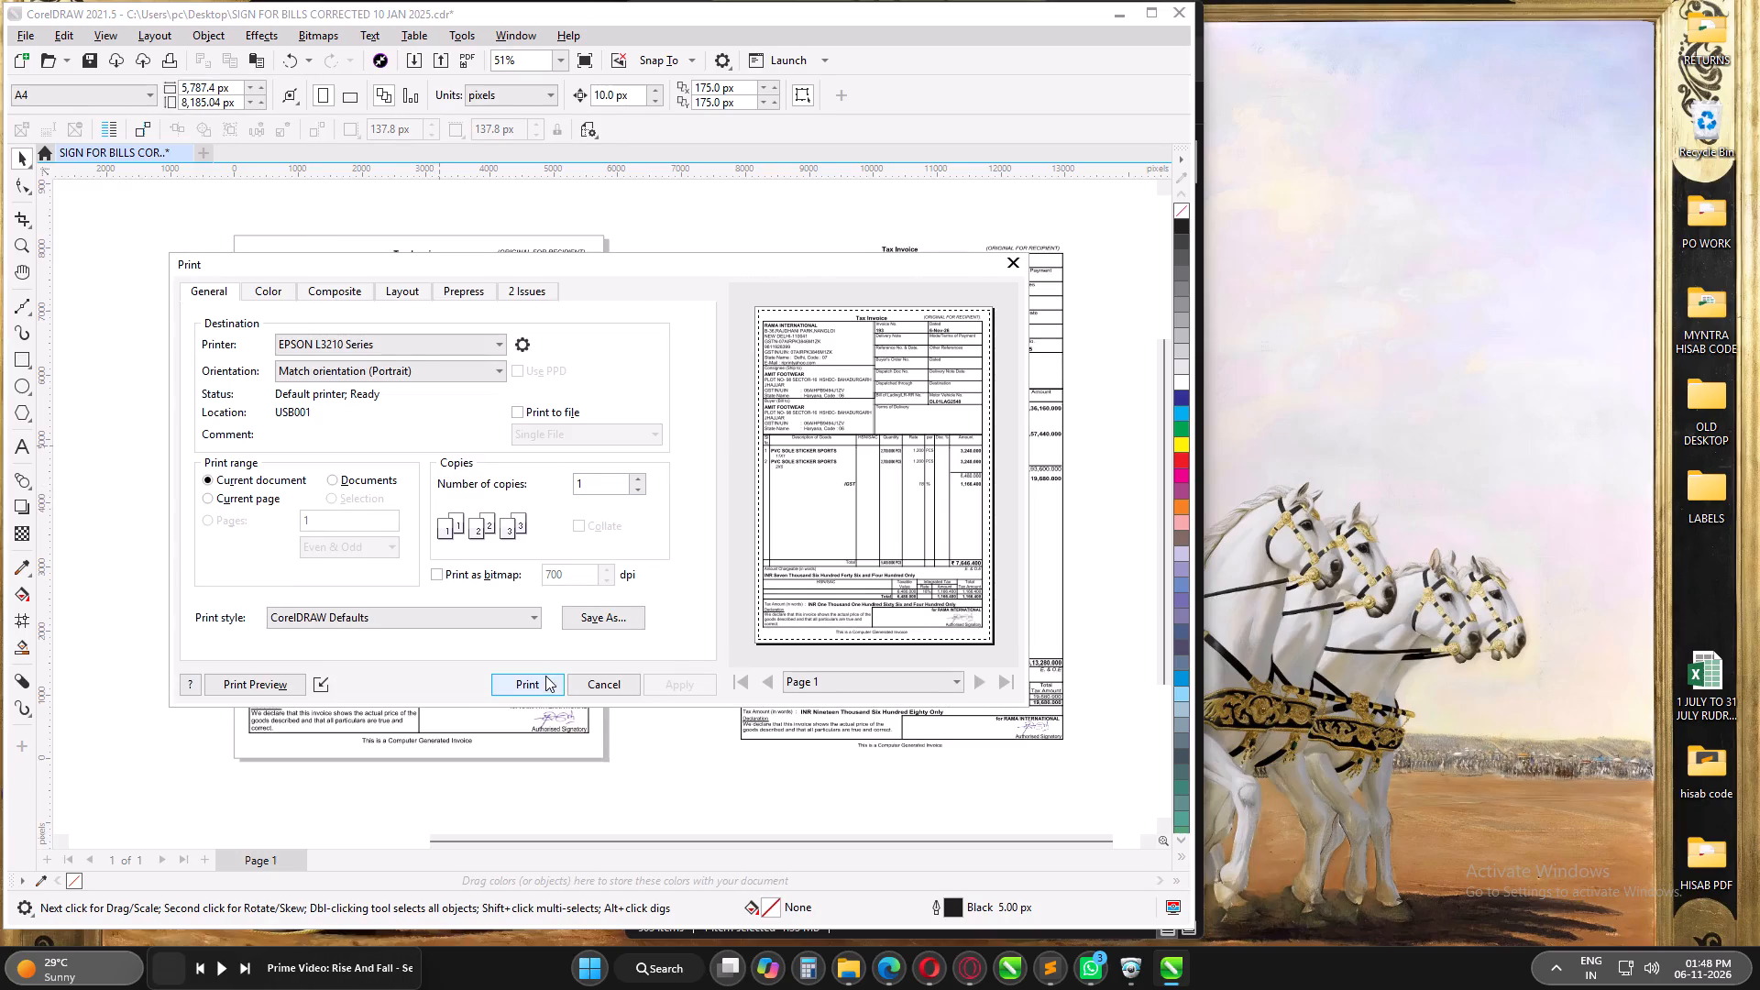
pyautogui.click(525, 346)
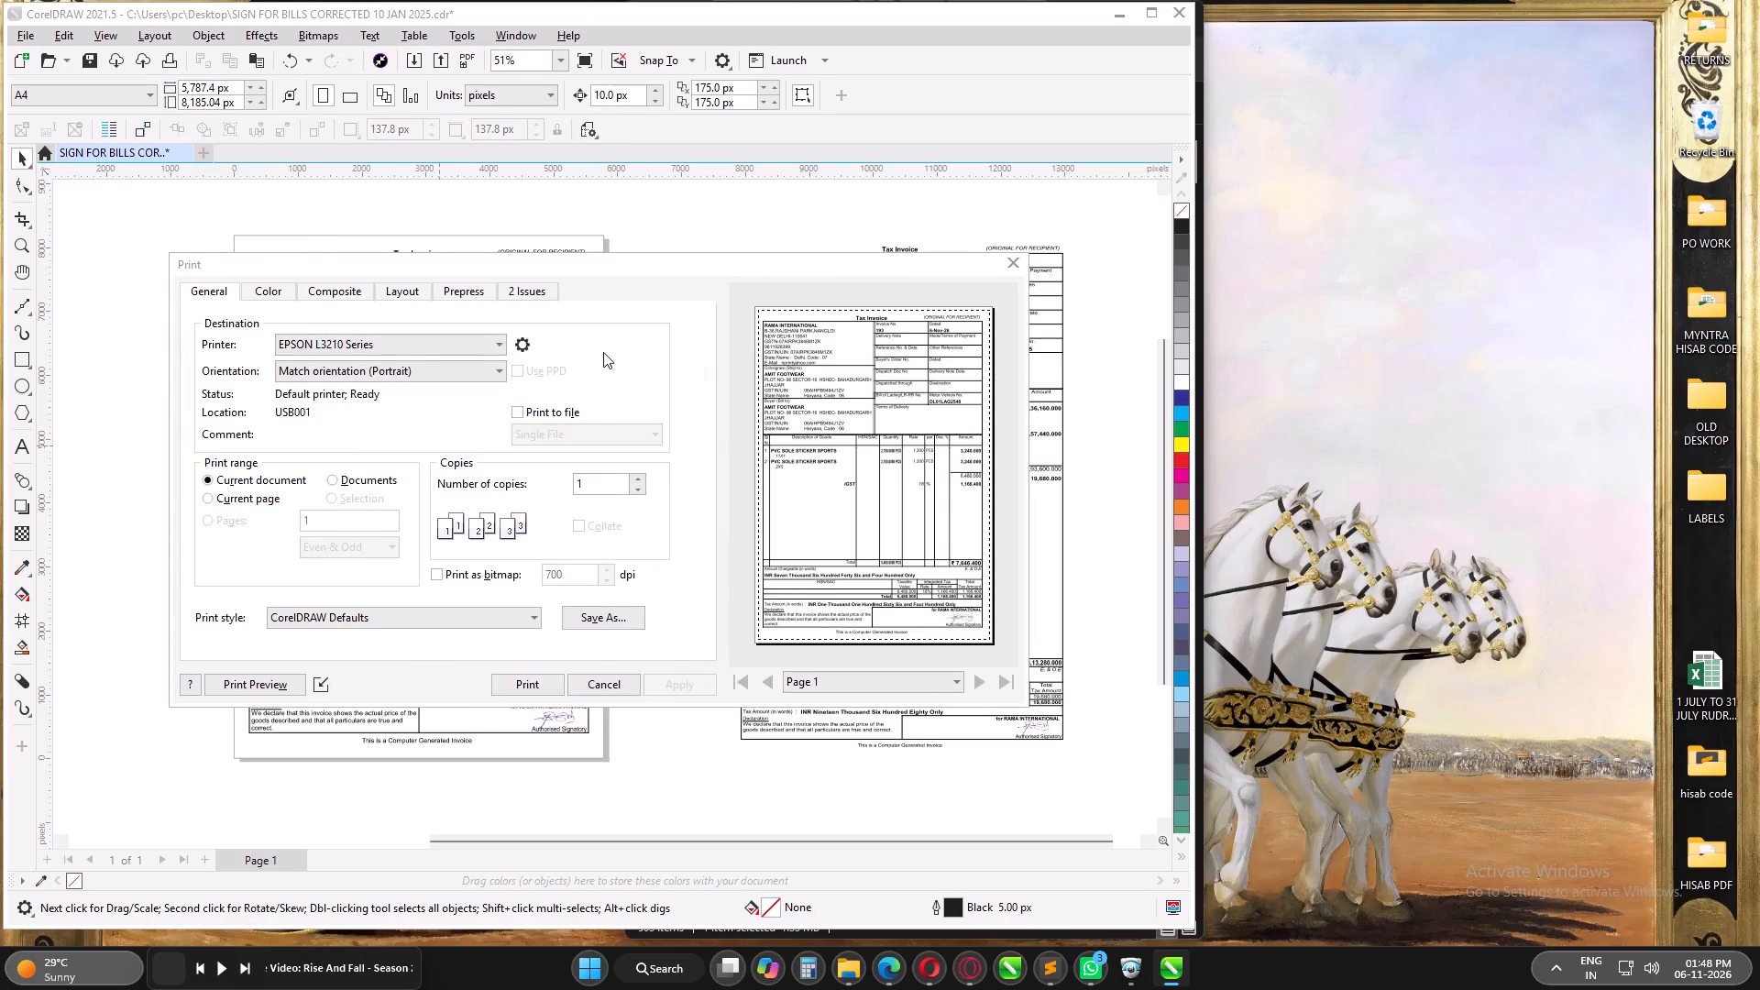
pyautogui.click(690, 269)
pyautogui.click(528, 683)
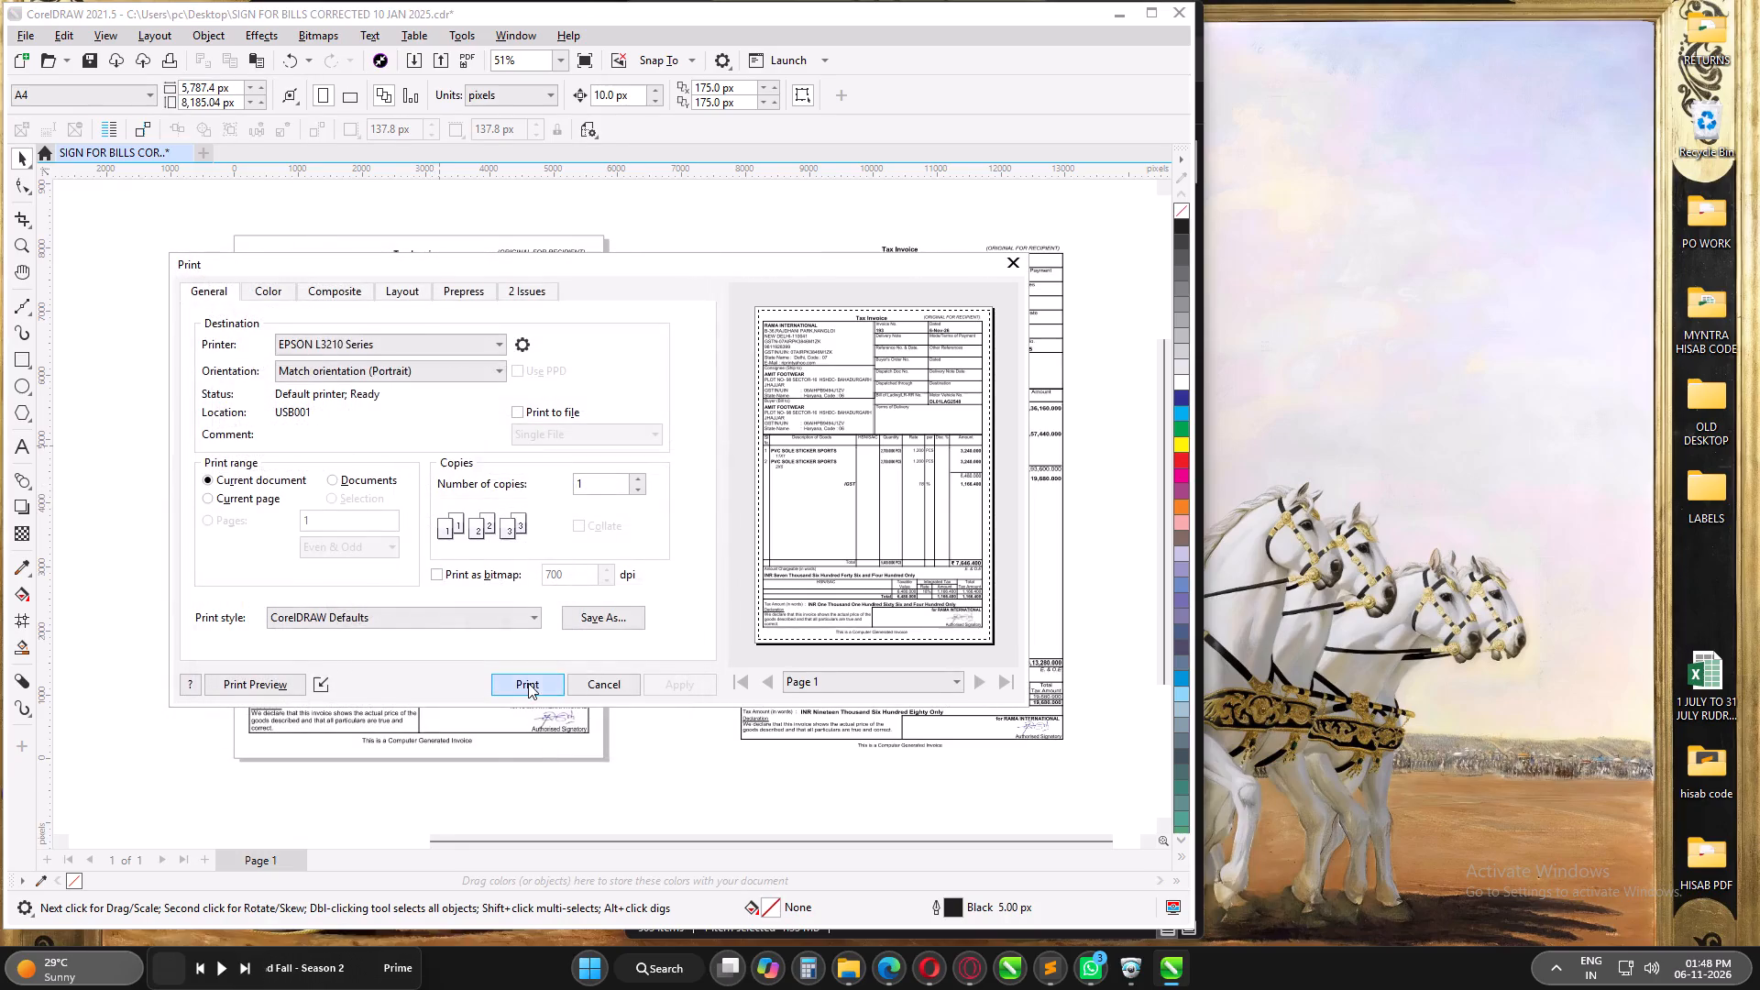
# Delete the original invoice from the page and centre the duplicate invoice on the page in its place.
pyautogui.scroll(-5, 561, 636)
pyautogui.moveTo(508, 629); pyautogui.dragTo(641, 625, button='middle')
pyautogui.click(564, 513)
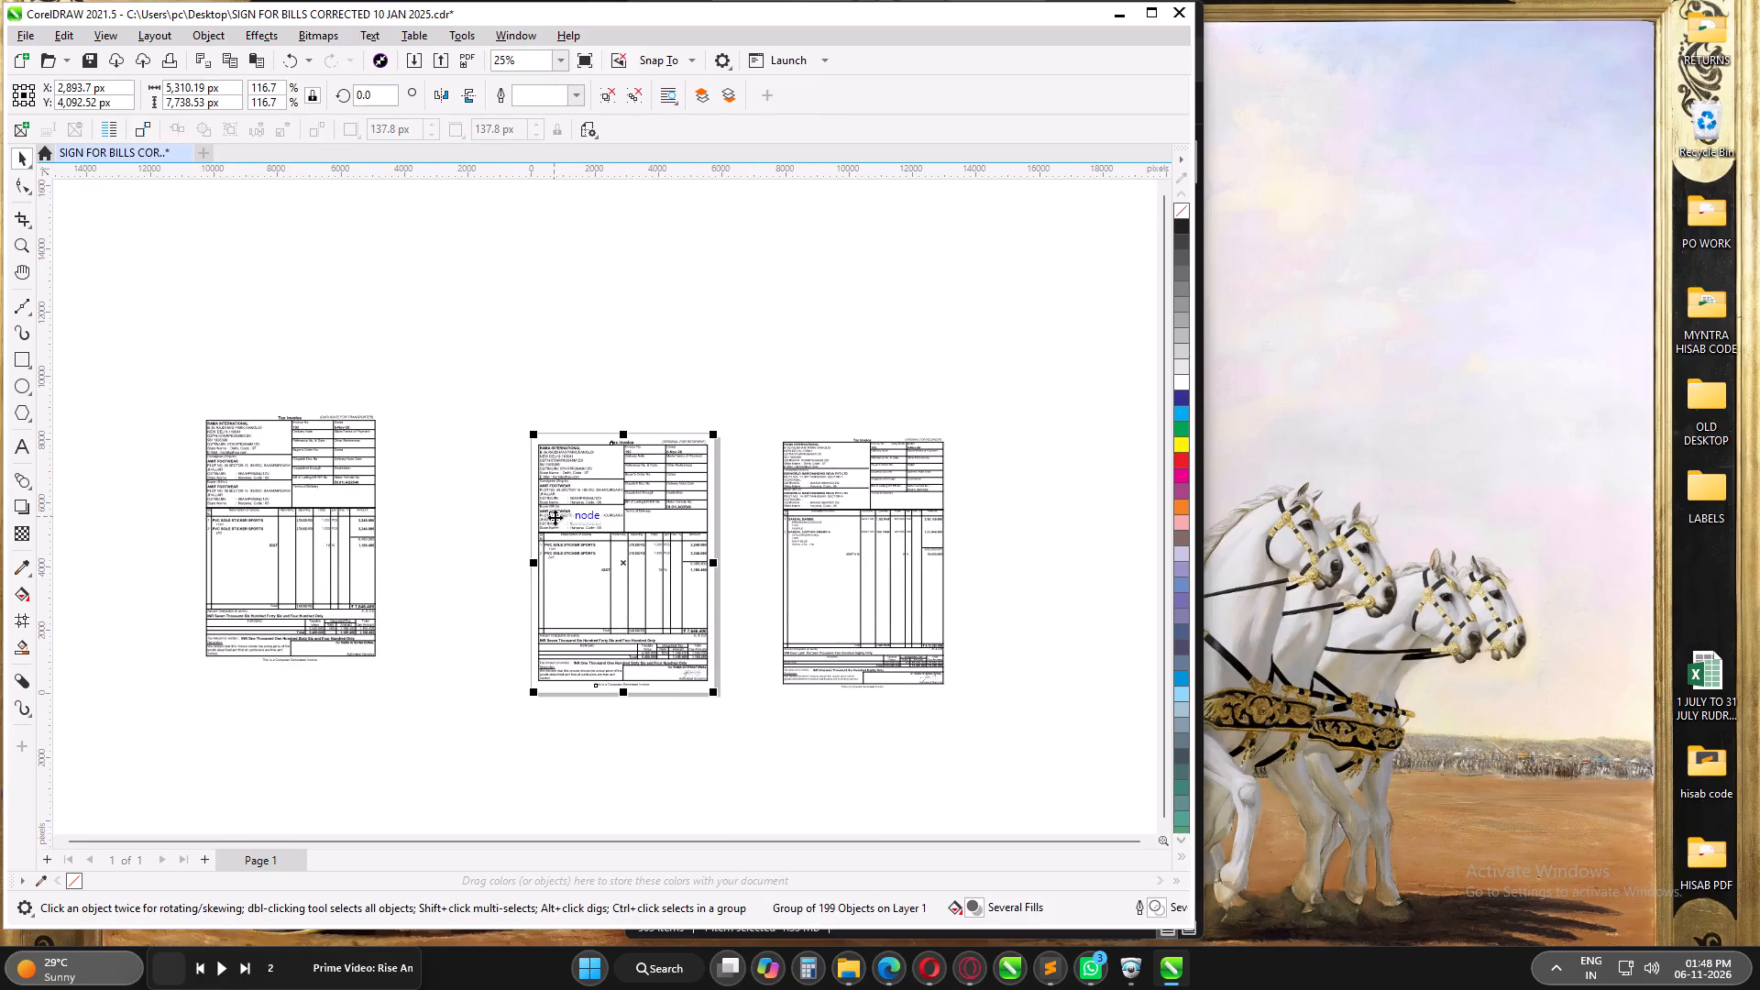
pyautogui.press('Delete')
pyautogui.click(267, 454)
pyautogui.press('p')
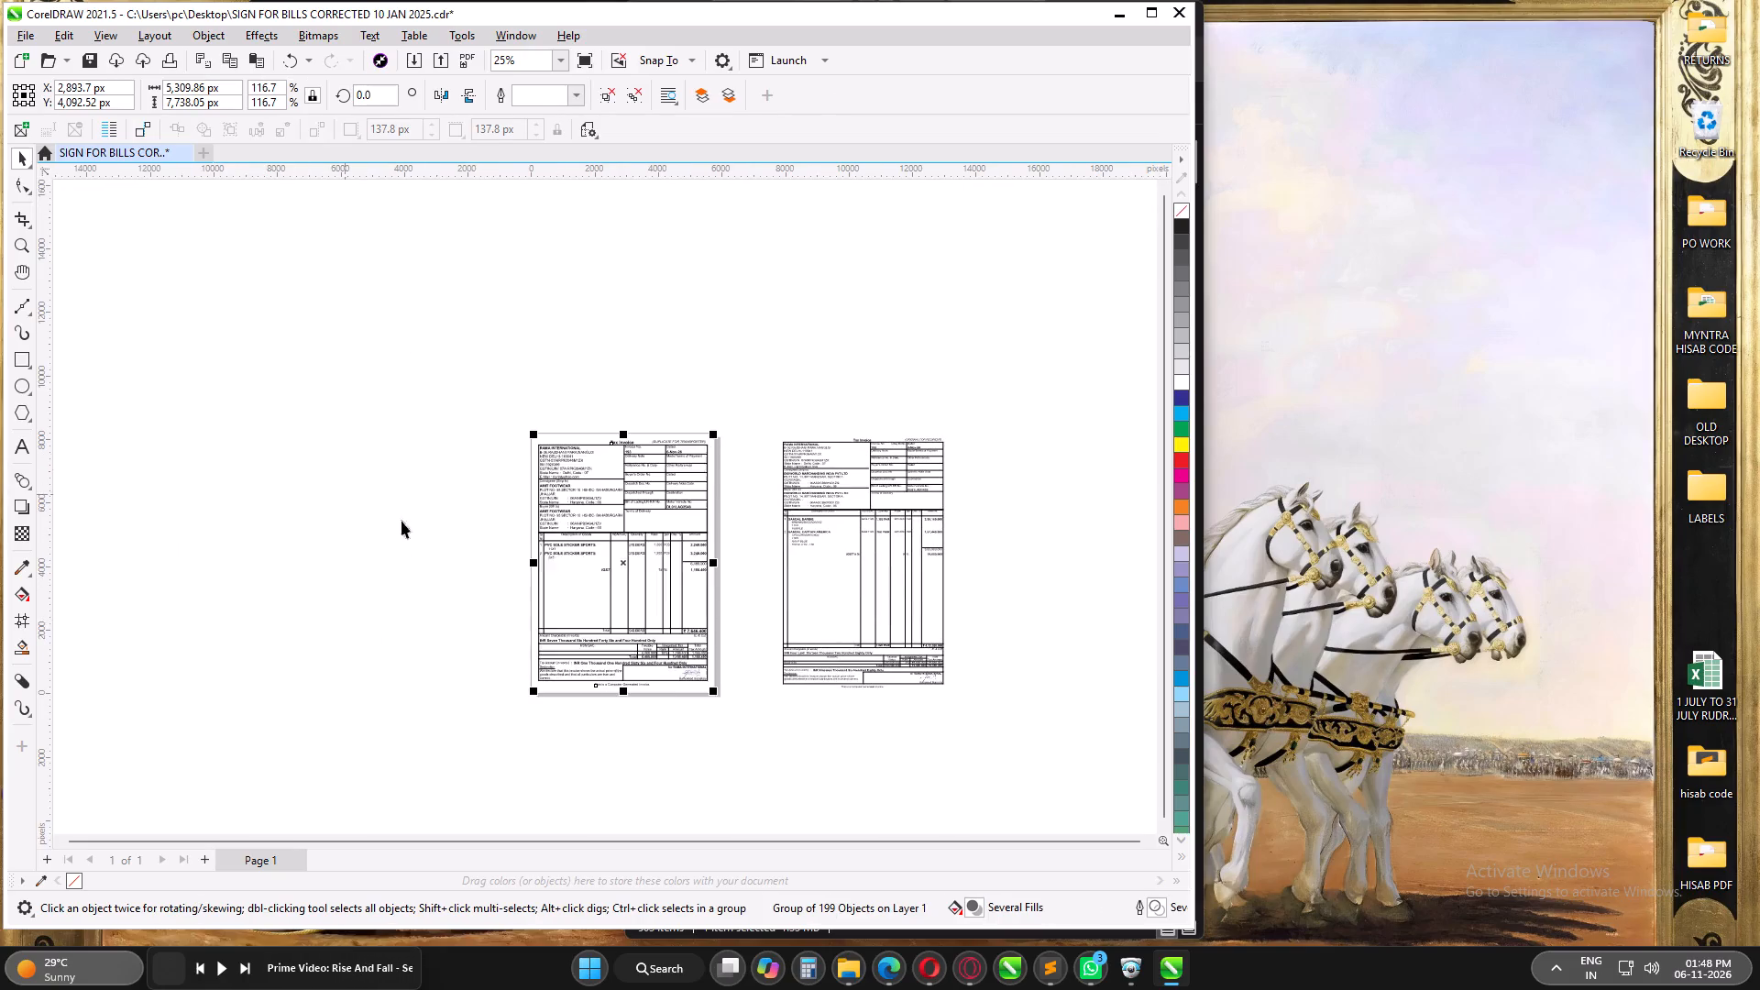
# Print one copy of the signed DUPLICATE FOR TRANSPORTER invoice on the EPSON L3210 Series printer.
pyautogui.scroll(7, 611, 658)
pyautogui.moveTo(684, 596); pyautogui.dragTo(588, 744, button='middle')
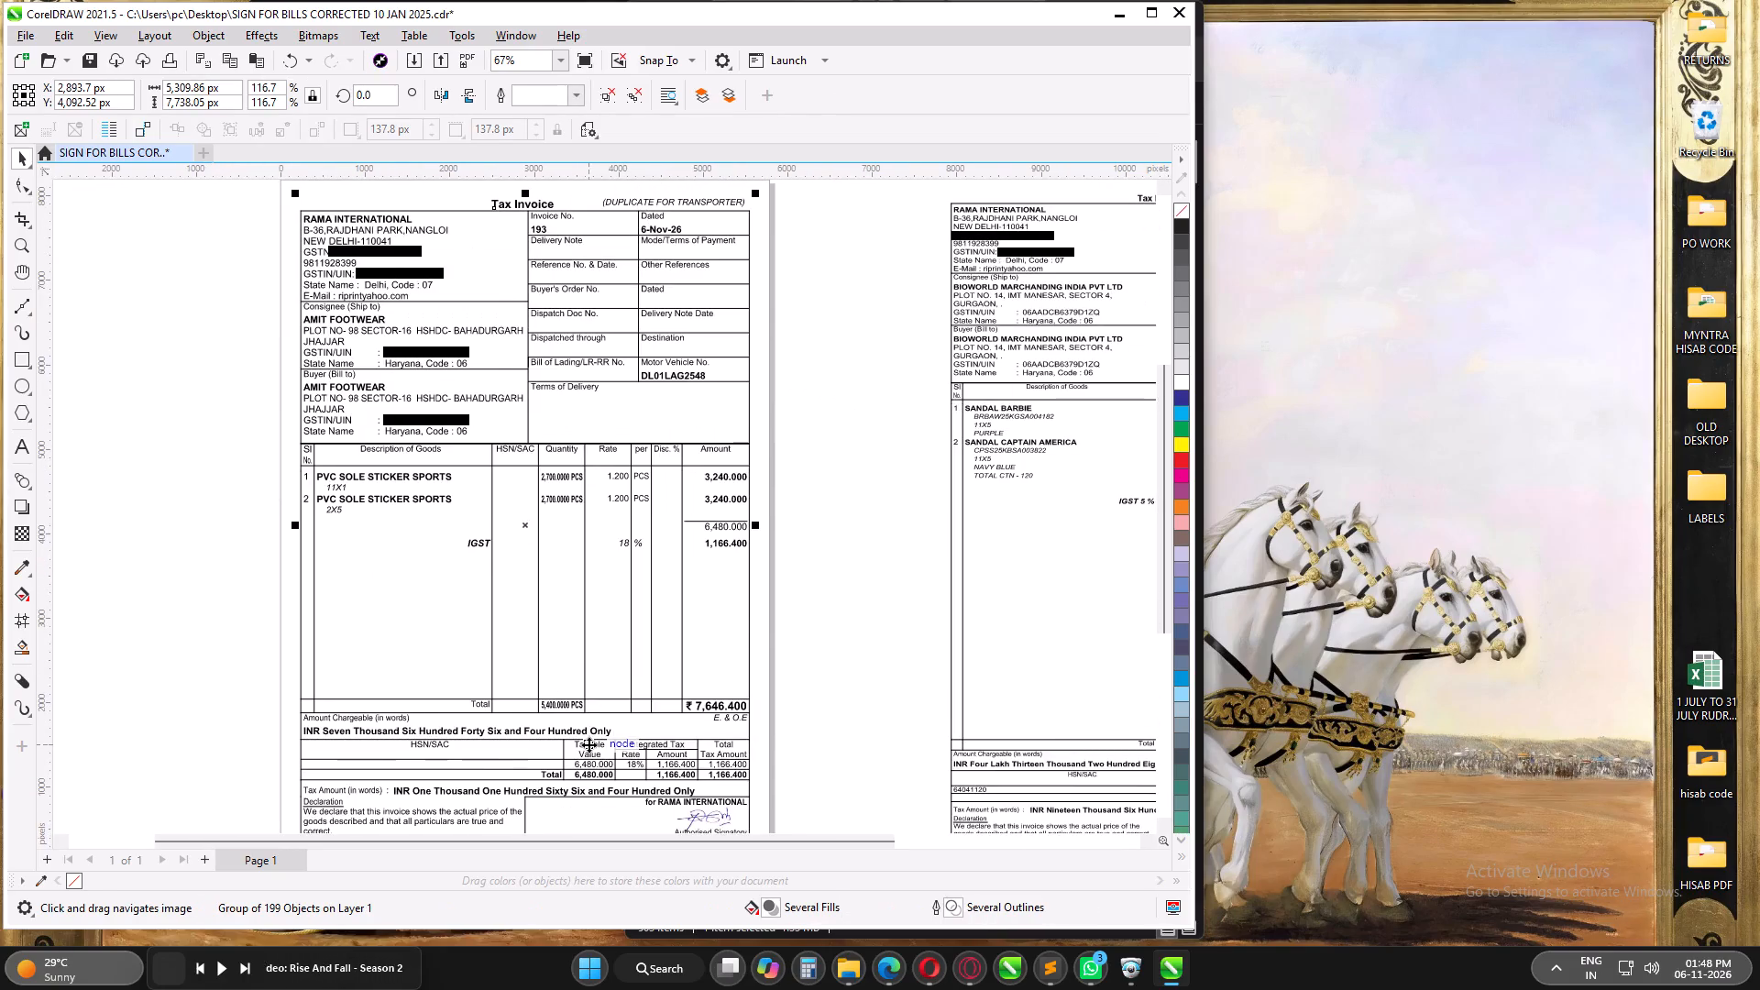
pyautogui.hotkey('ctrl', 'p')
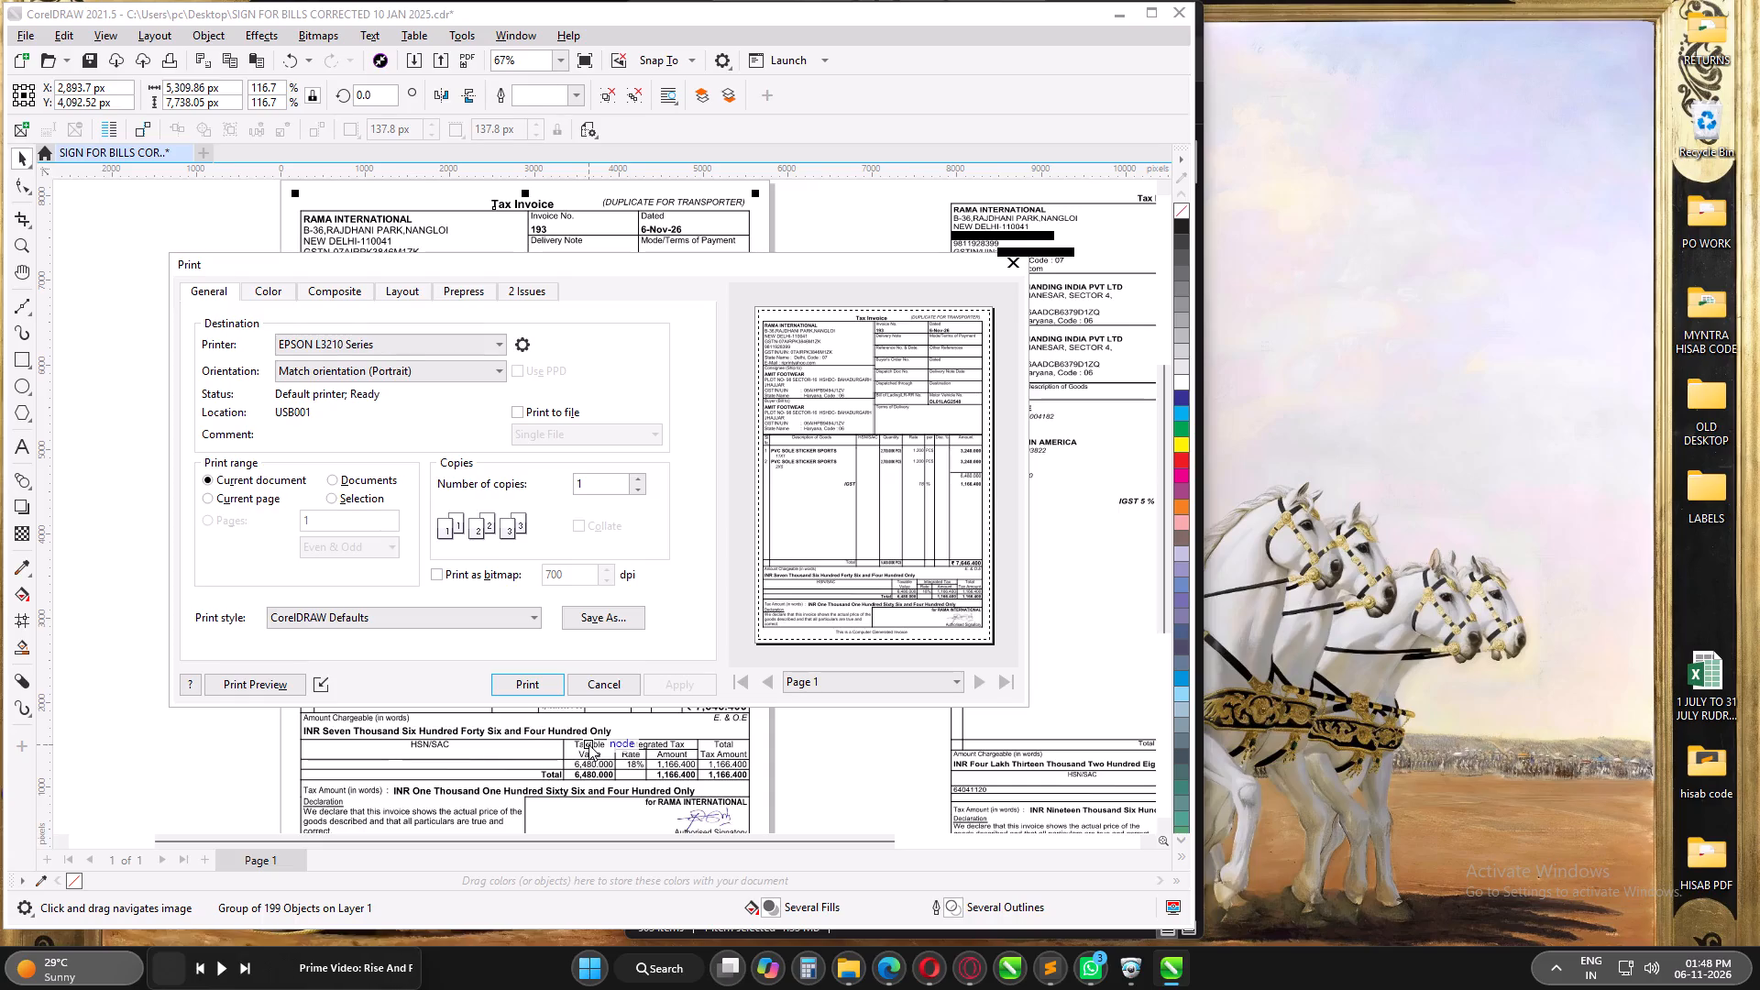
pyautogui.press('Return')
# Compare the signature block and details of the duplicate invoice with those of the imported BIOWORLD invoice.
pyautogui.moveTo(964, 683); pyautogui.dragTo(308, 500, button='middle')
pyautogui.scroll(6, 621, 667)
pyautogui.moveTo(93, 626); pyautogui.dragTo(1075, 515, button='middle')
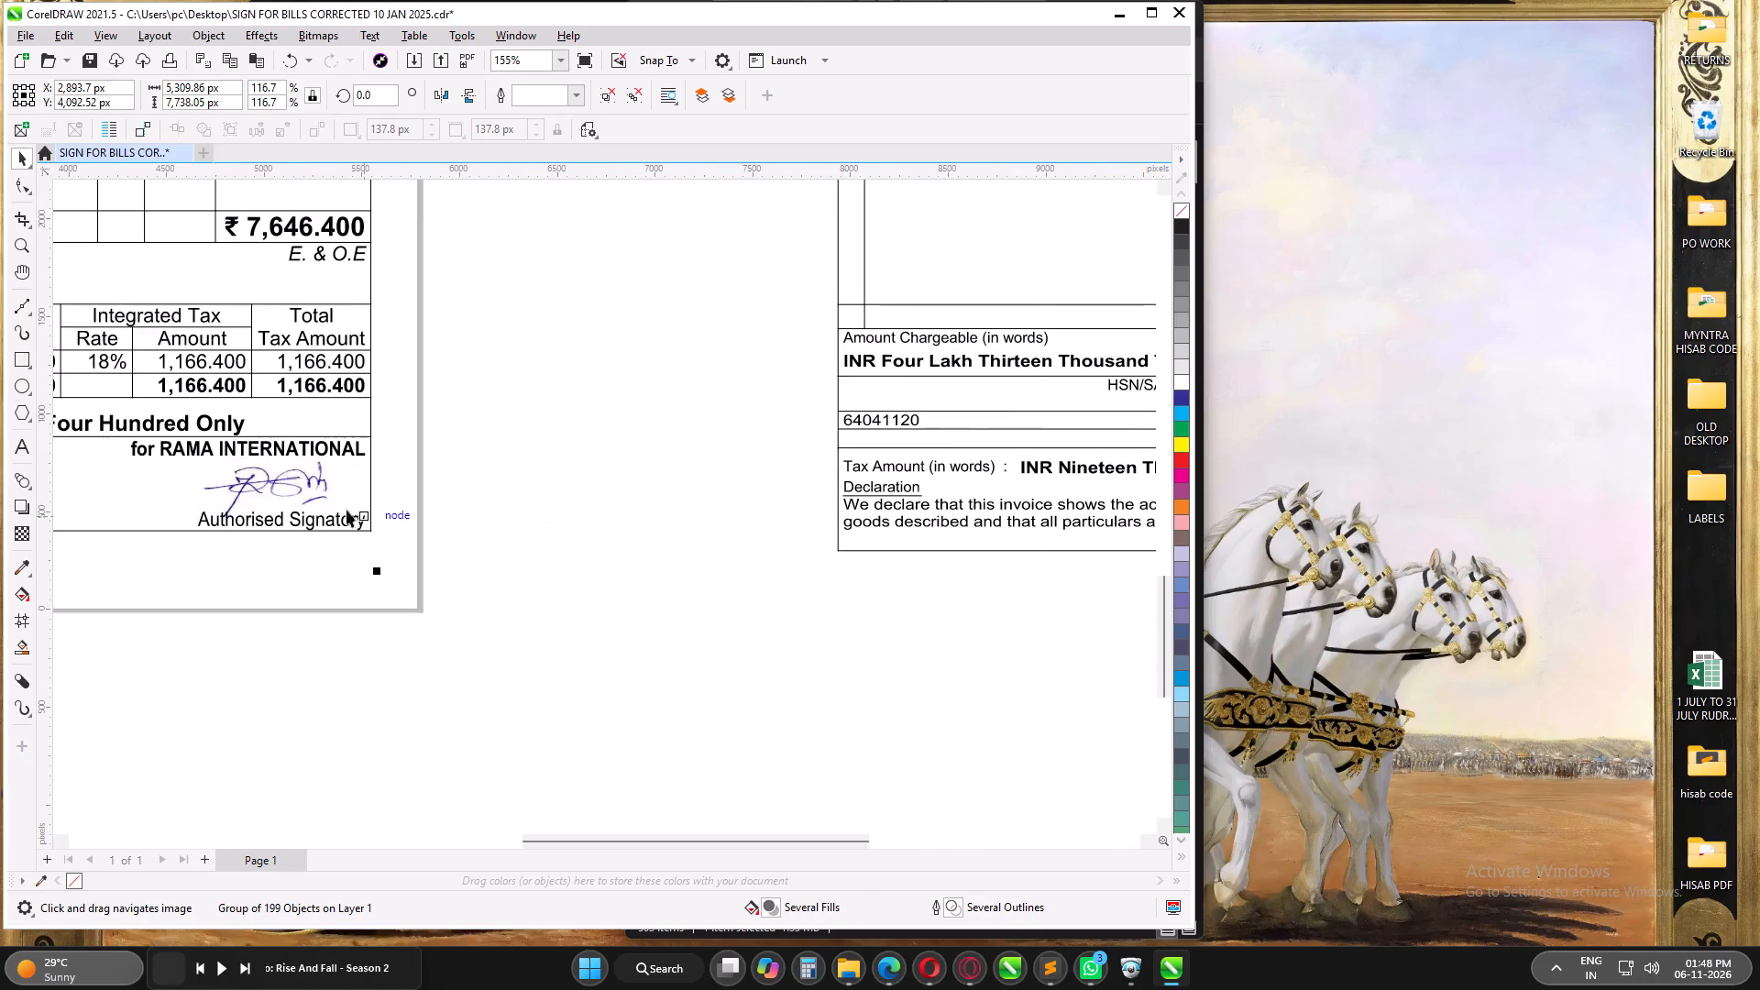
pyautogui.scroll(-2, 332, 493)
pyautogui.moveTo(918, 534); pyautogui.dragTo(533, 599, button='middle')
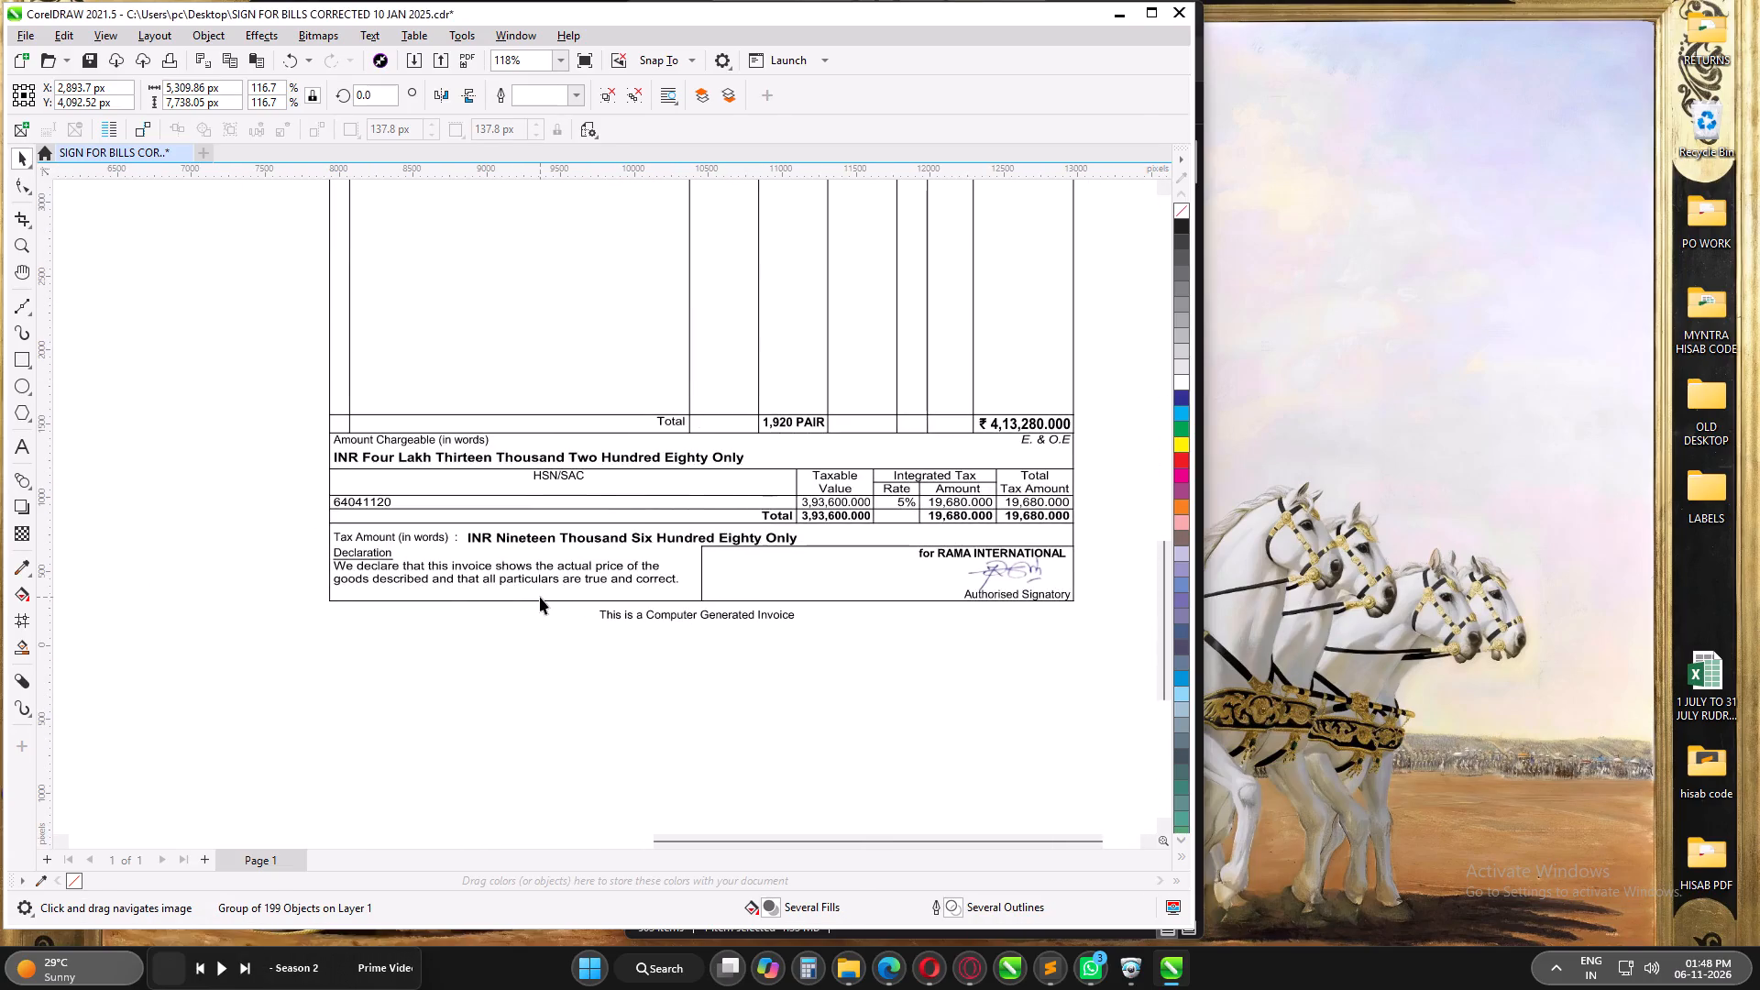
pyautogui.scroll(-4, 462, 566)
pyautogui.moveTo(461, 467); pyautogui.dragTo(628, 741, button='middle')
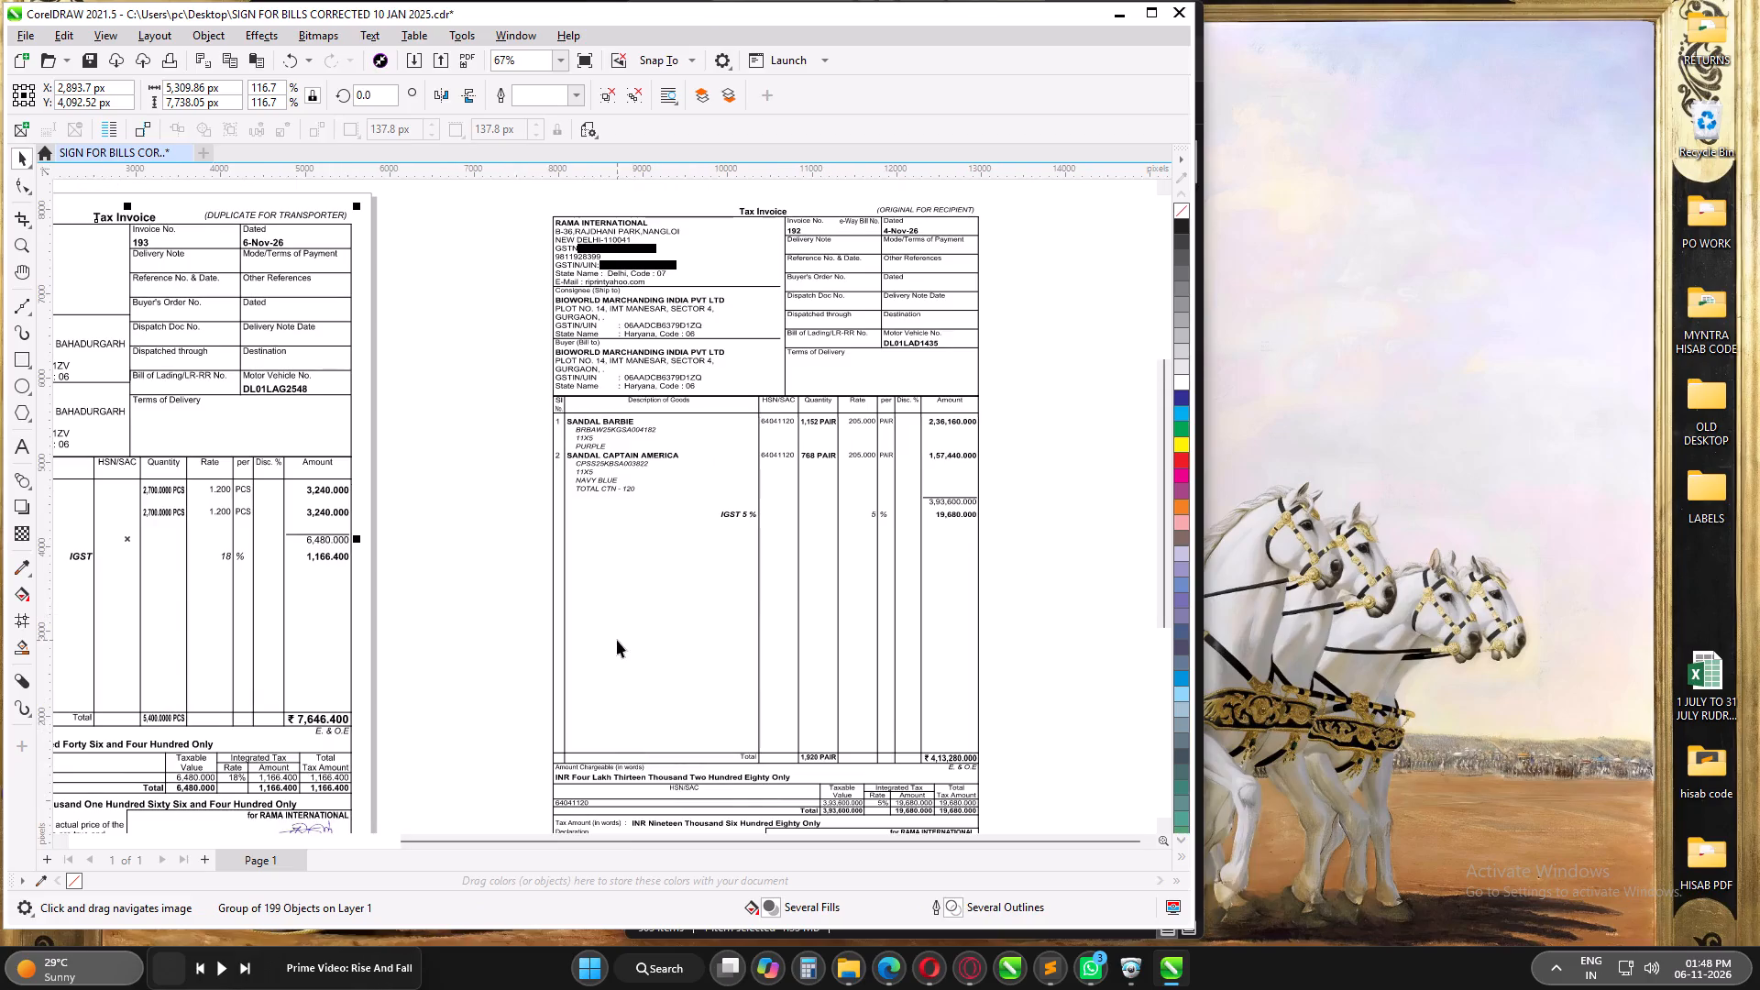
pyautogui.moveTo(481, 517); pyautogui.dragTo(676, 524, button='middle')
pyautogui.scroll(-4, 649, 477)
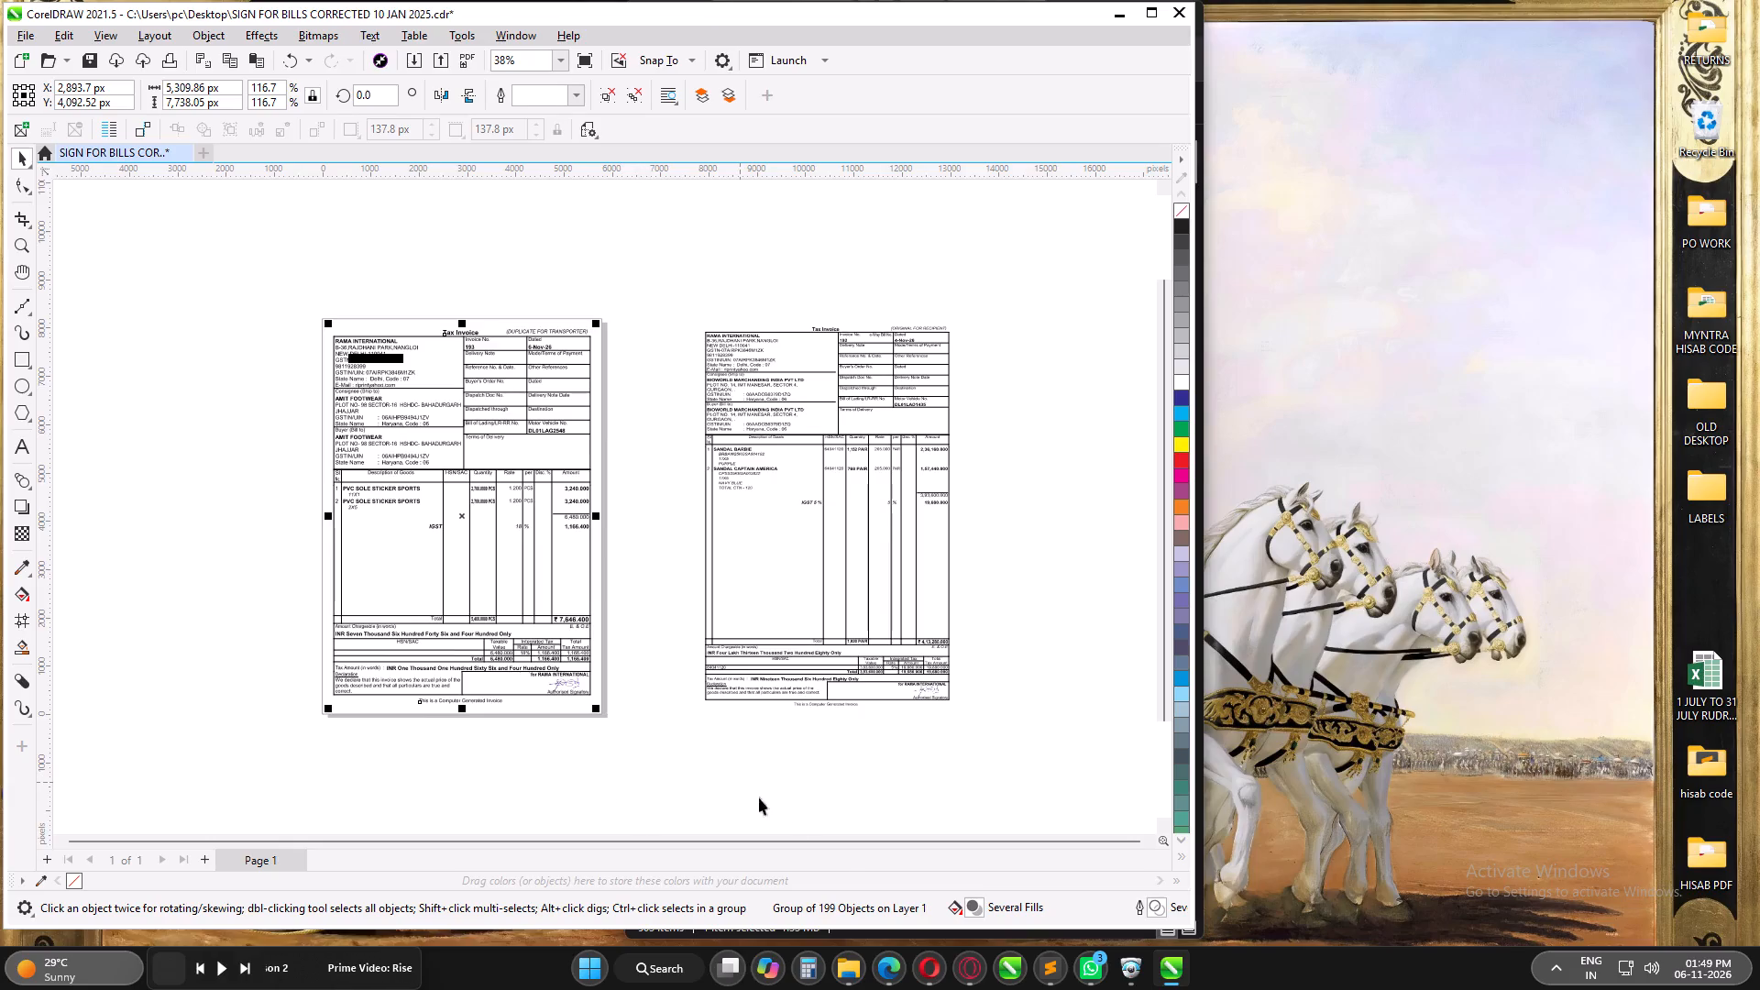
# Switch to Microsoft Edge, compare the open 193 - AMIT FOOTWAER and 192 - BIOWORLD PDFs, and return to CorelDRAW.
pyautogui.click(884, 982)
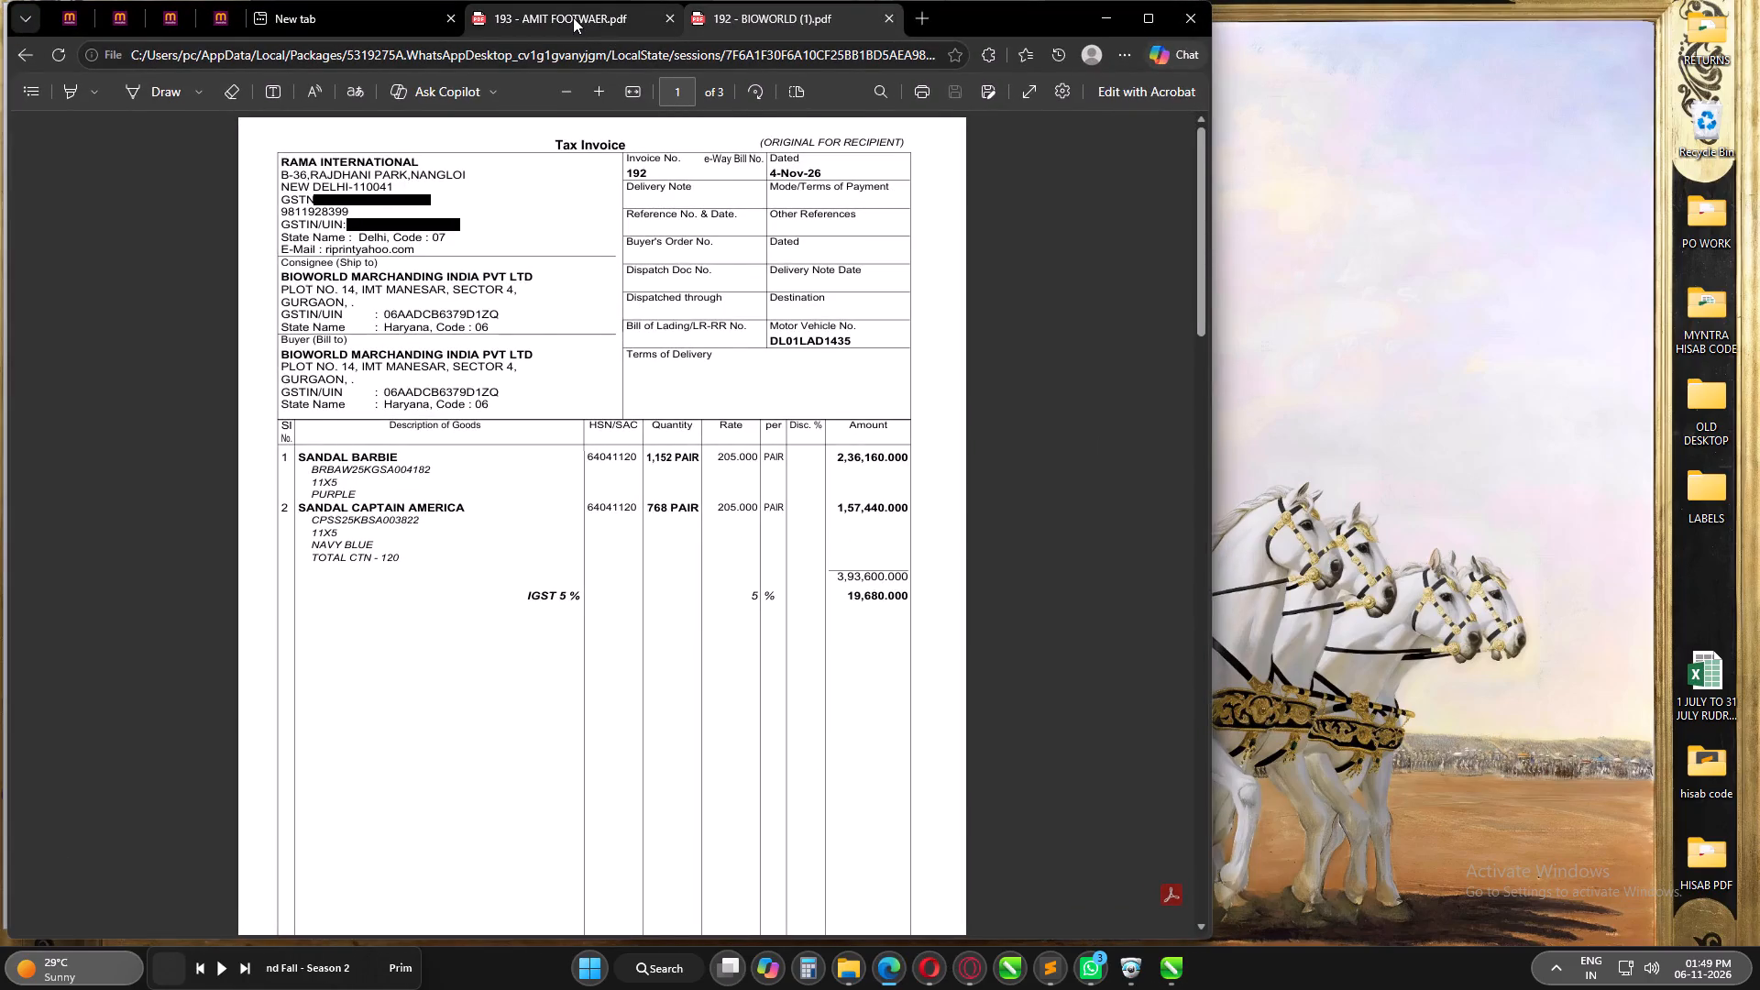
pyautogui.click(573, 17)
pyautogui.scroll(5, 640, 592)
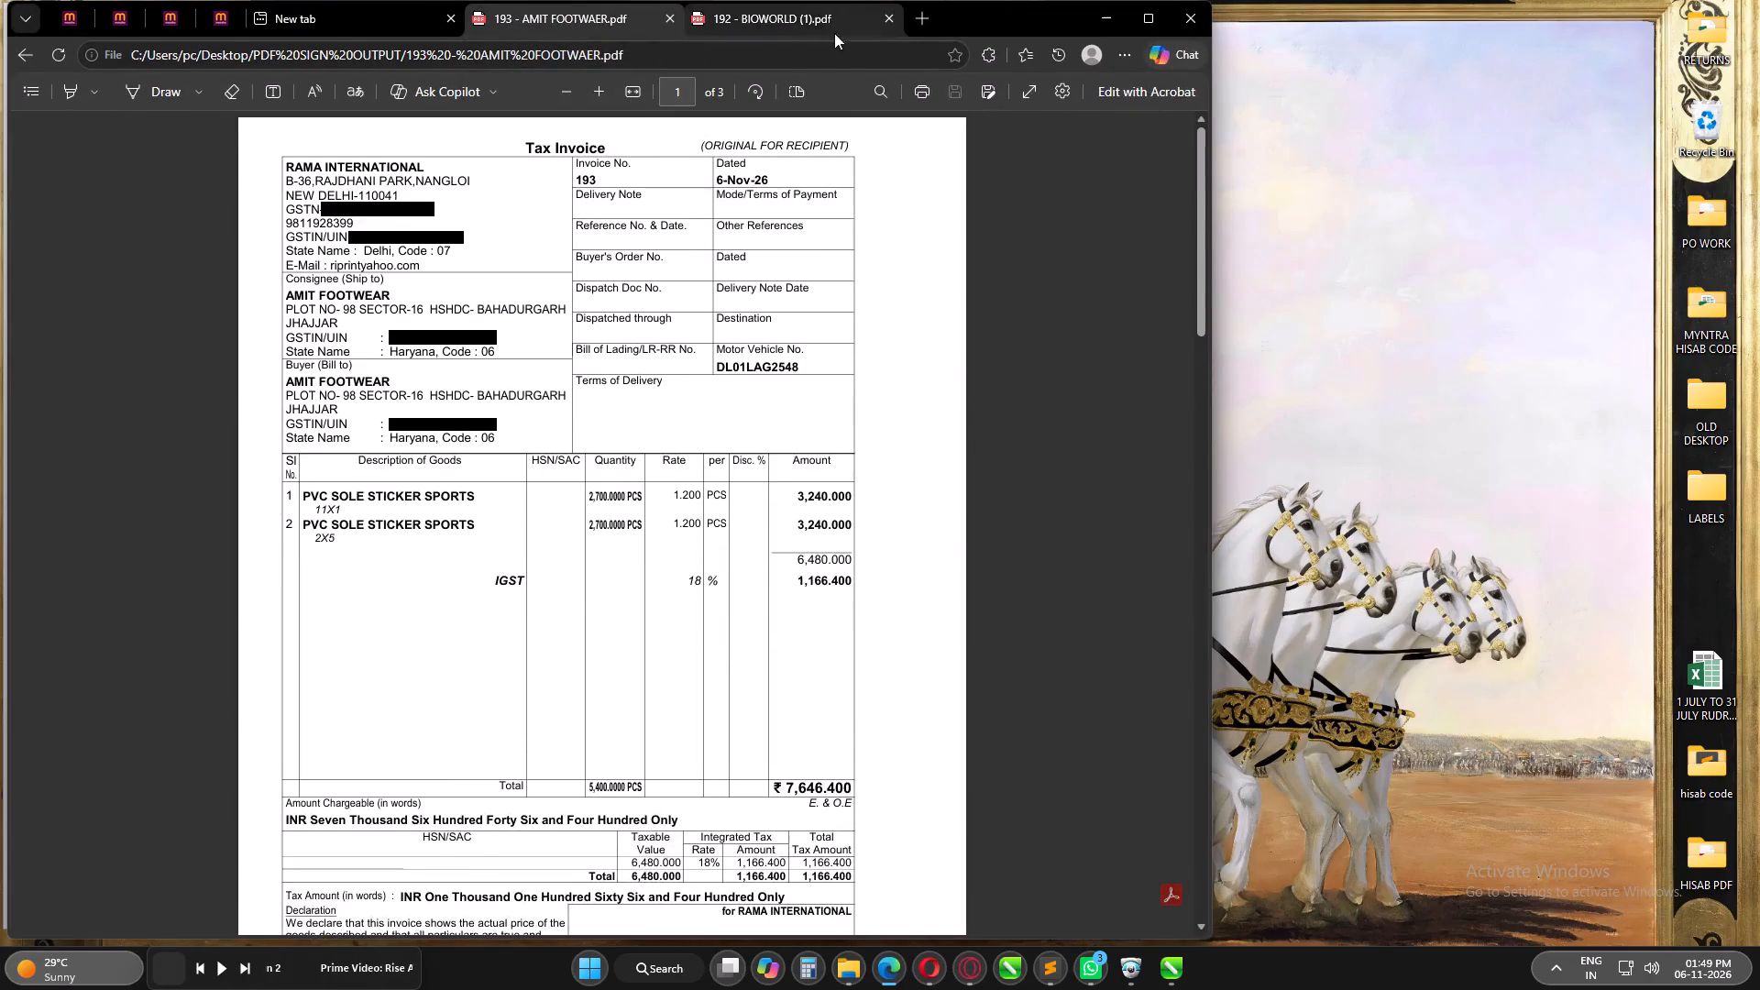
pyautogui.click(804, 18)
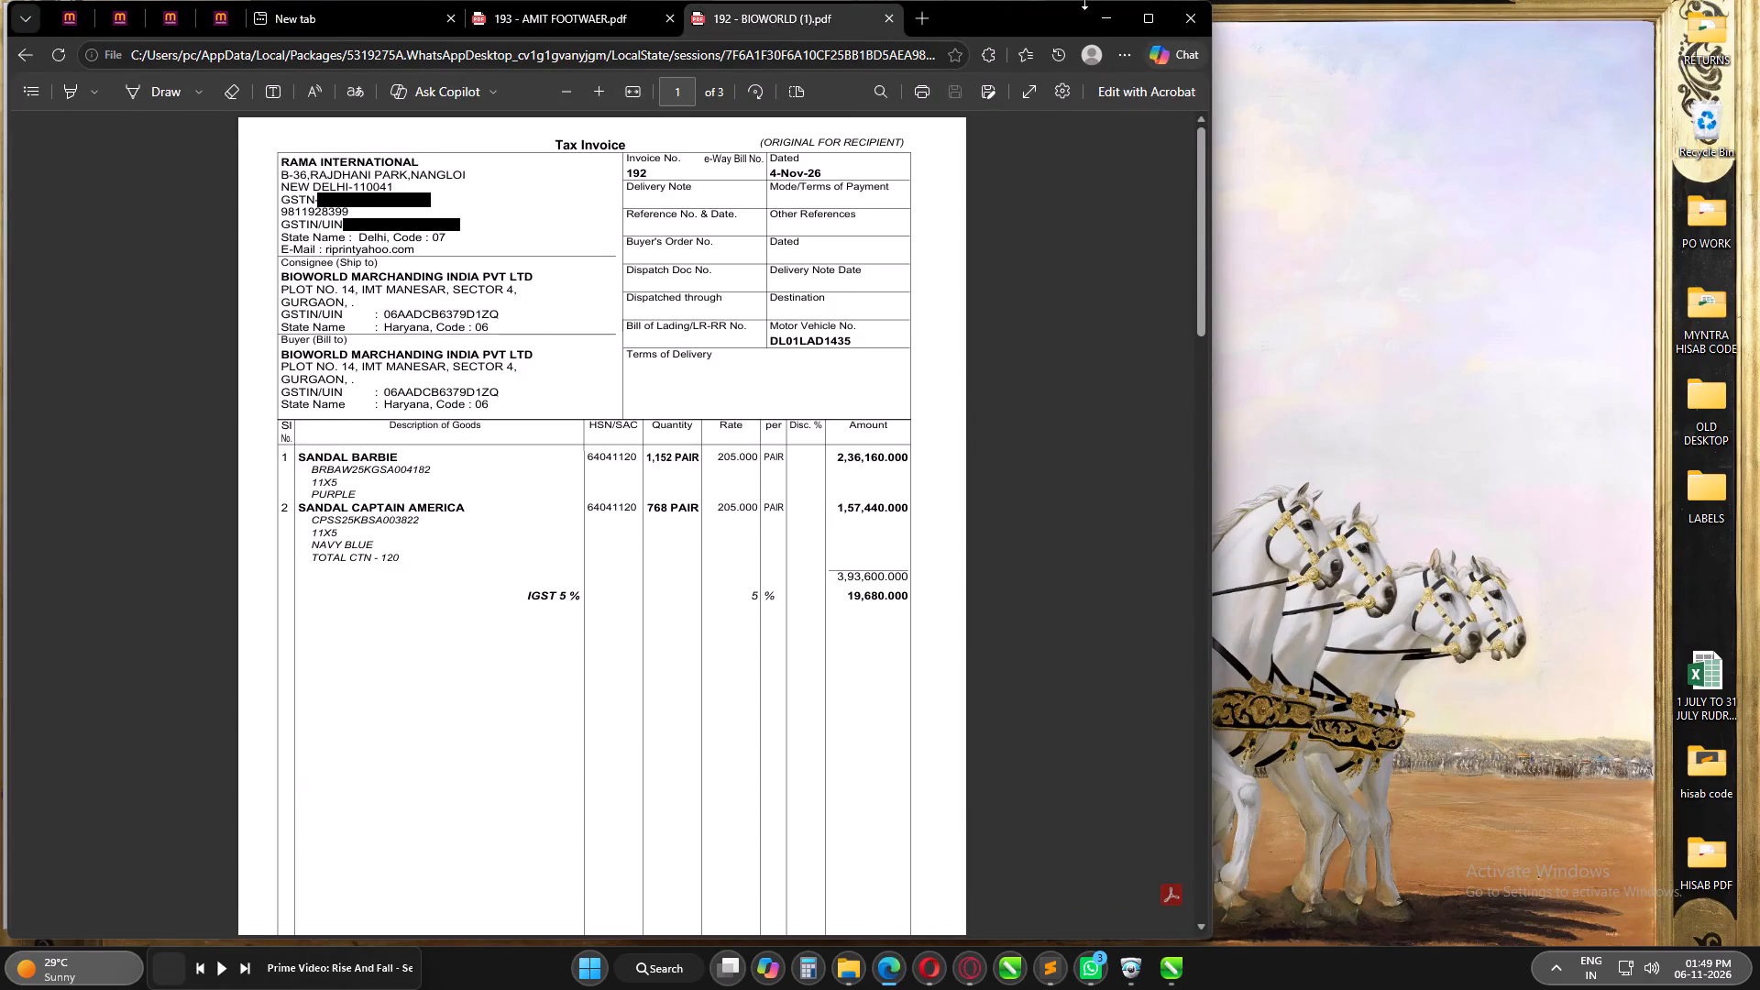
pyautogui.click(1112, 23)
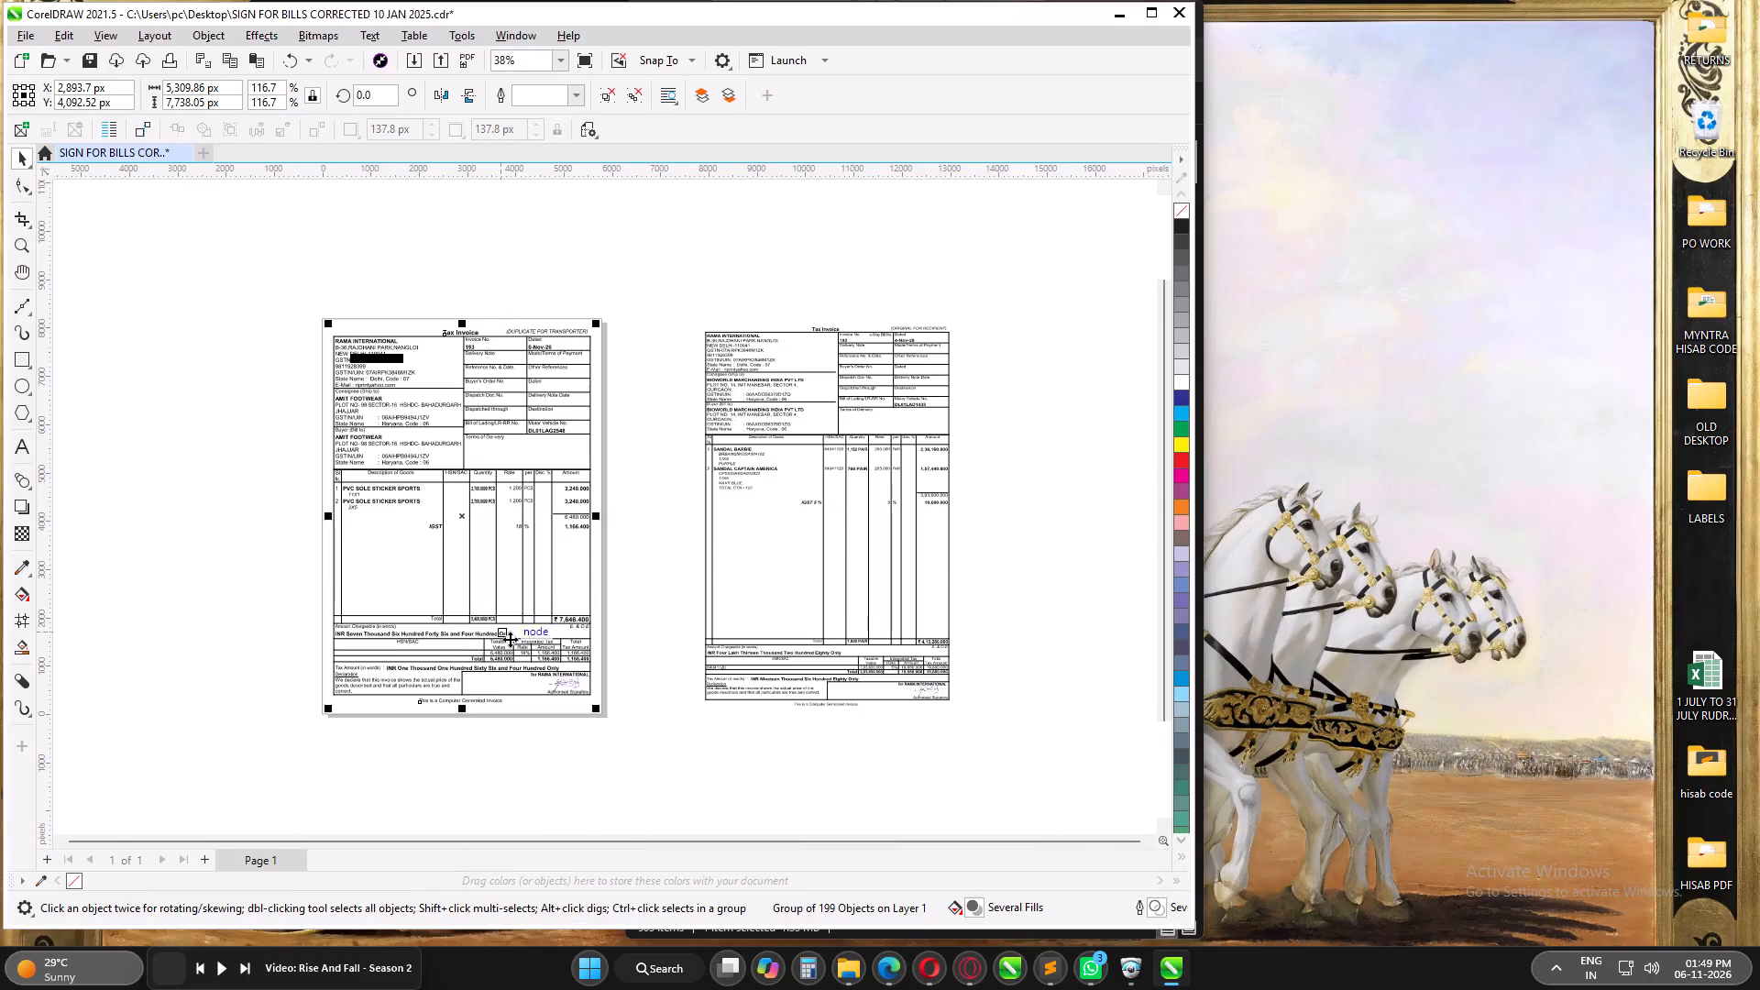
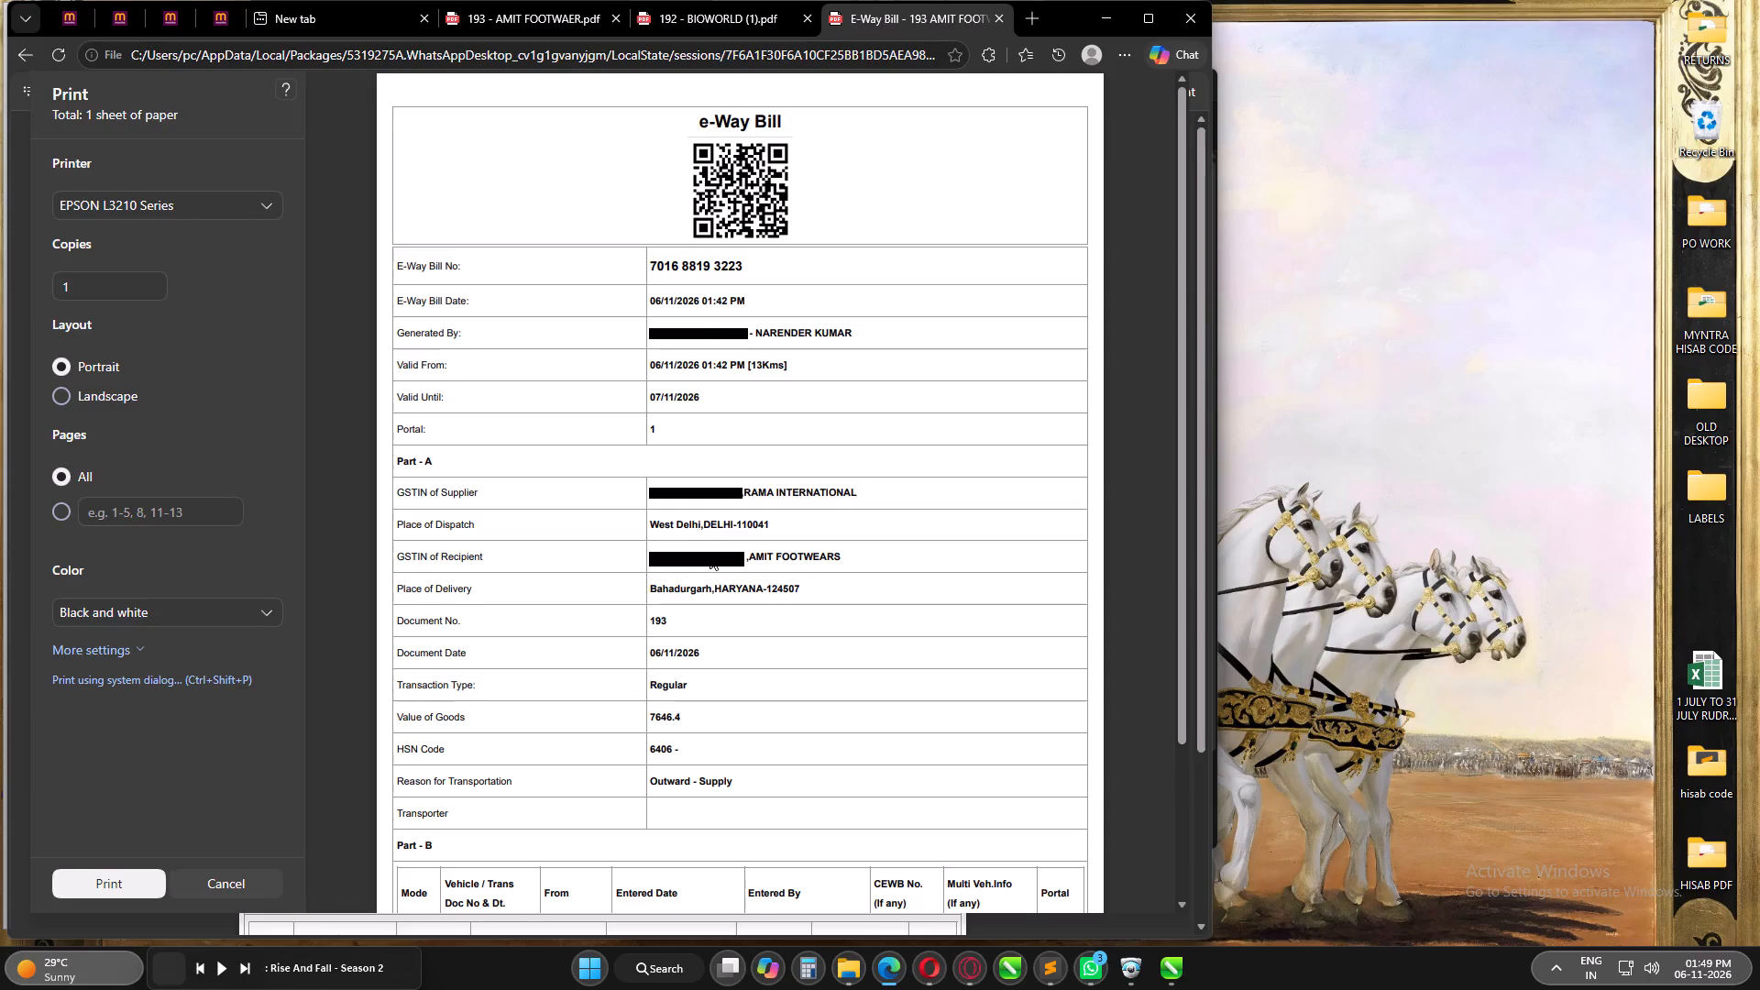
# Print one black-and-white portrait copy of the 193 AMIT FOOTWEARS e-Way Bill on the EPSON L3210 Series printer.
pyautogui.press('Return')
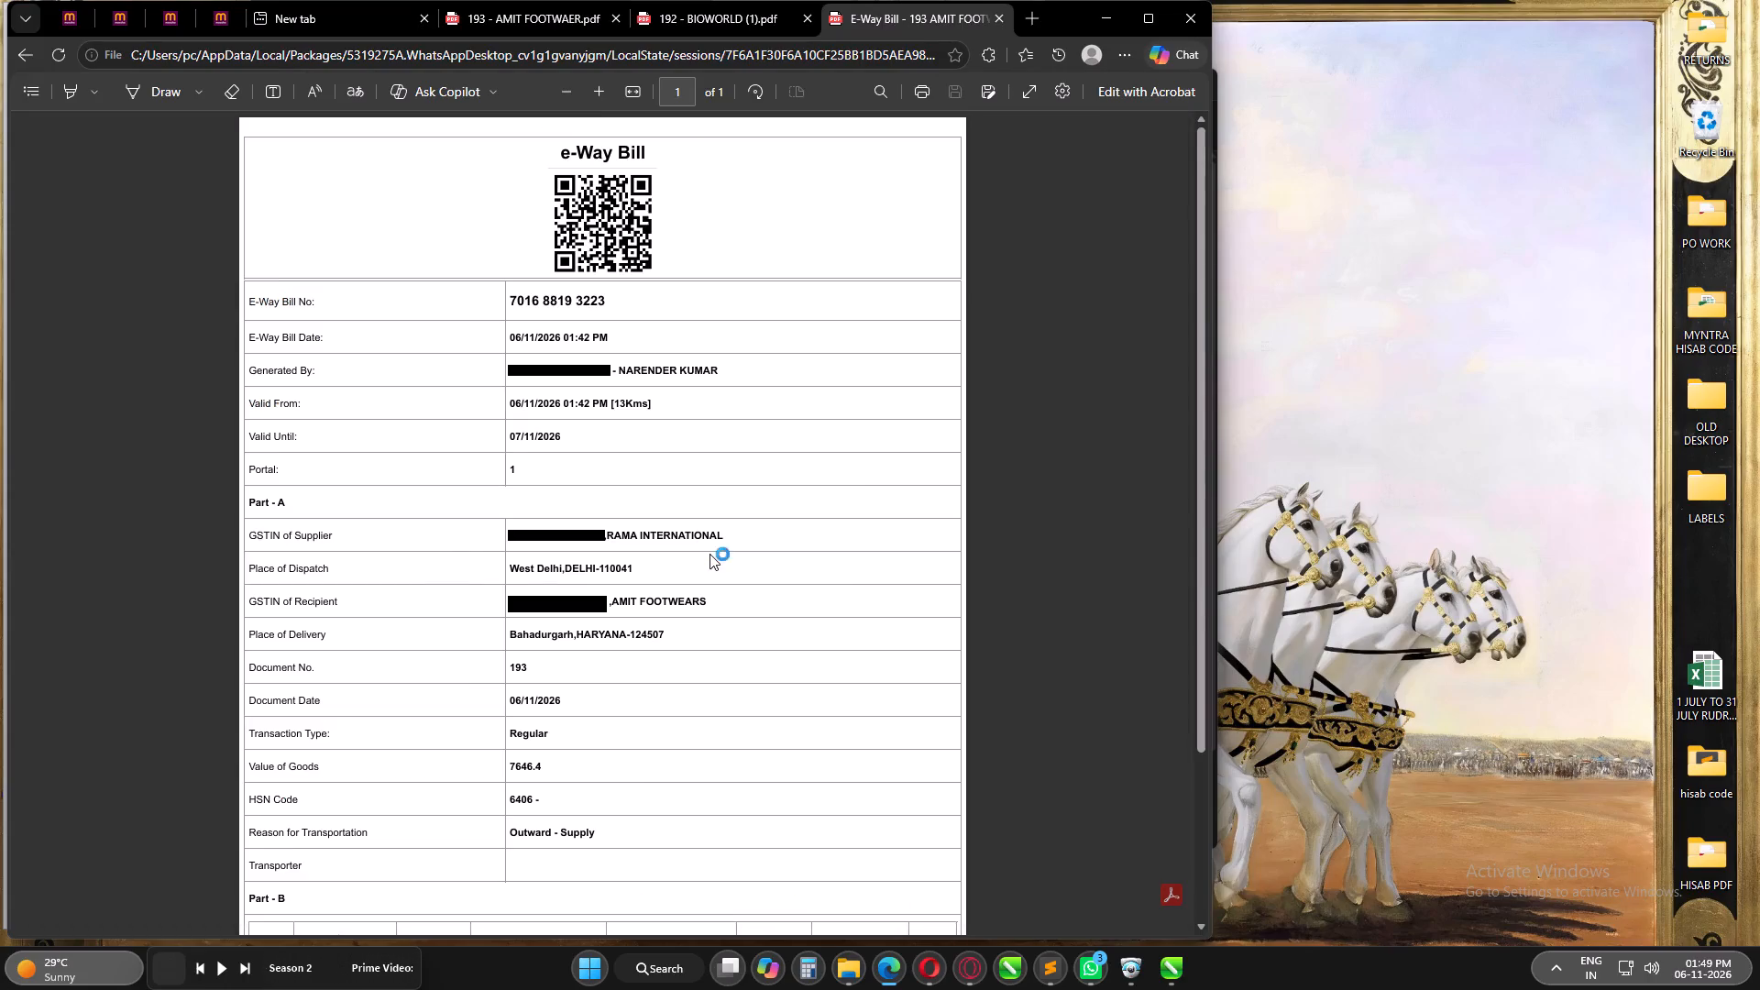
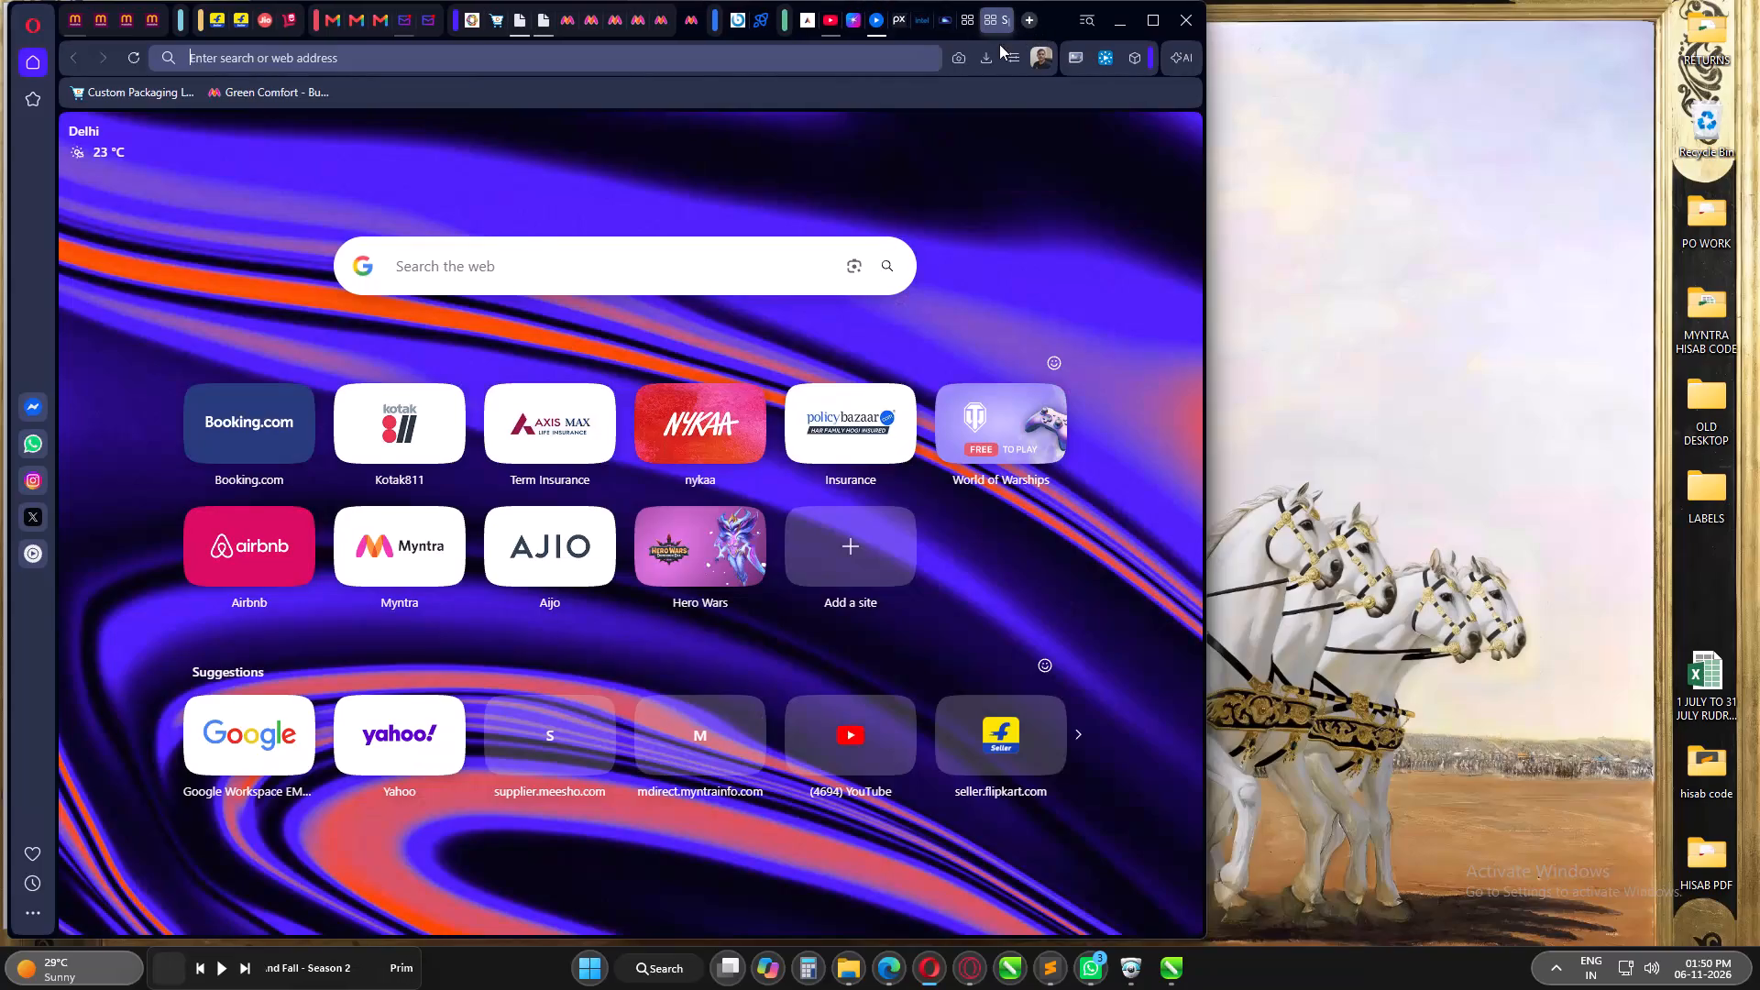
# Search Google for "tally invoice a4 size".
pyautogui.press('t')
pyautogui.press('a')
pyautogui.press('l')
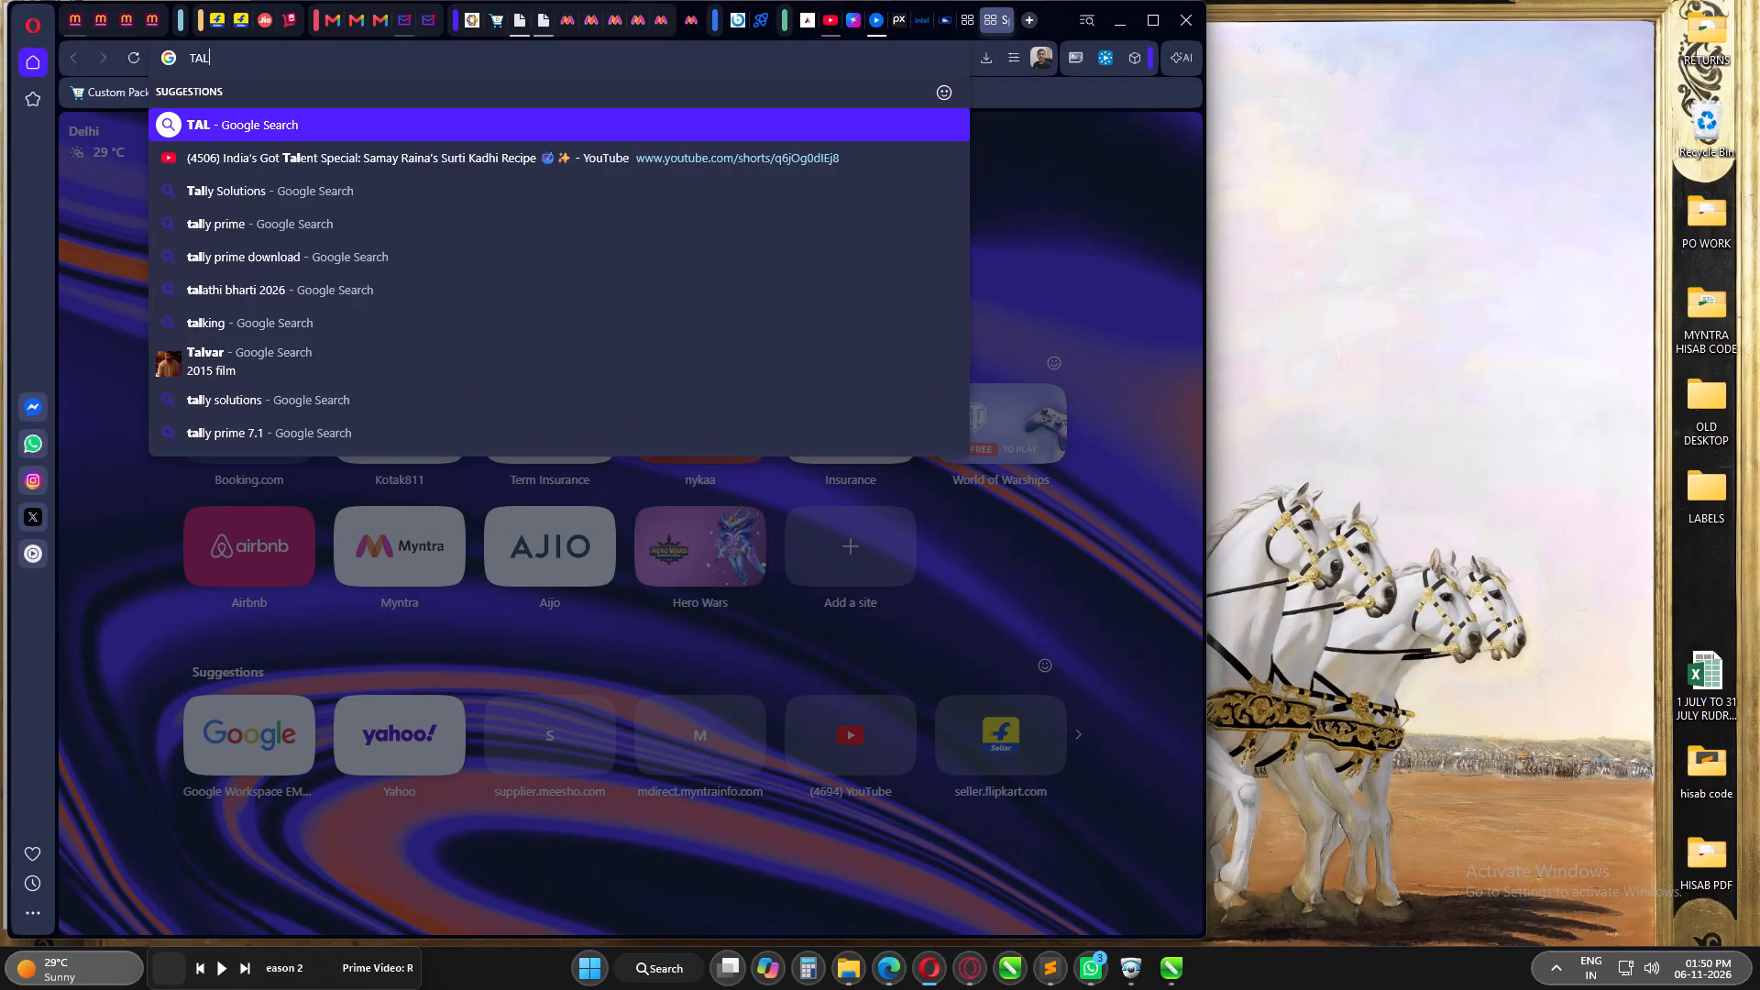
pyautogui.press('l')
pyautogui.write('Y')
pyautogui.press('space')
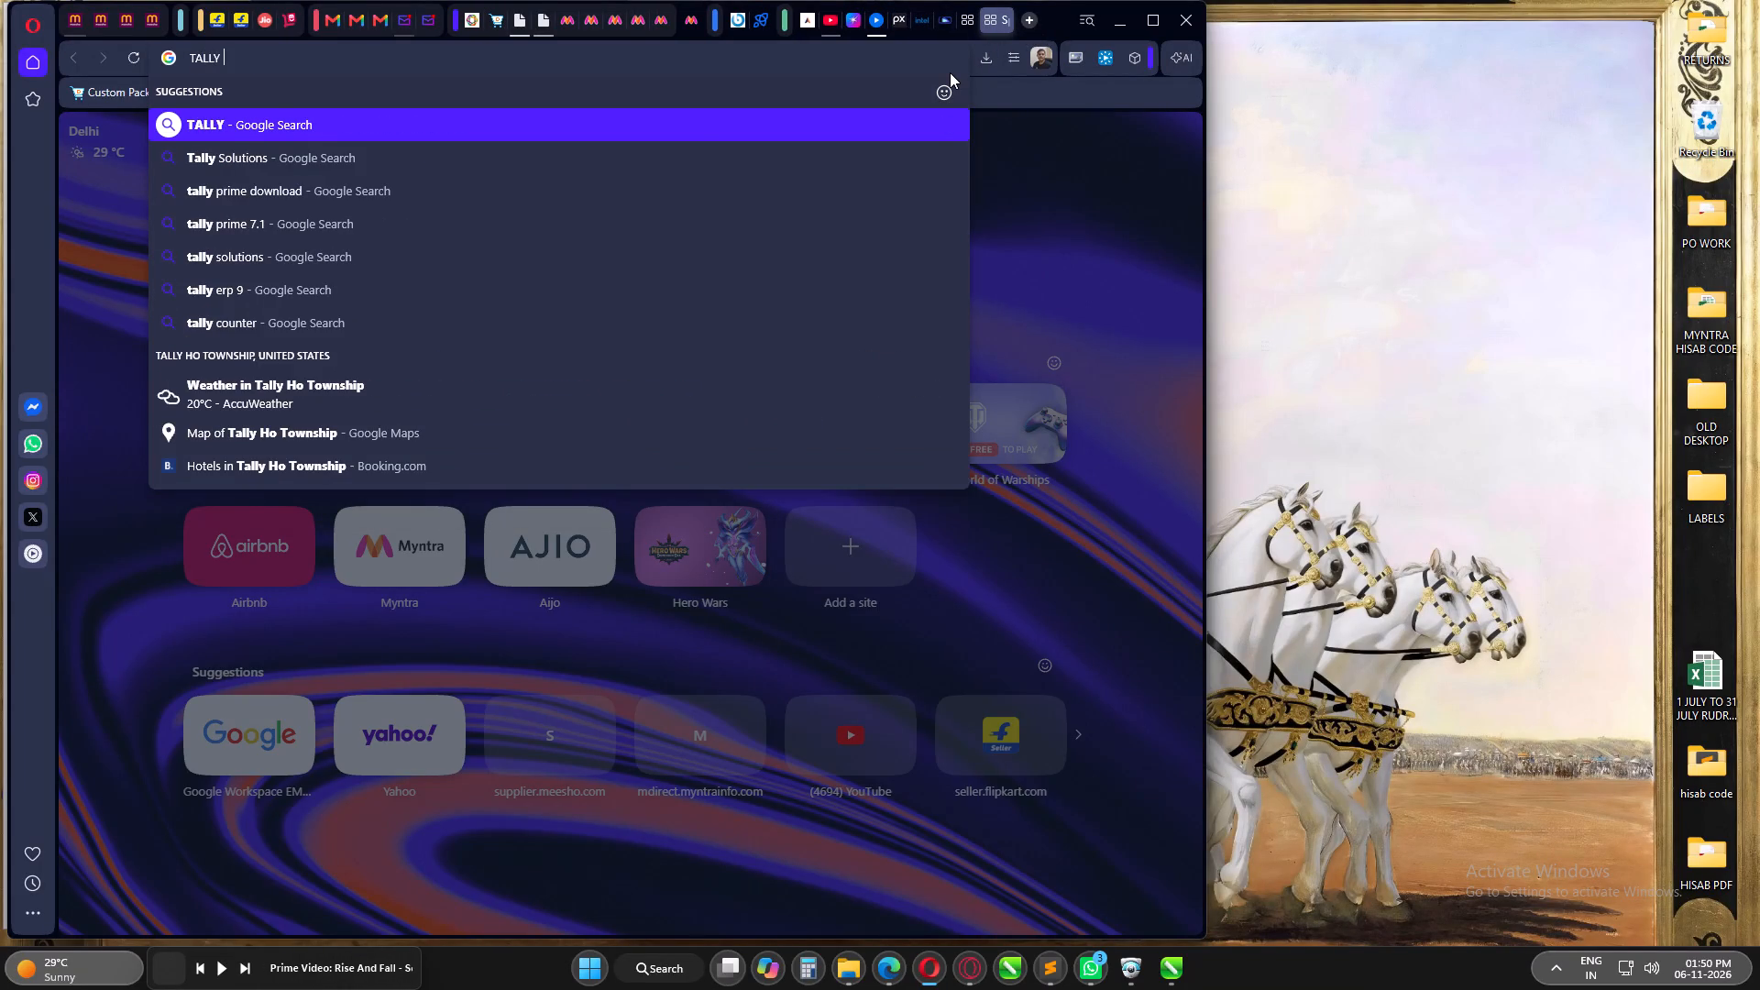
pyautogui.write('BILL')
pyautogui.press('space')
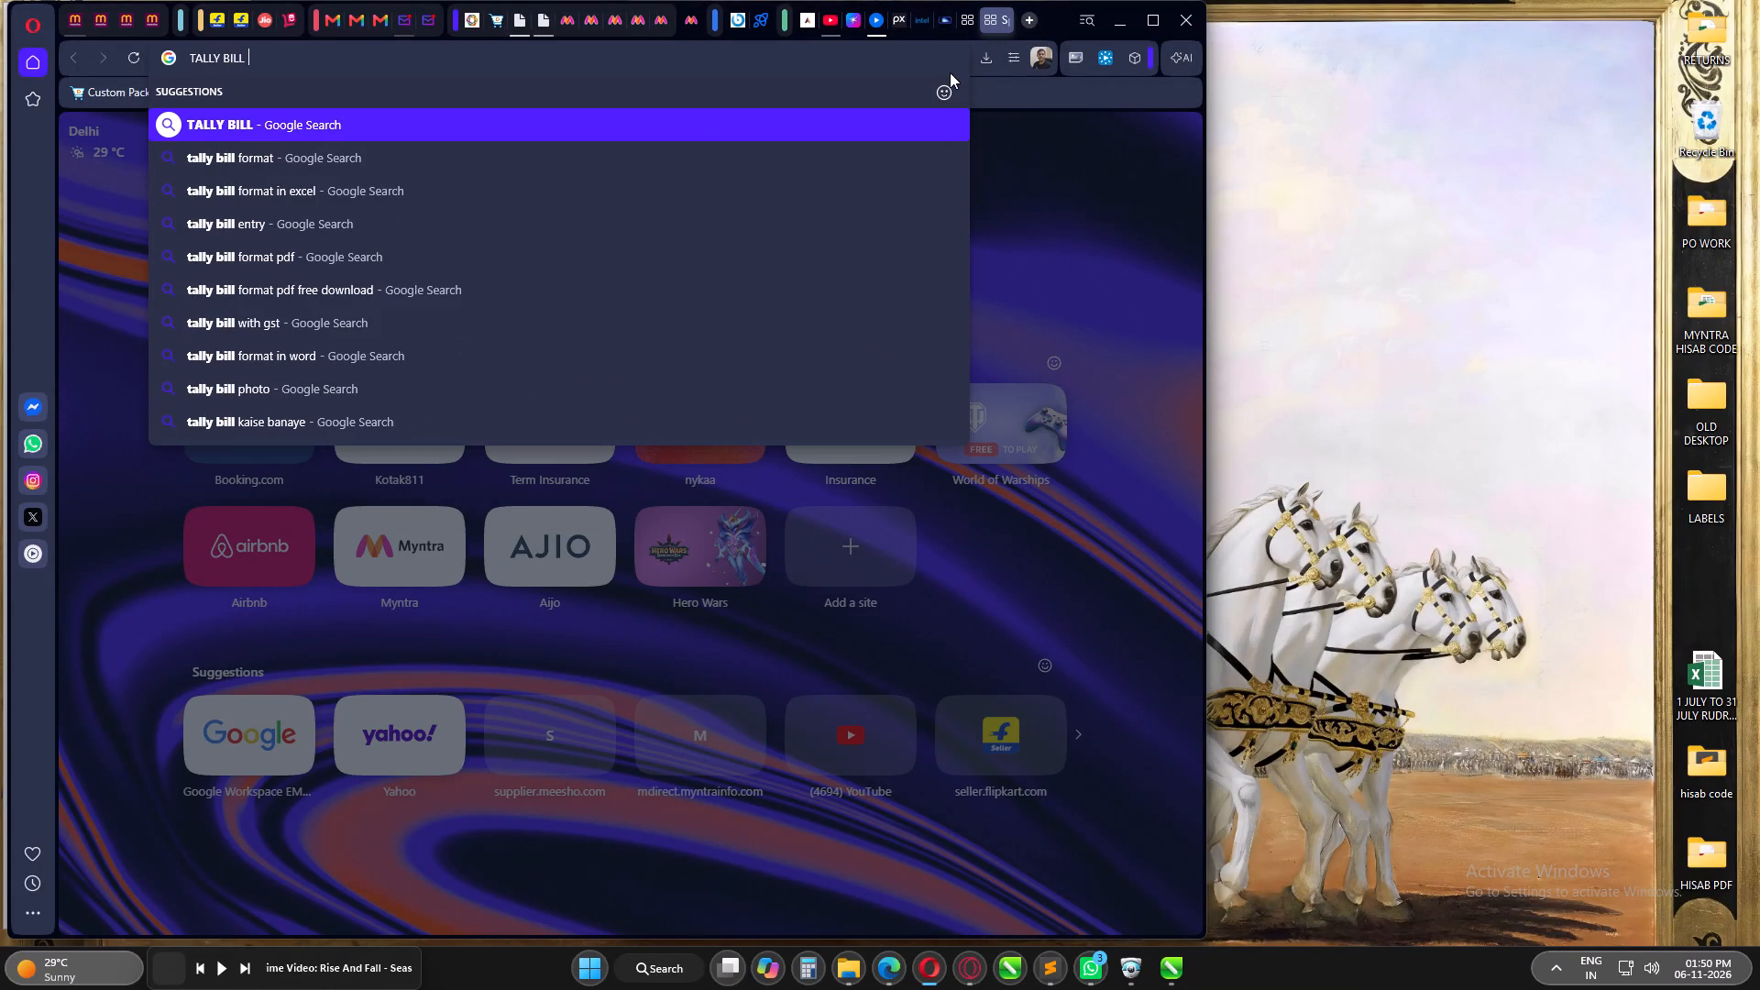
pyautogui.write('A4')
pyautogui.press('space')
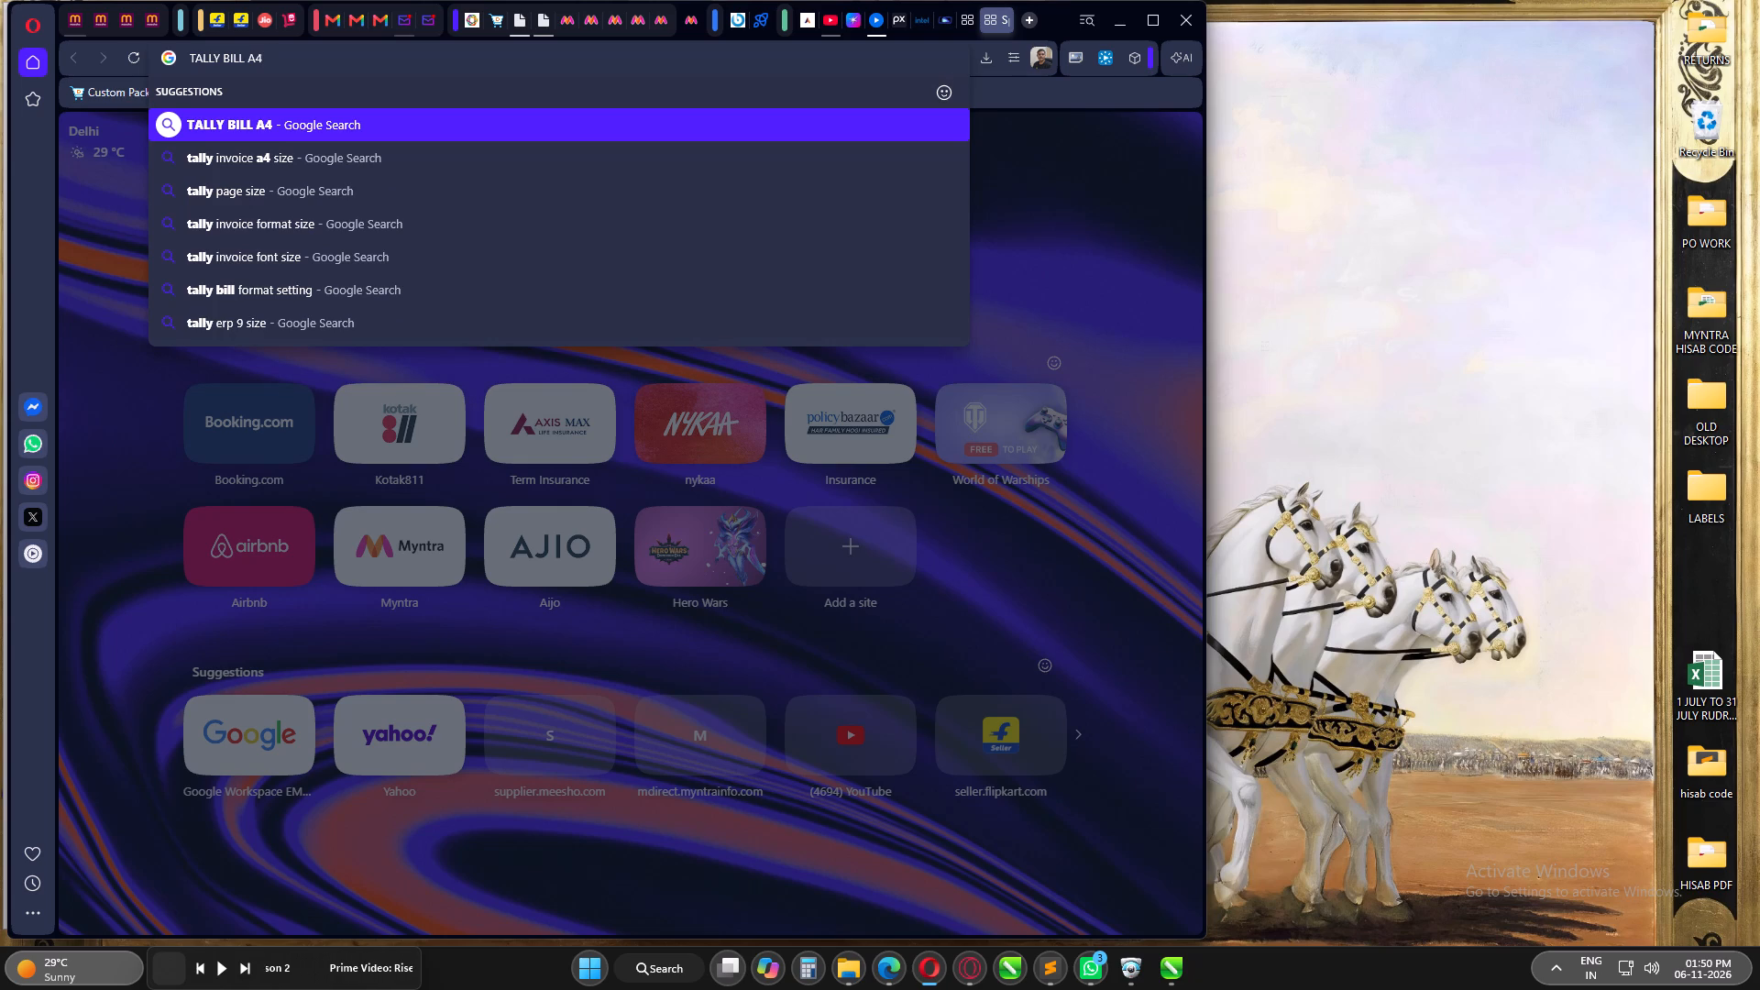
pyautogui.press('Down')
pyautogui.press('Return')
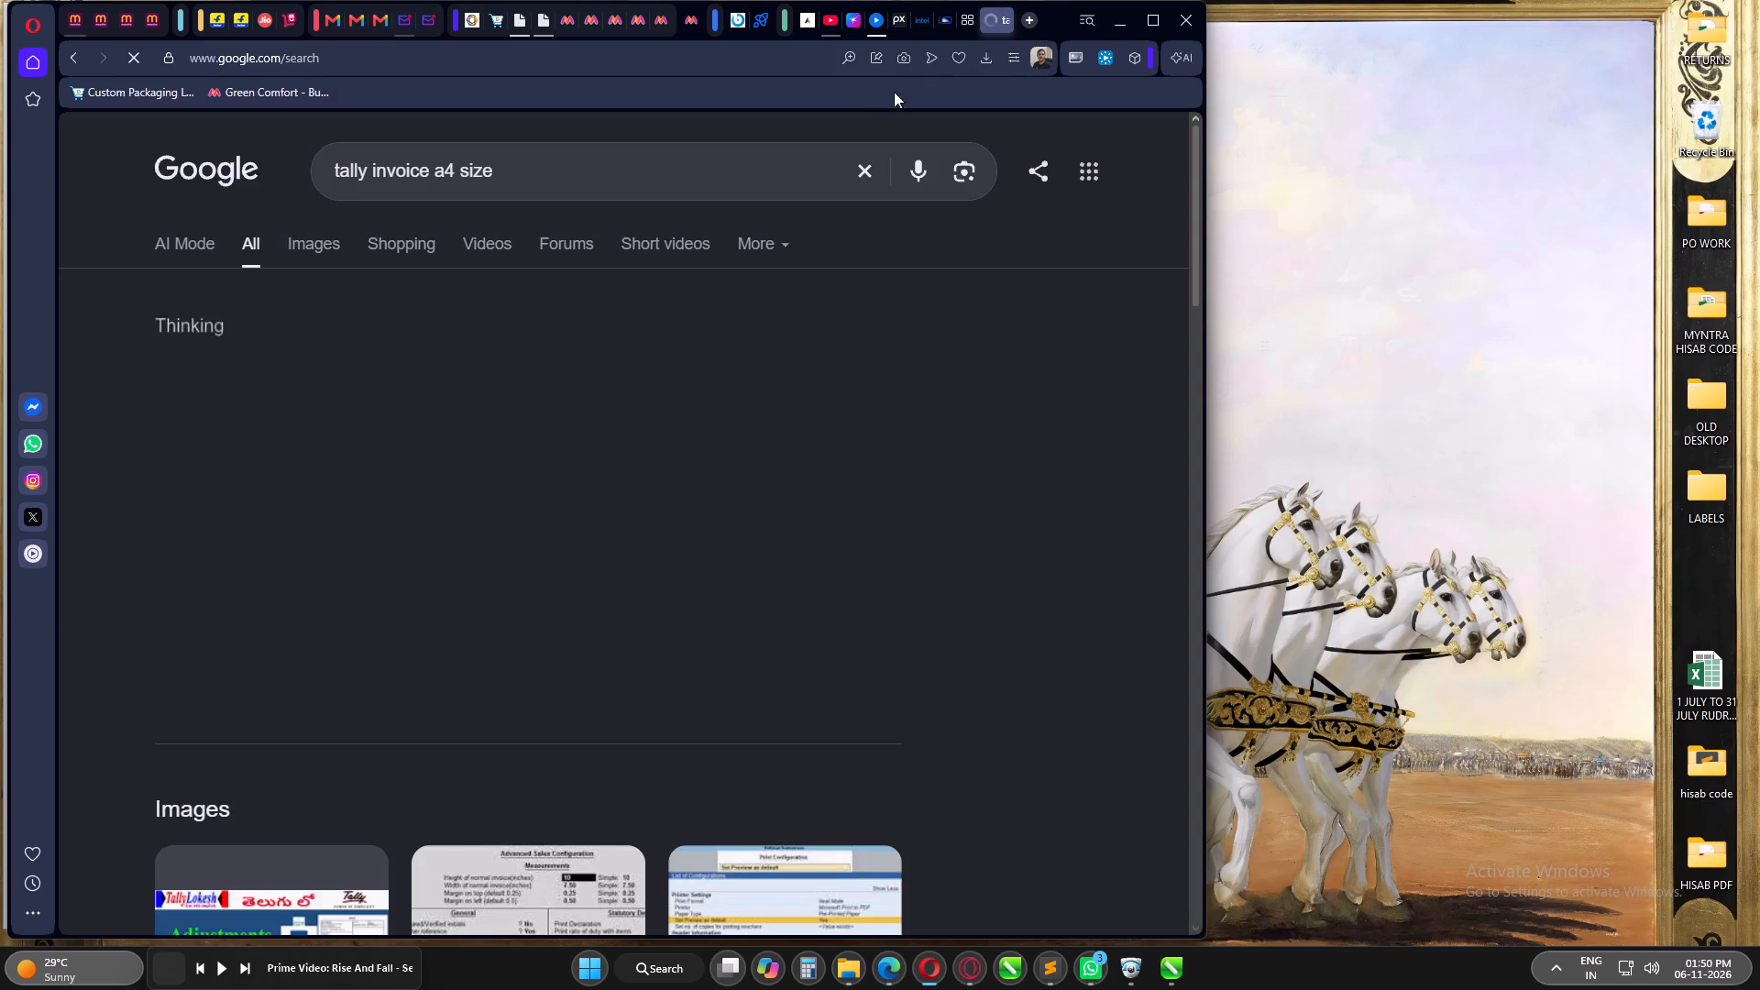
# Read the AI Overview's instructions on A4 invoice printing in Tally, through to the suggested video tutorials.
pyautogui.click(392, 674)
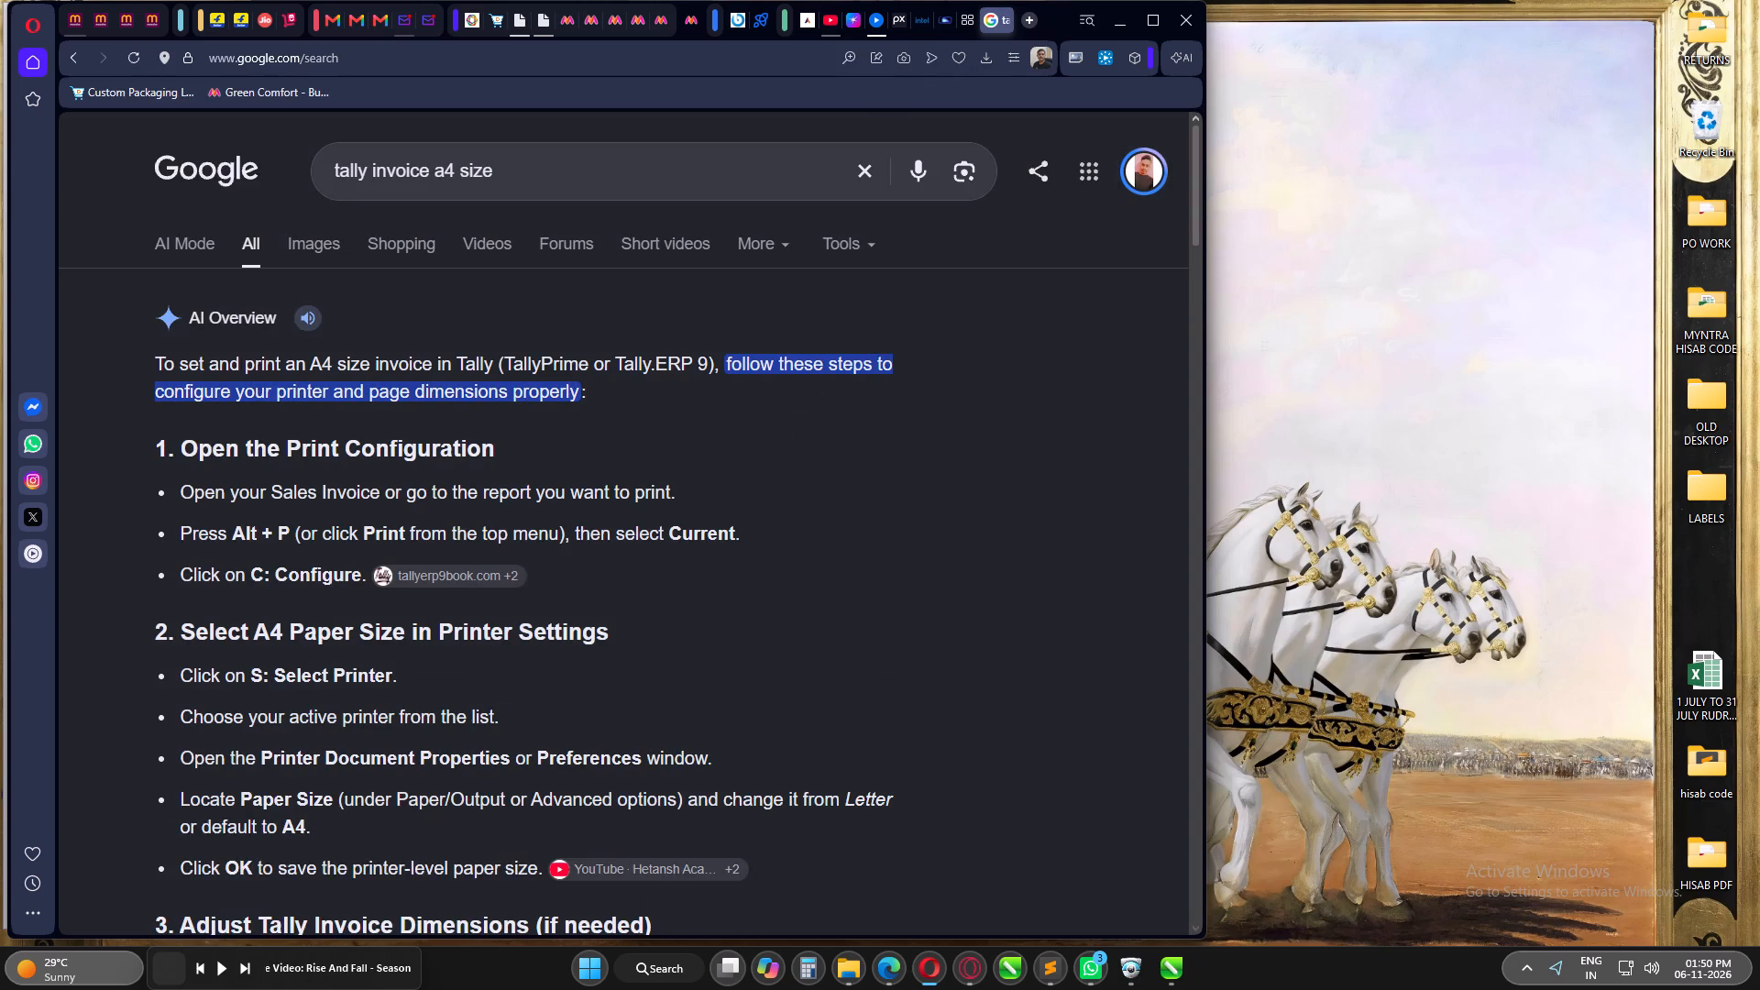
pyautogui.scroll(-2, 516, 538)
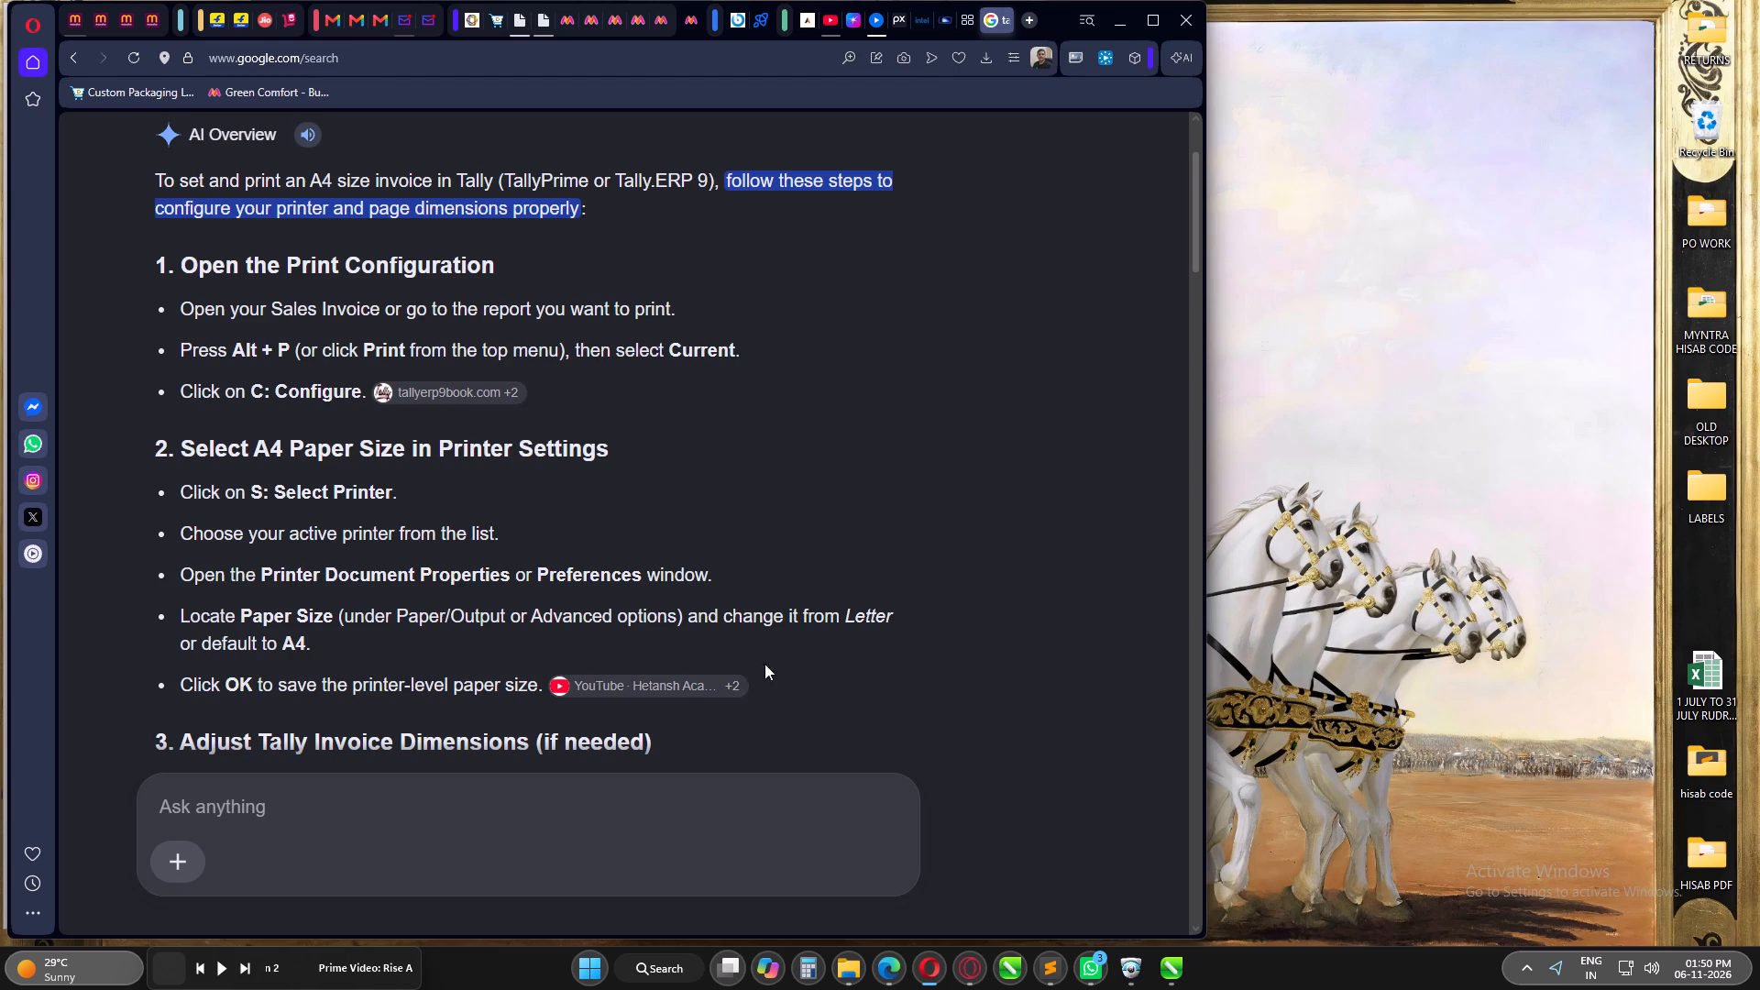
pyautogui.scroll(-1, 341, 615)
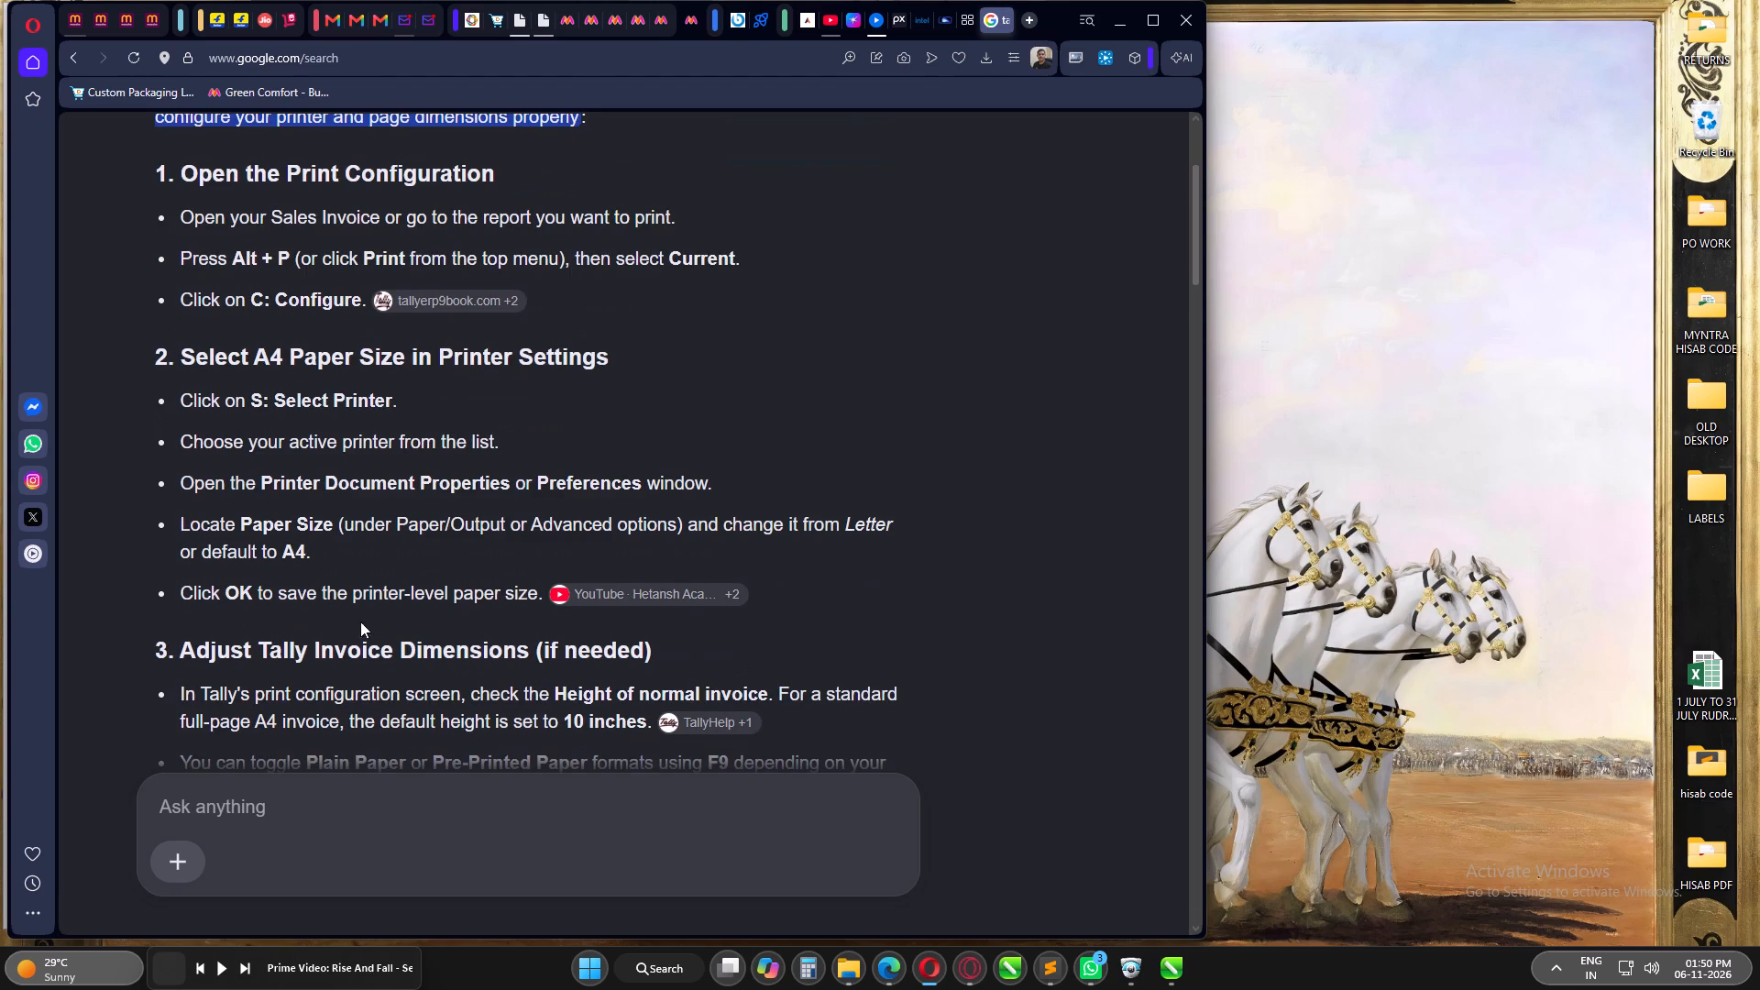
pyautogui.scroll(-2, 362, 599)
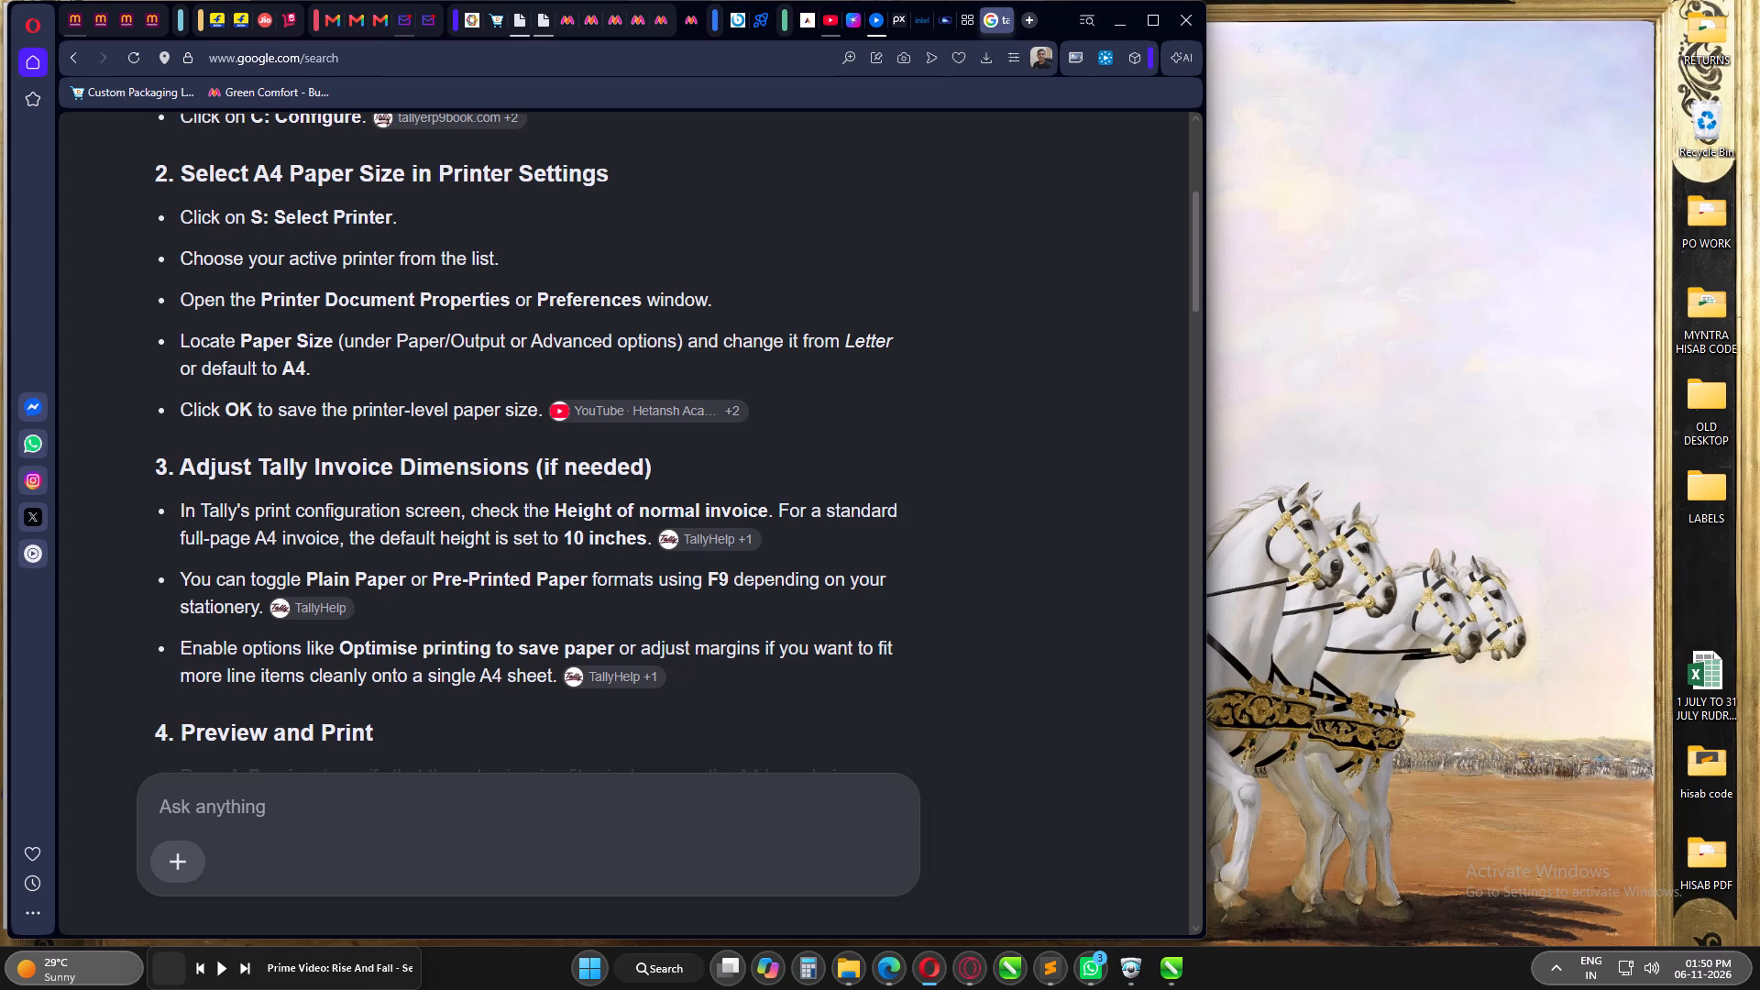
pyautogui.scroll(-4, 489, 513)
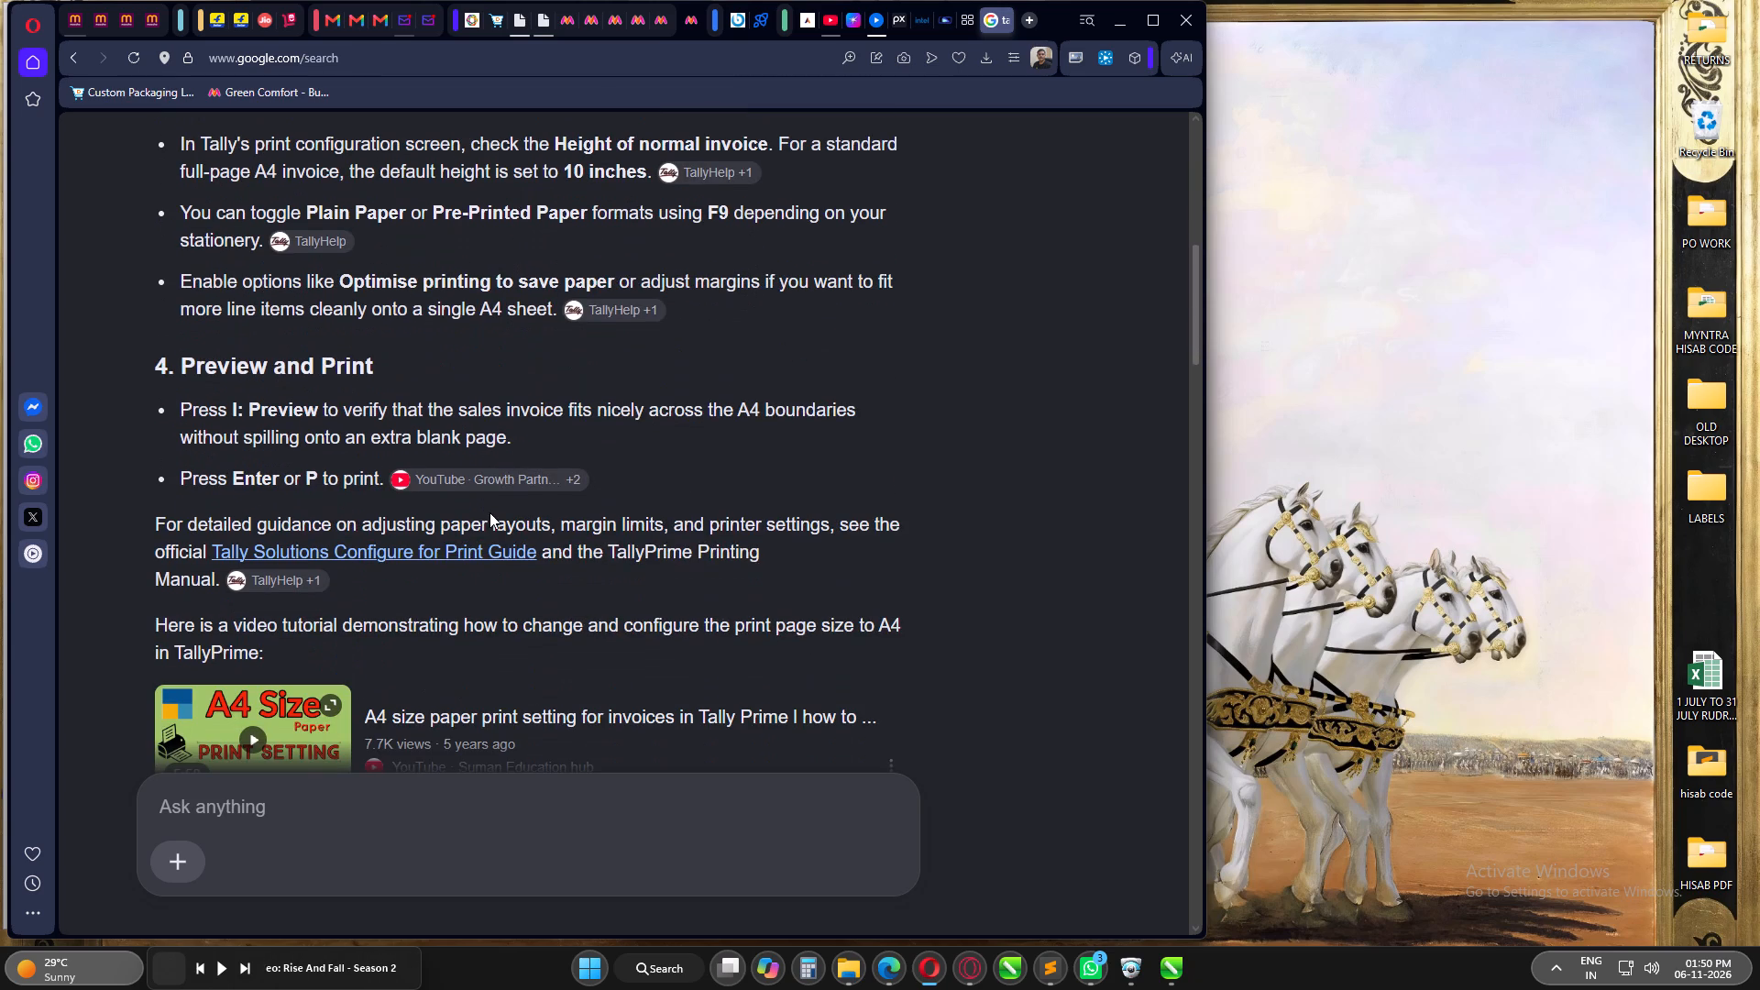
pyautogui.scroll(-4, 489, 512)
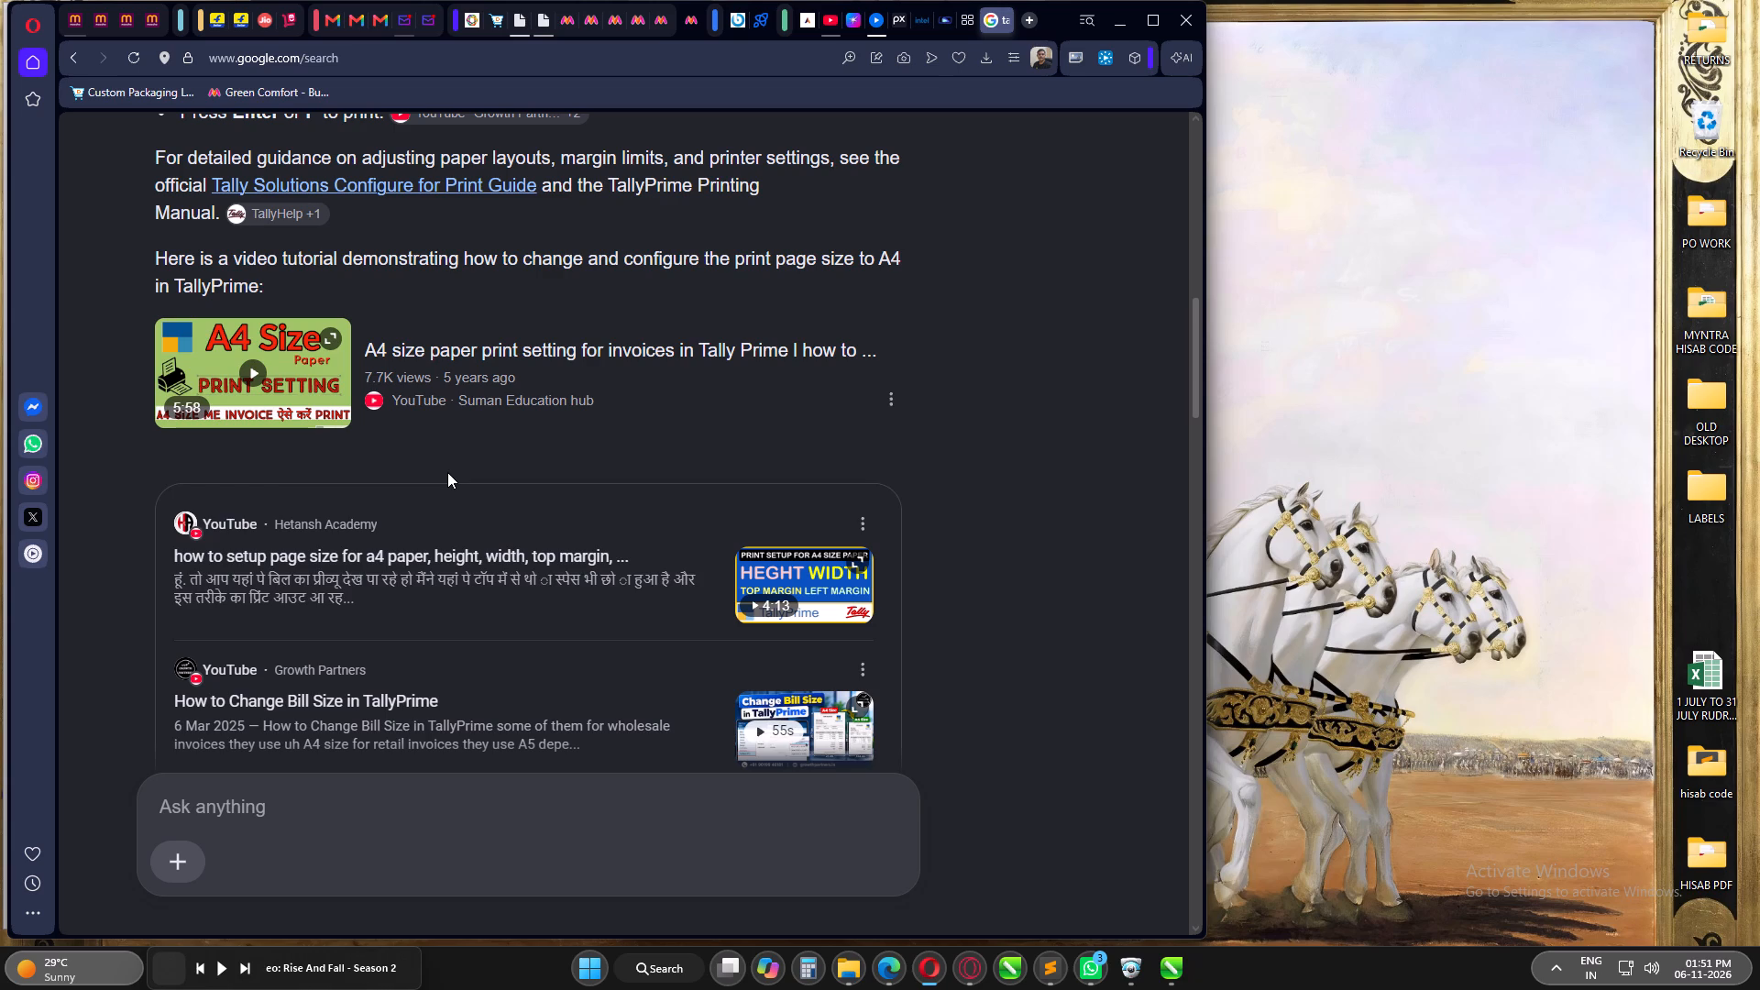
# Switch to the VMS camera monitor to view the live camera feeds.
pyautogui.click(1128, 957)
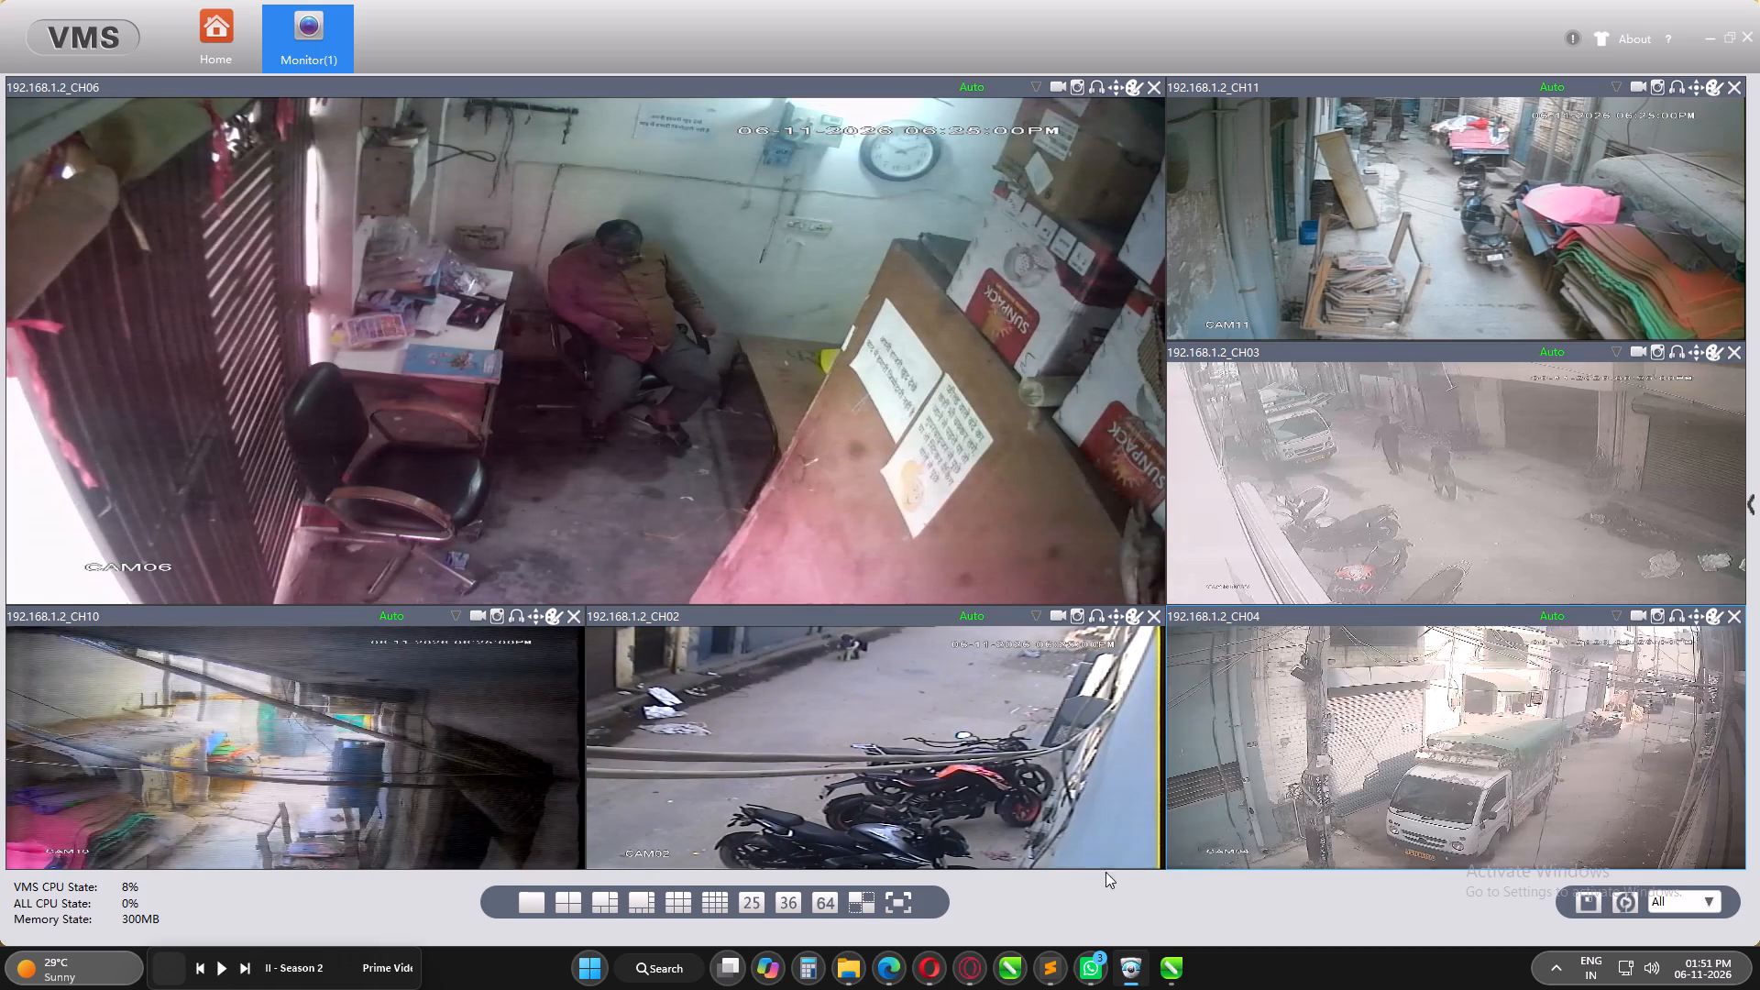
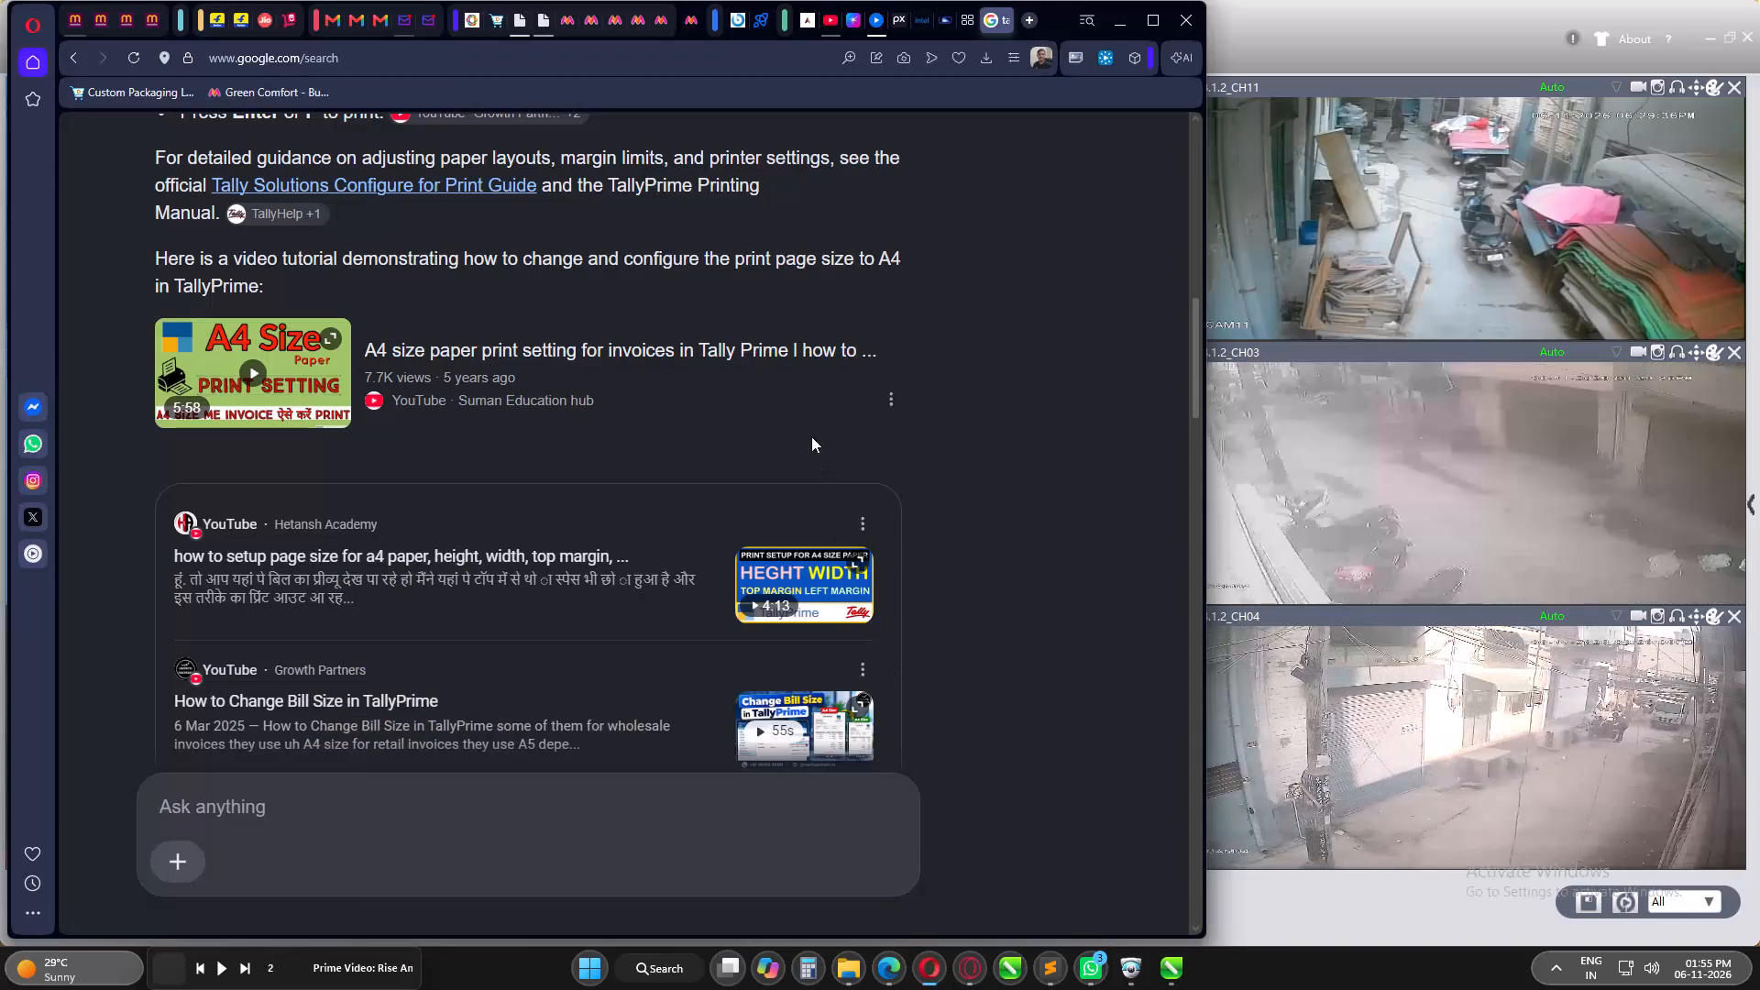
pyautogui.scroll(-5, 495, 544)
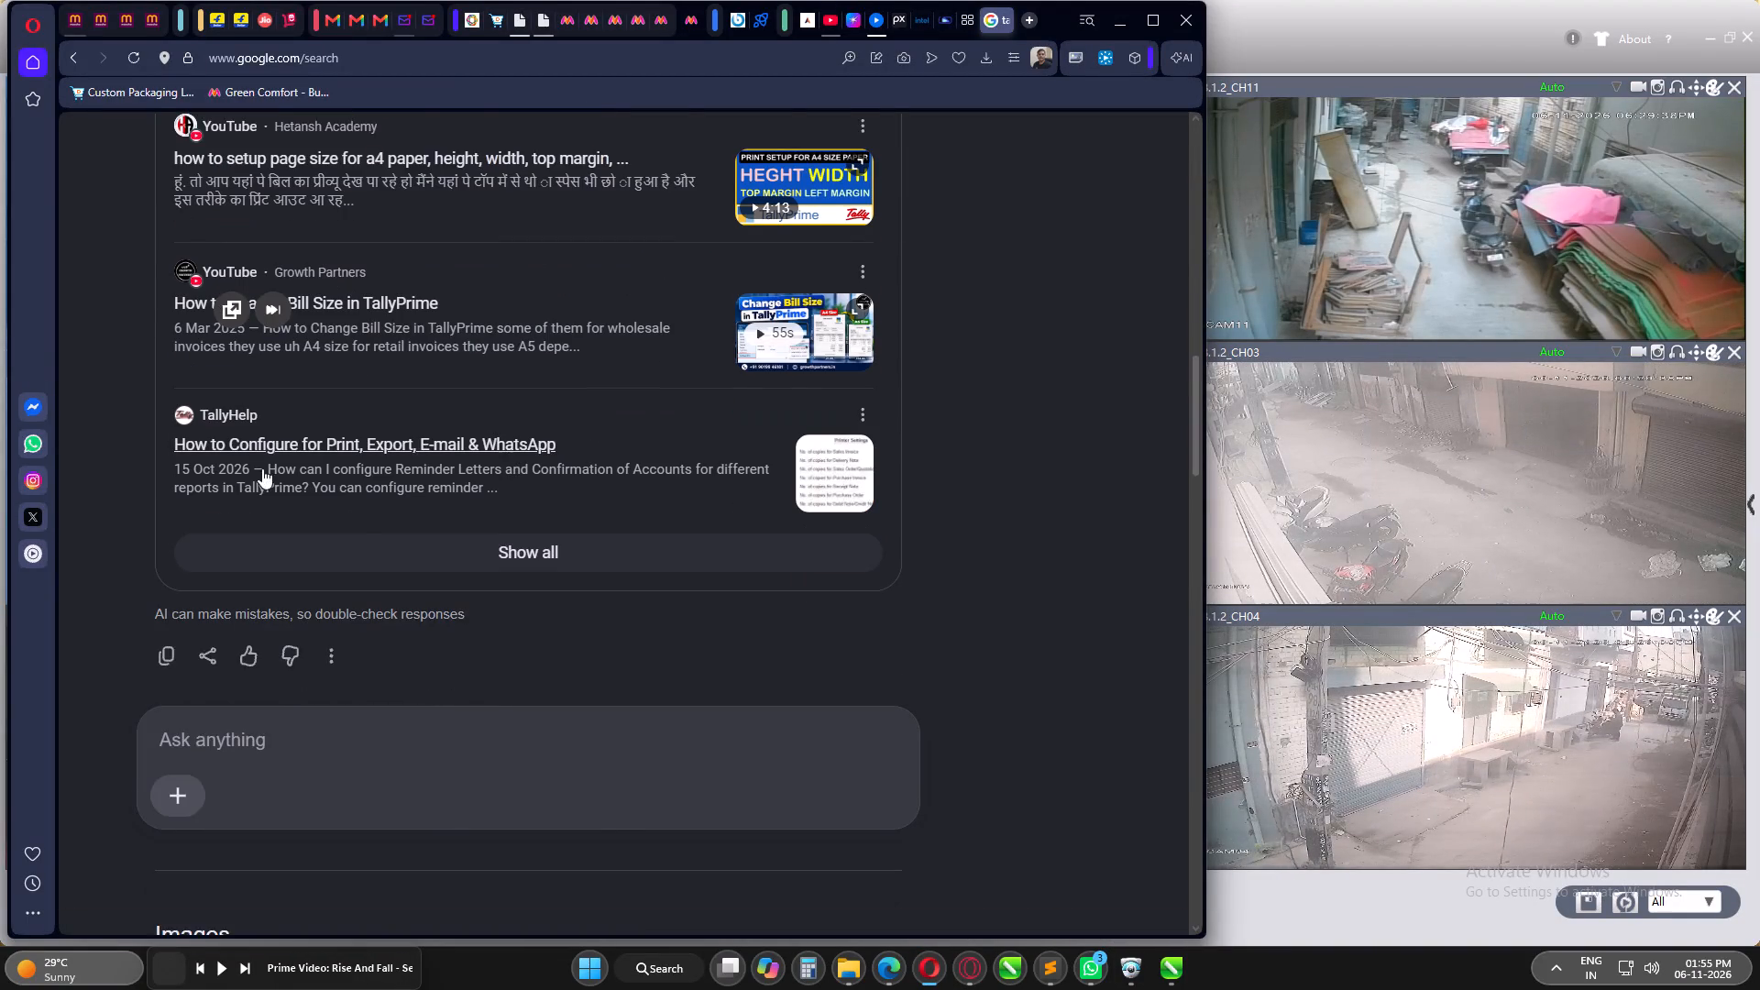
# Review the pending orders of the Green Comfort account in the Meesho supplier panel.
pyautogui.click(69, 22)
pyautogui.click(476, 534)
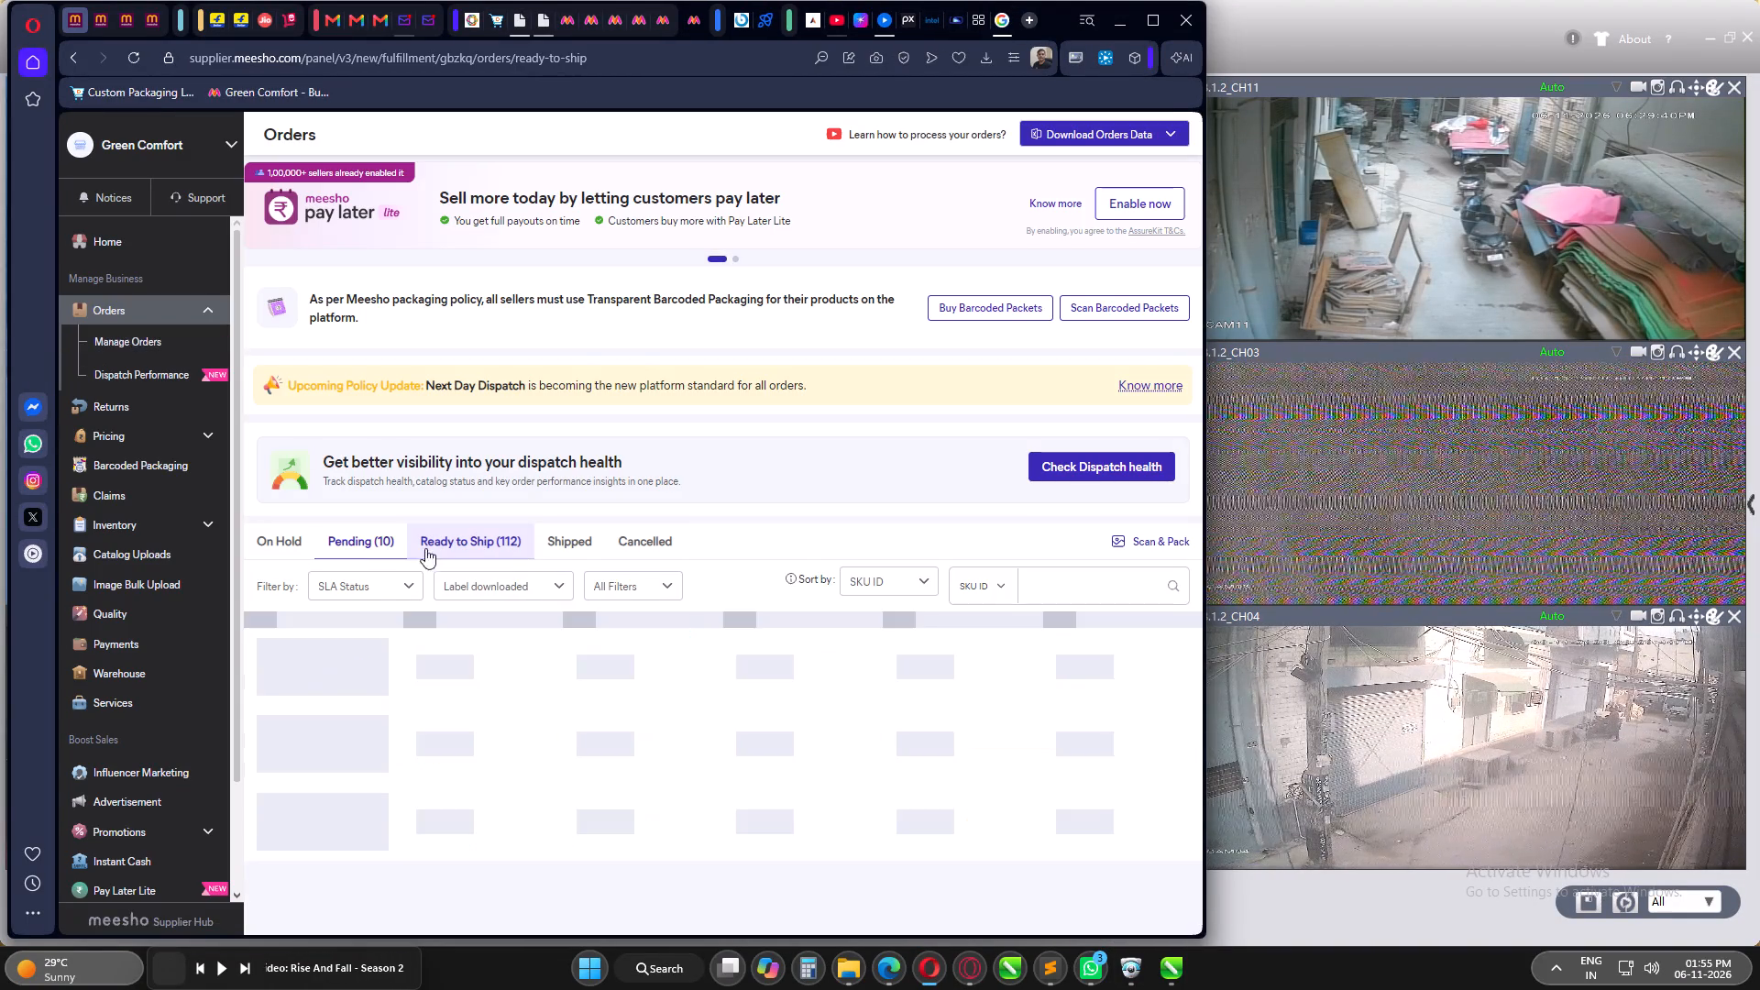
pyautogui.click(373, 548)
pyautogui.scroll(-6, 544, 489)
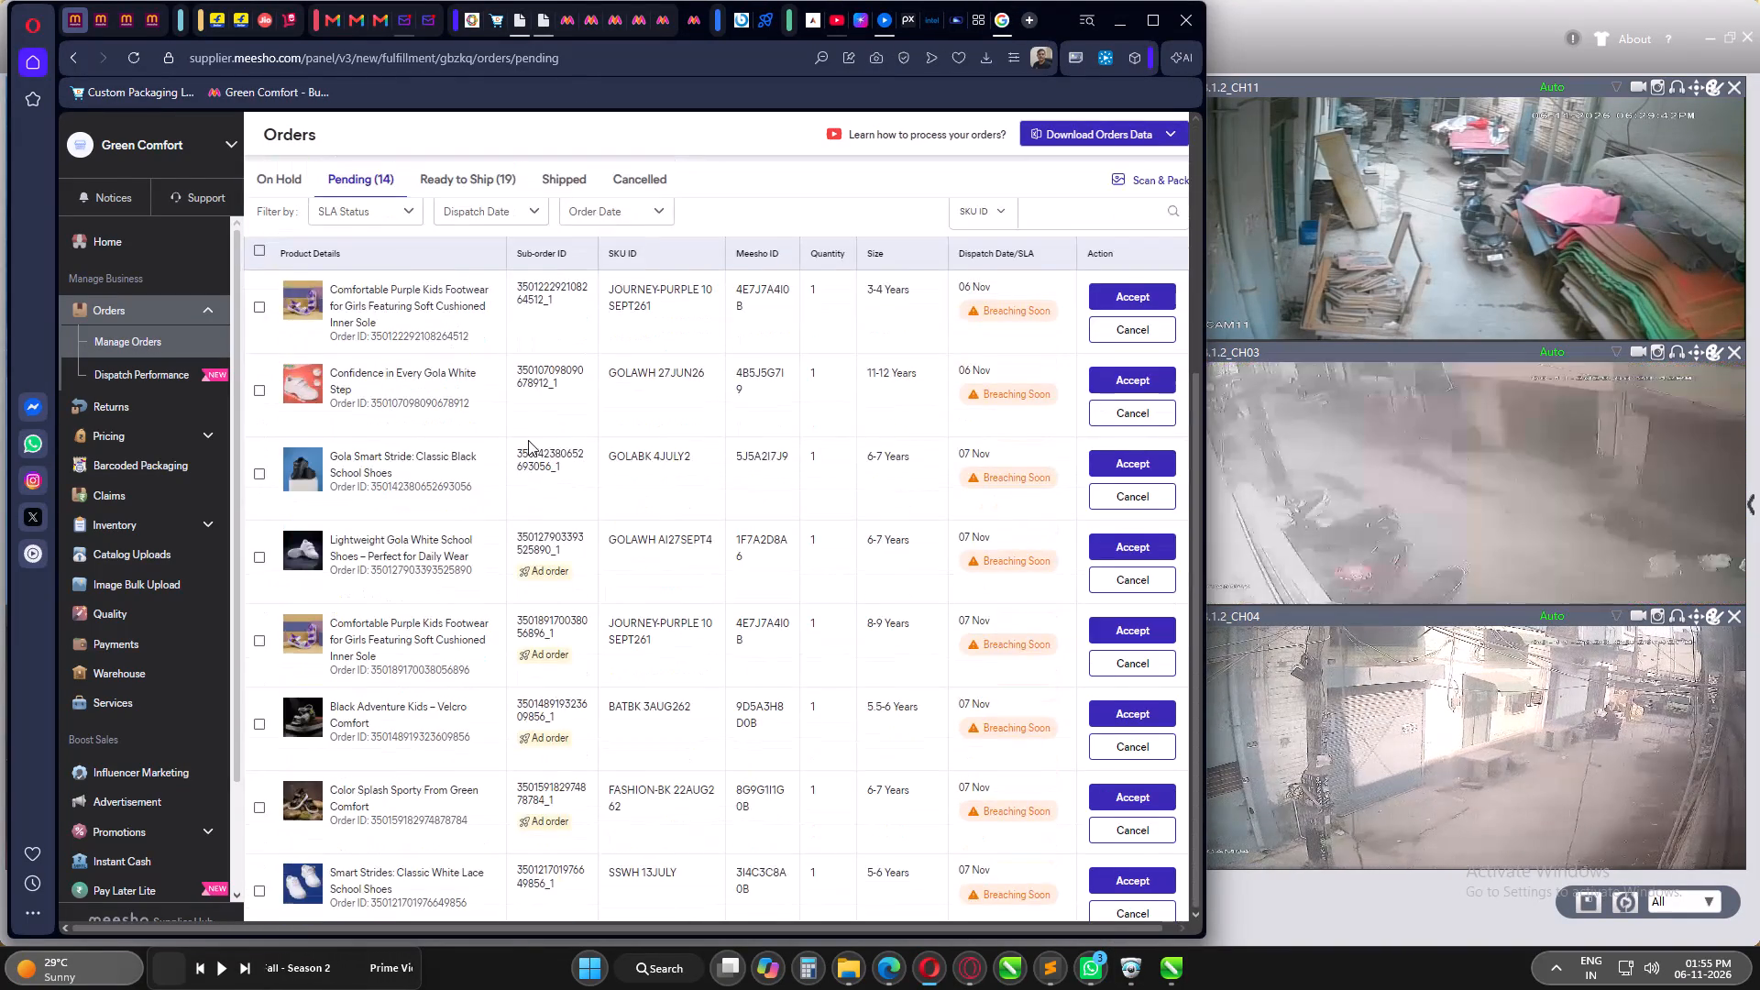
pyautogui.scroll(-8, 528, 440)
pyautogui.scroll(-5, 643, 605)
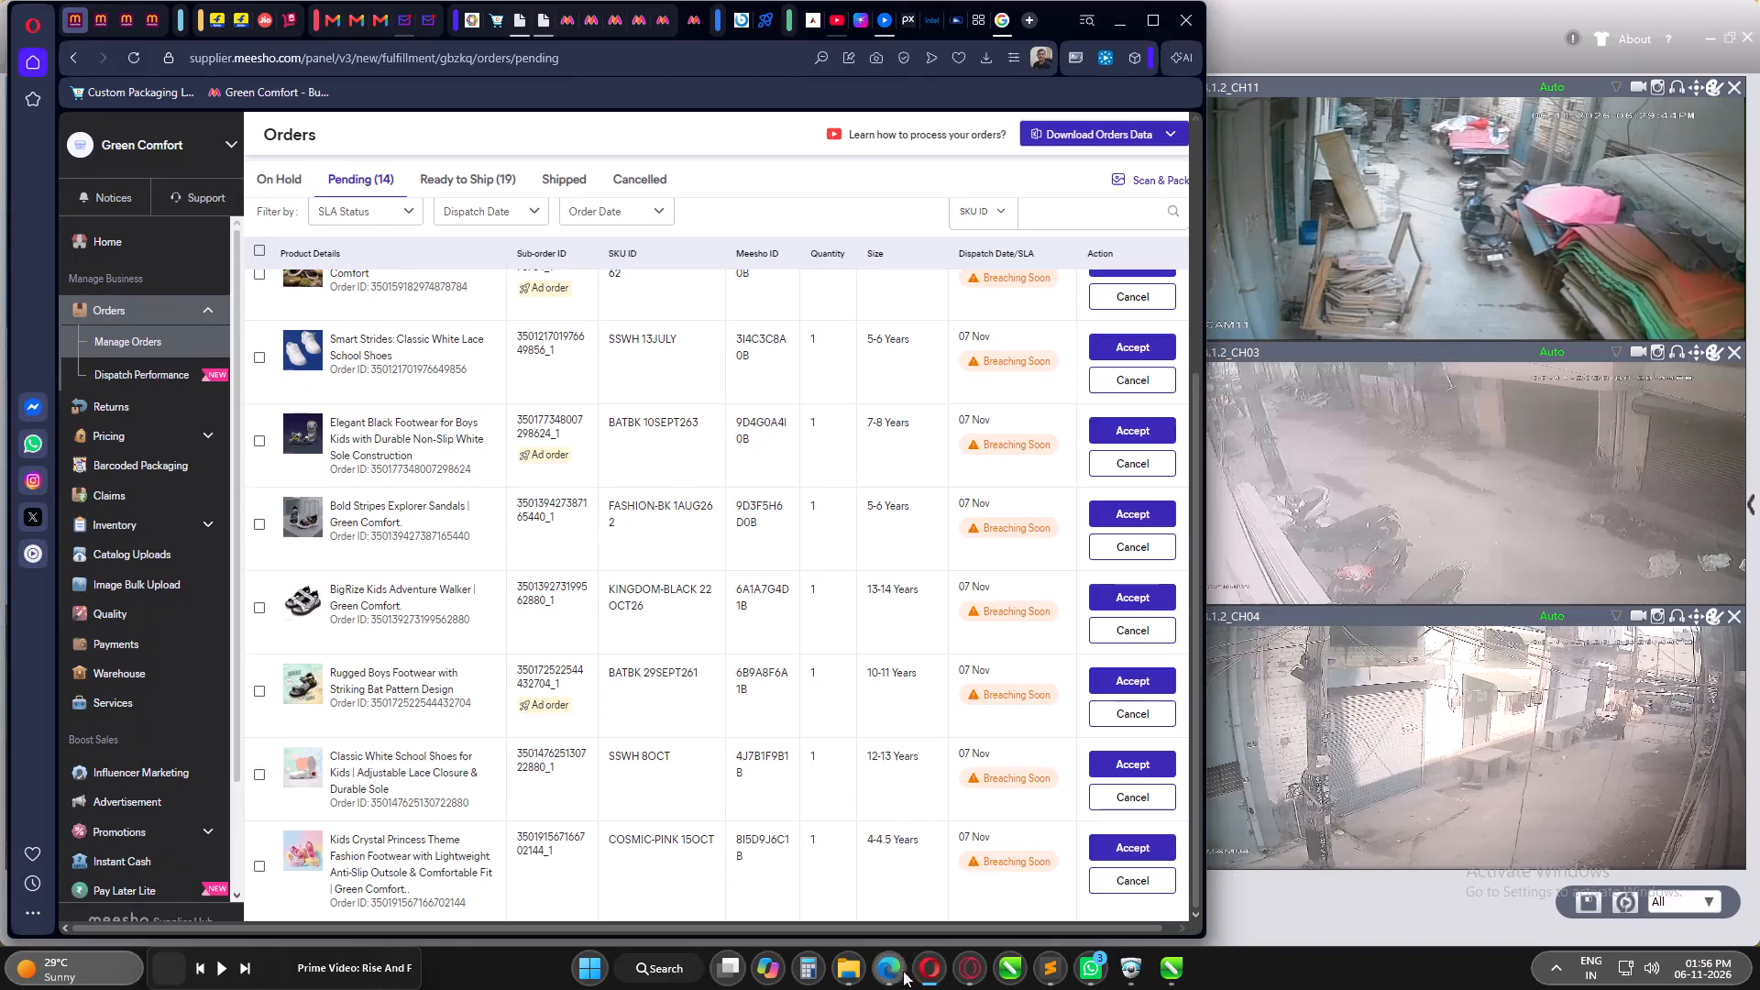
# Switch to Microsoft Edge and review the refreshed pending orders of the Green Comfort shoes & Sandals Meesho account.
pyautogui.click(893, 973)
pyautogui.click(60, 24)
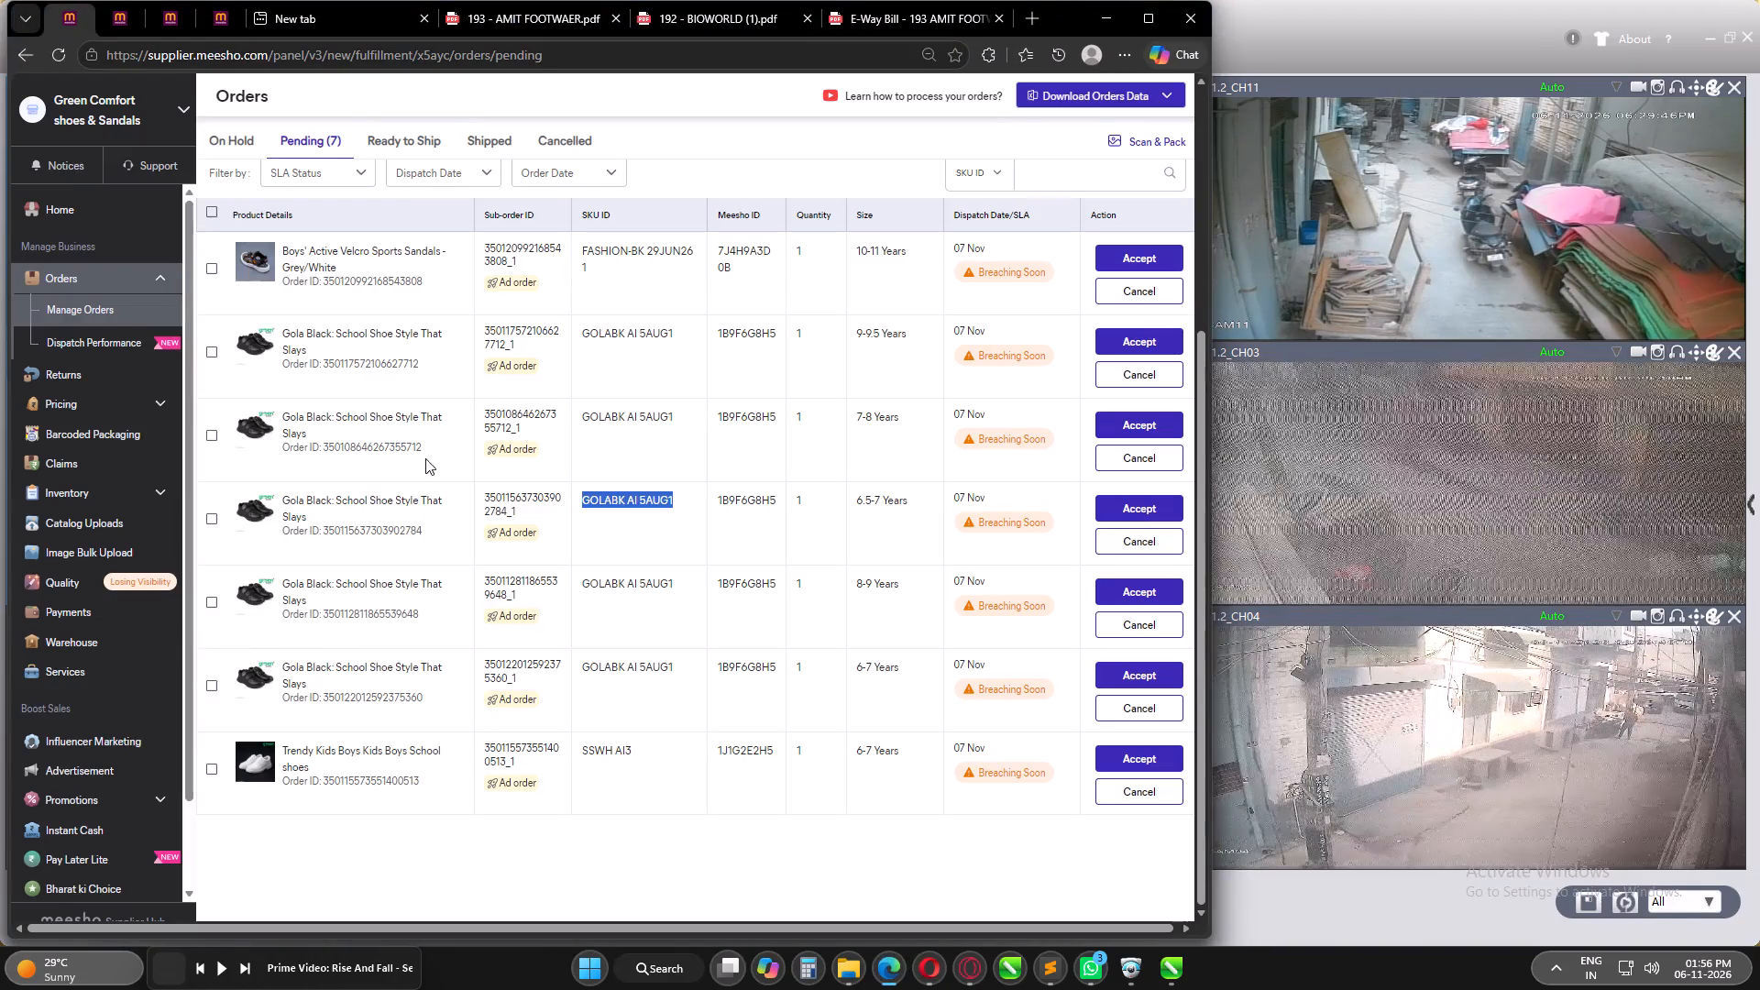
pyautogui.click(423, 143)
pyautogui.click(313, 481)
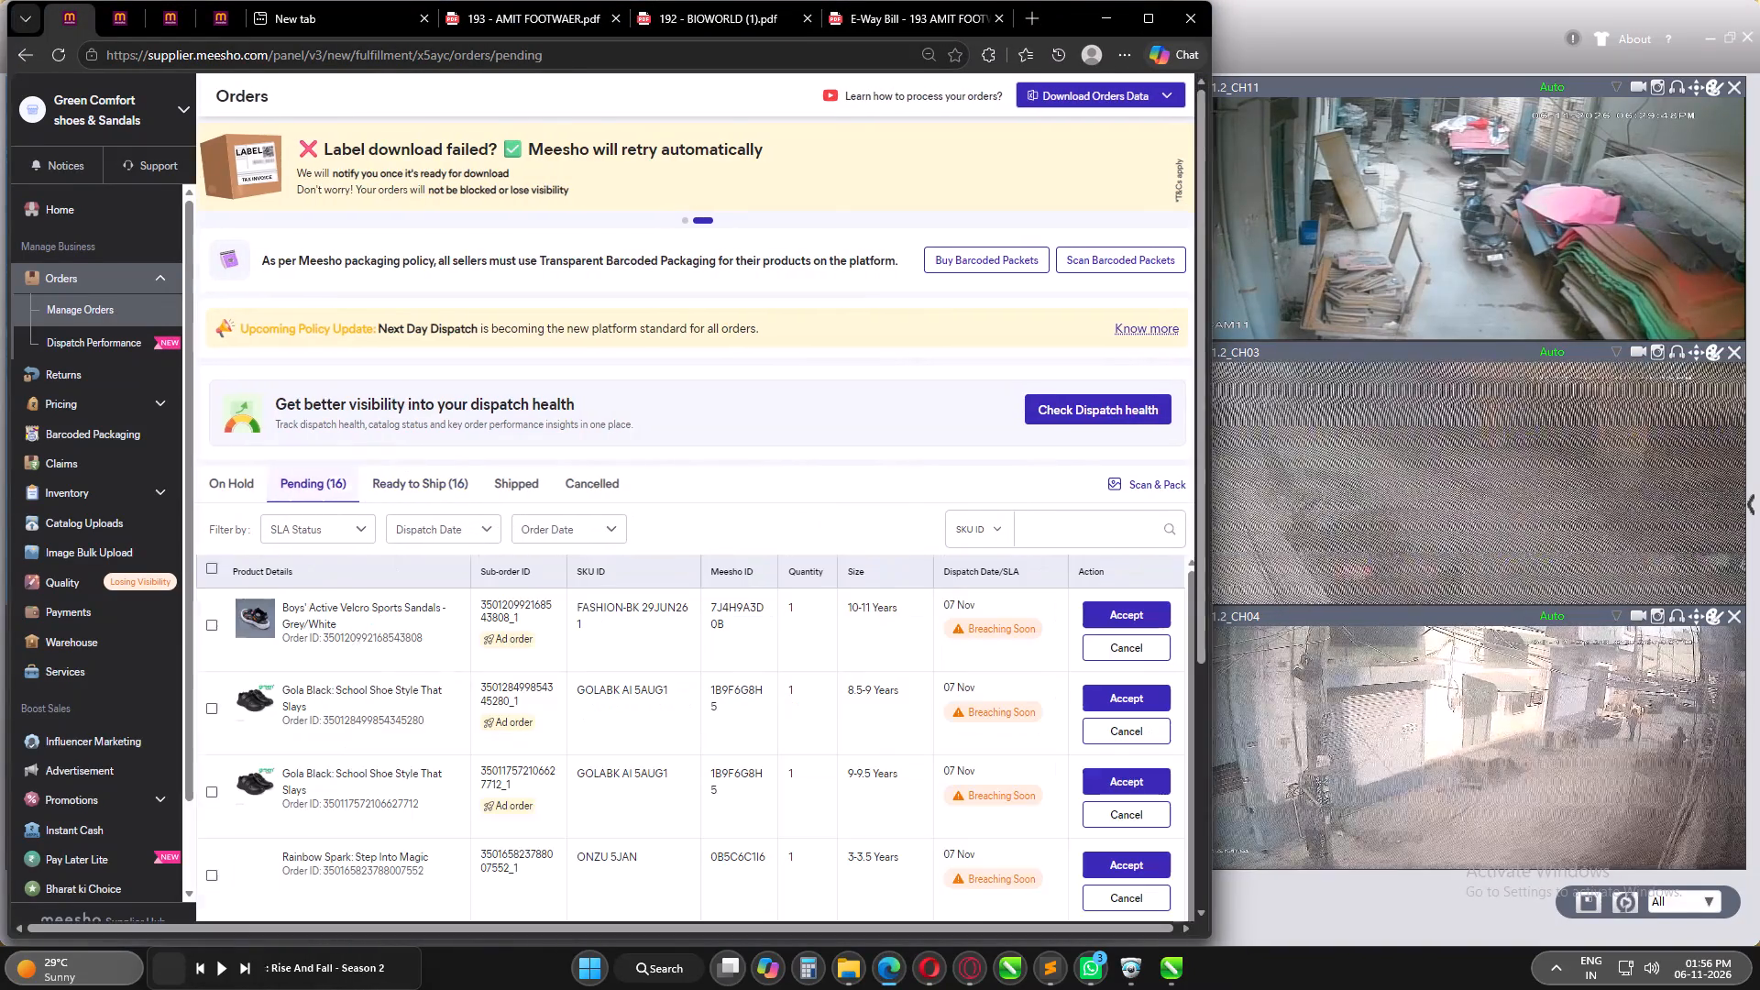
pyautogui.scroll(-5, 715, 366)
pyautogui.scroll(-5, 695, 441)
pyautogui.scroll(-9, 797, 670)
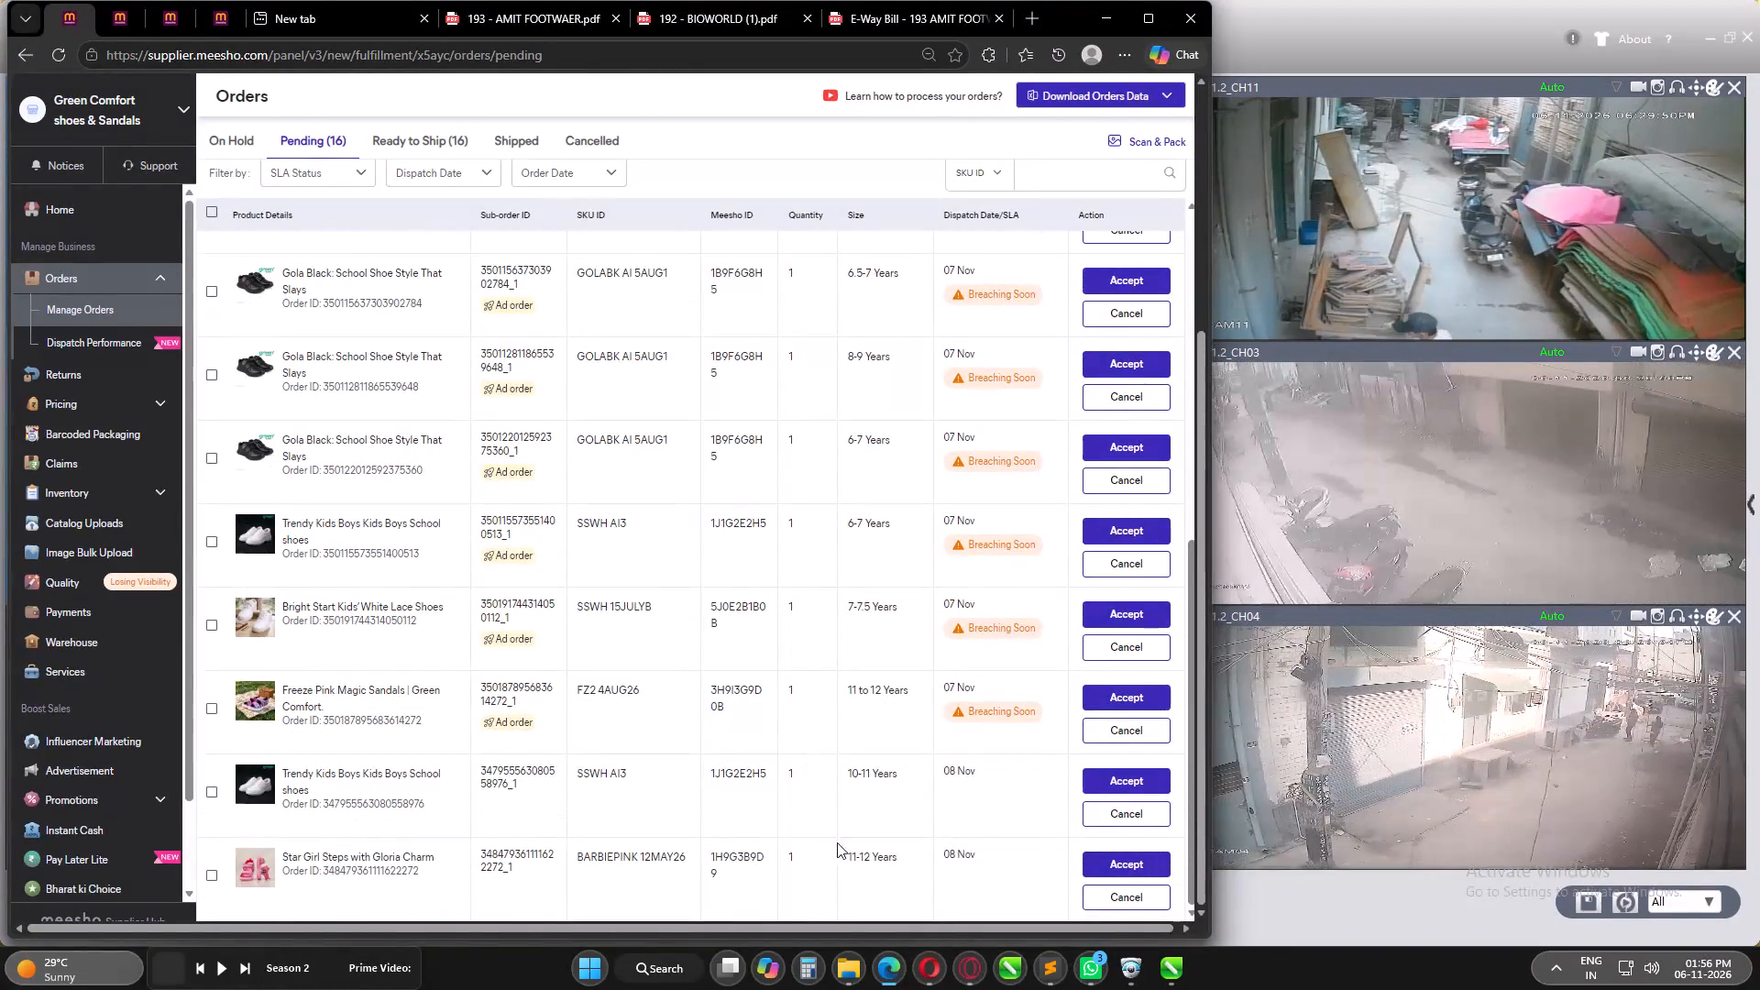
# Switch to Opera GX and review the pending orders of the Green Comfort Footwear Collection Meesho account.
pyautogui.click(978, 982)
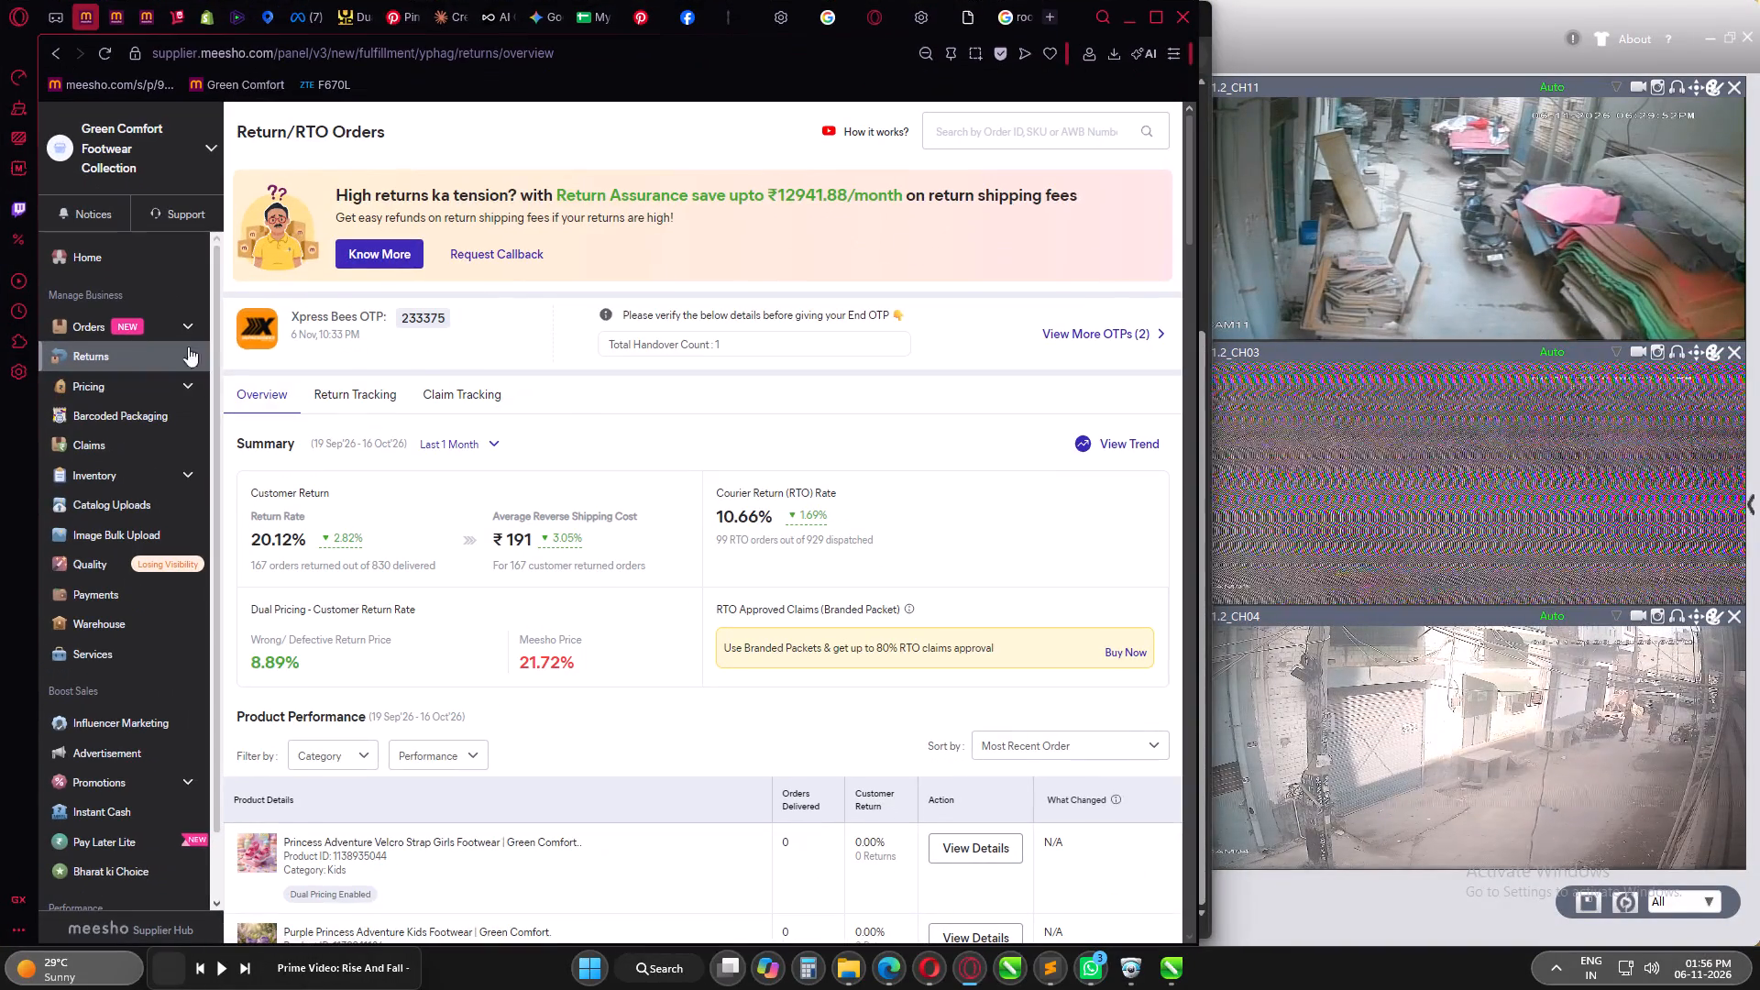
pyautogui.click(159, 334)
pyautogui.scroll(-5, 933, 379)
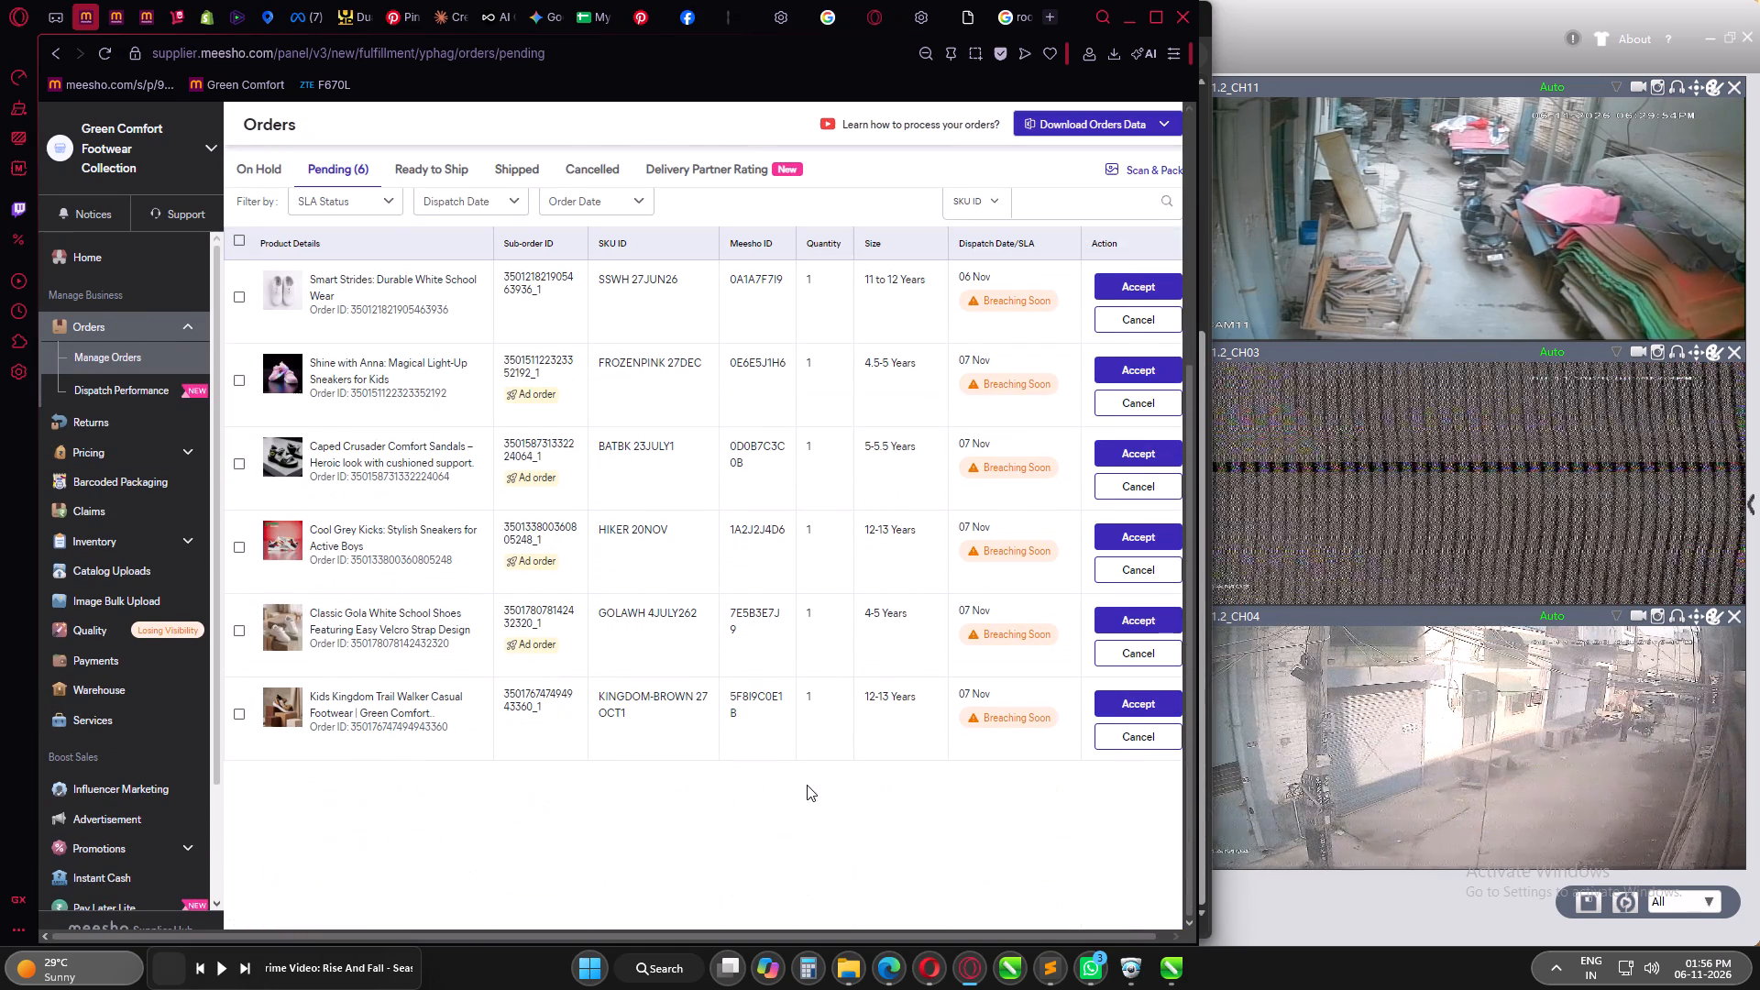
pyautogui.scroll(-5, 807, 785)
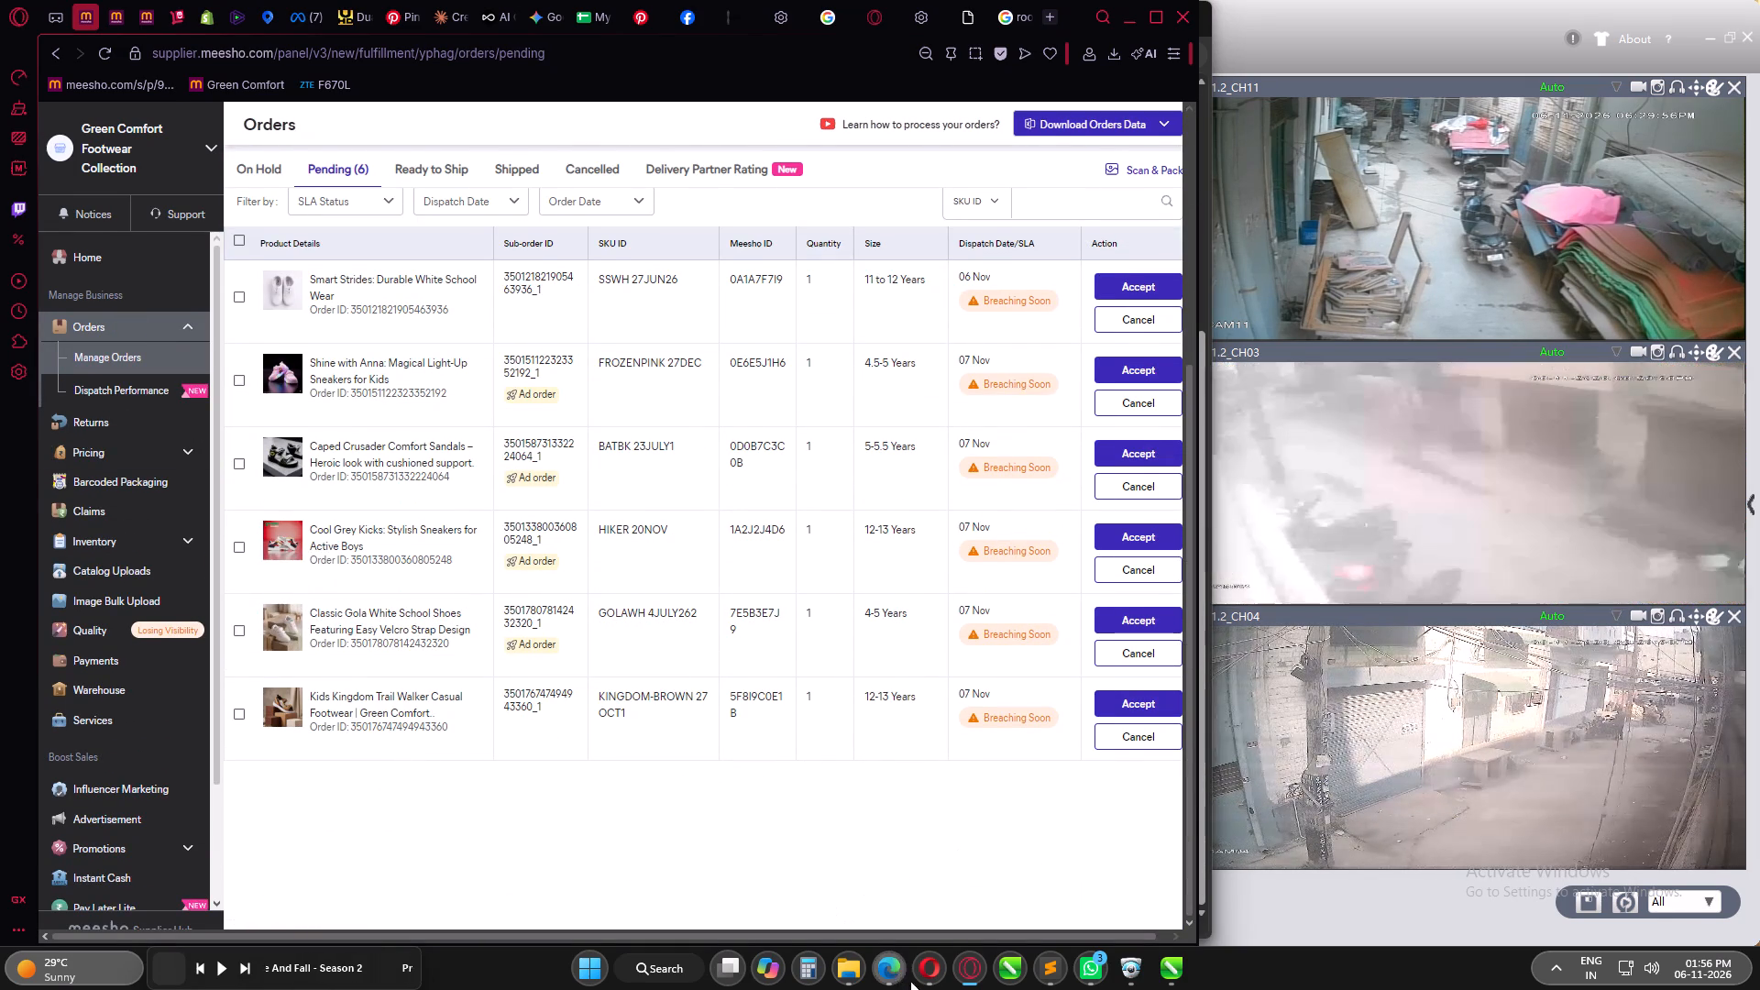
# Switch to Opera and search YouTube for "TALLY HSN NOT SHOW IN BILL".
pyautogui.click(928, 975)
pyautogui.click(831, 19)
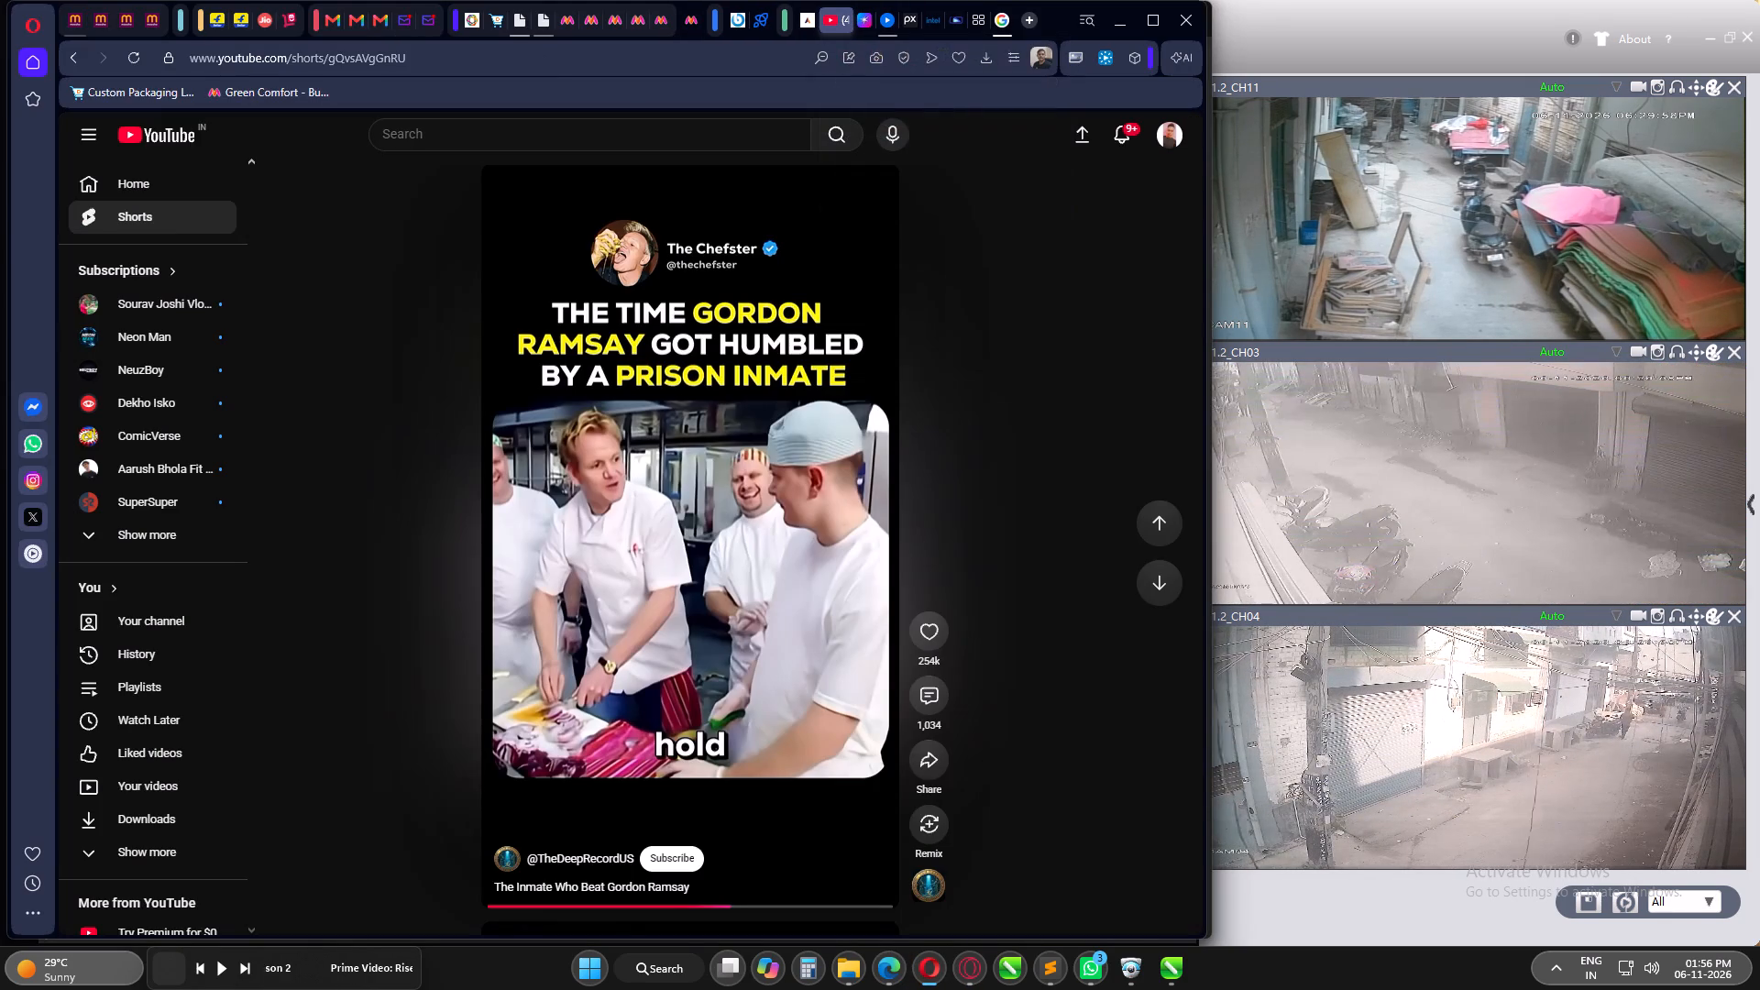
pyautogui.click(167, 137)
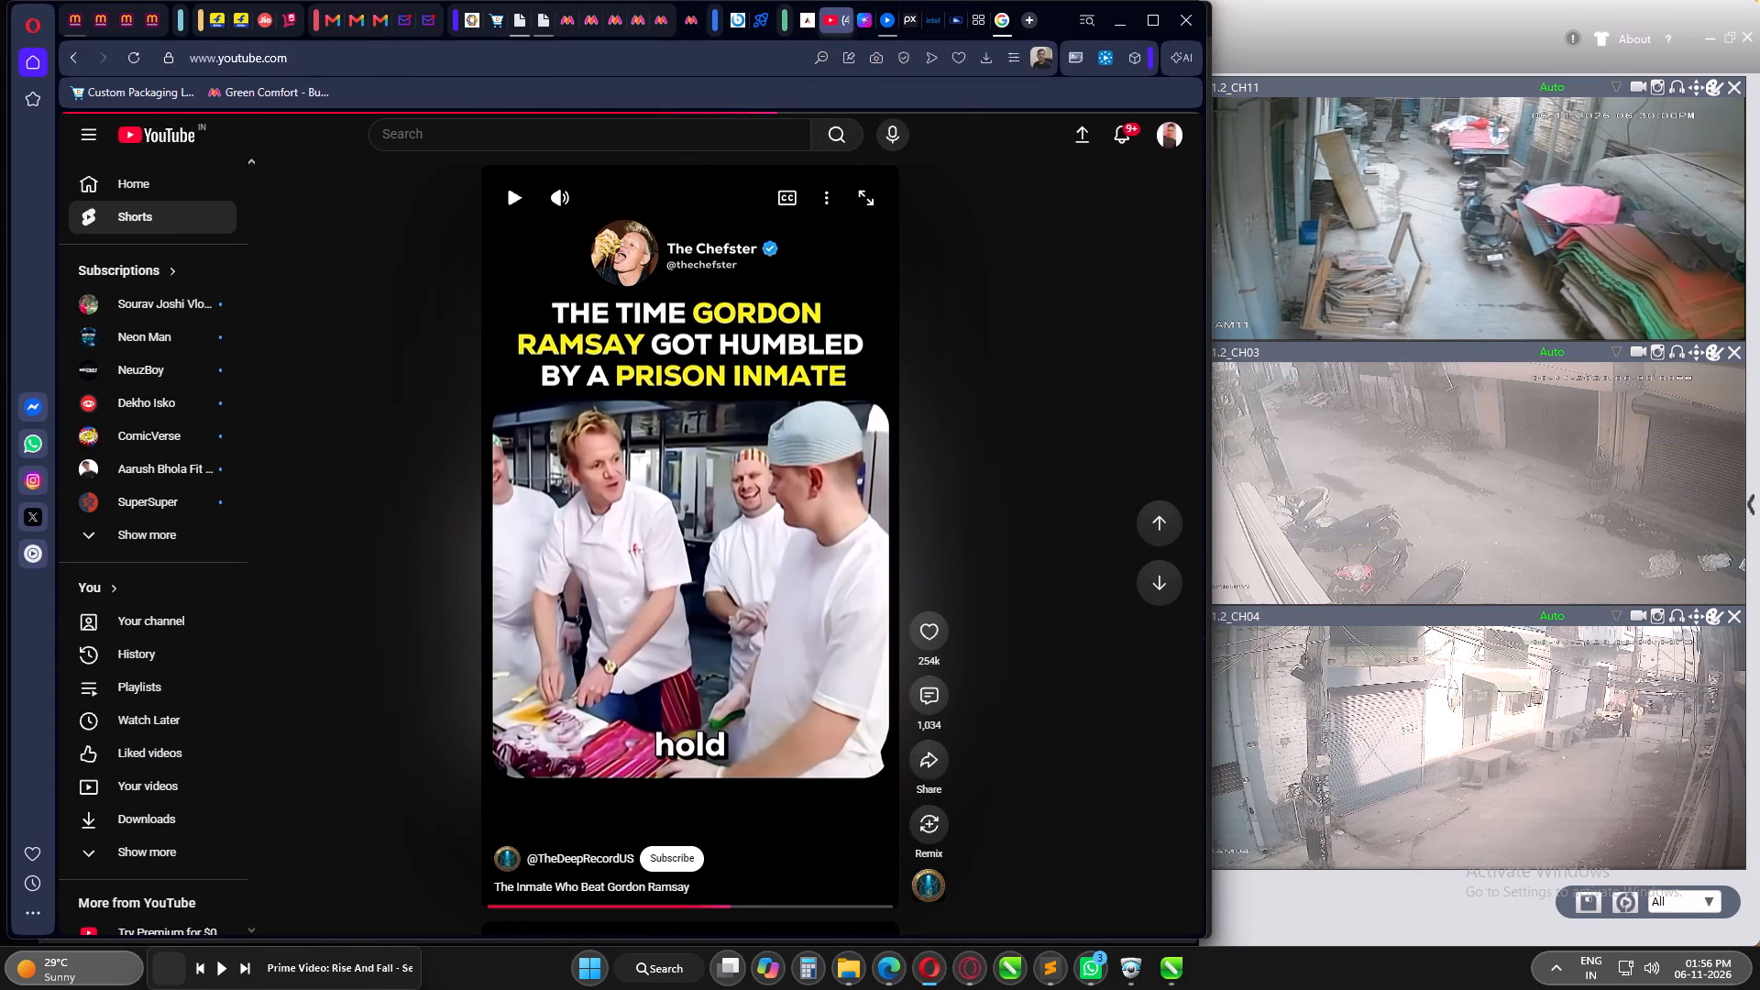
pyautogui.click(640, 136)
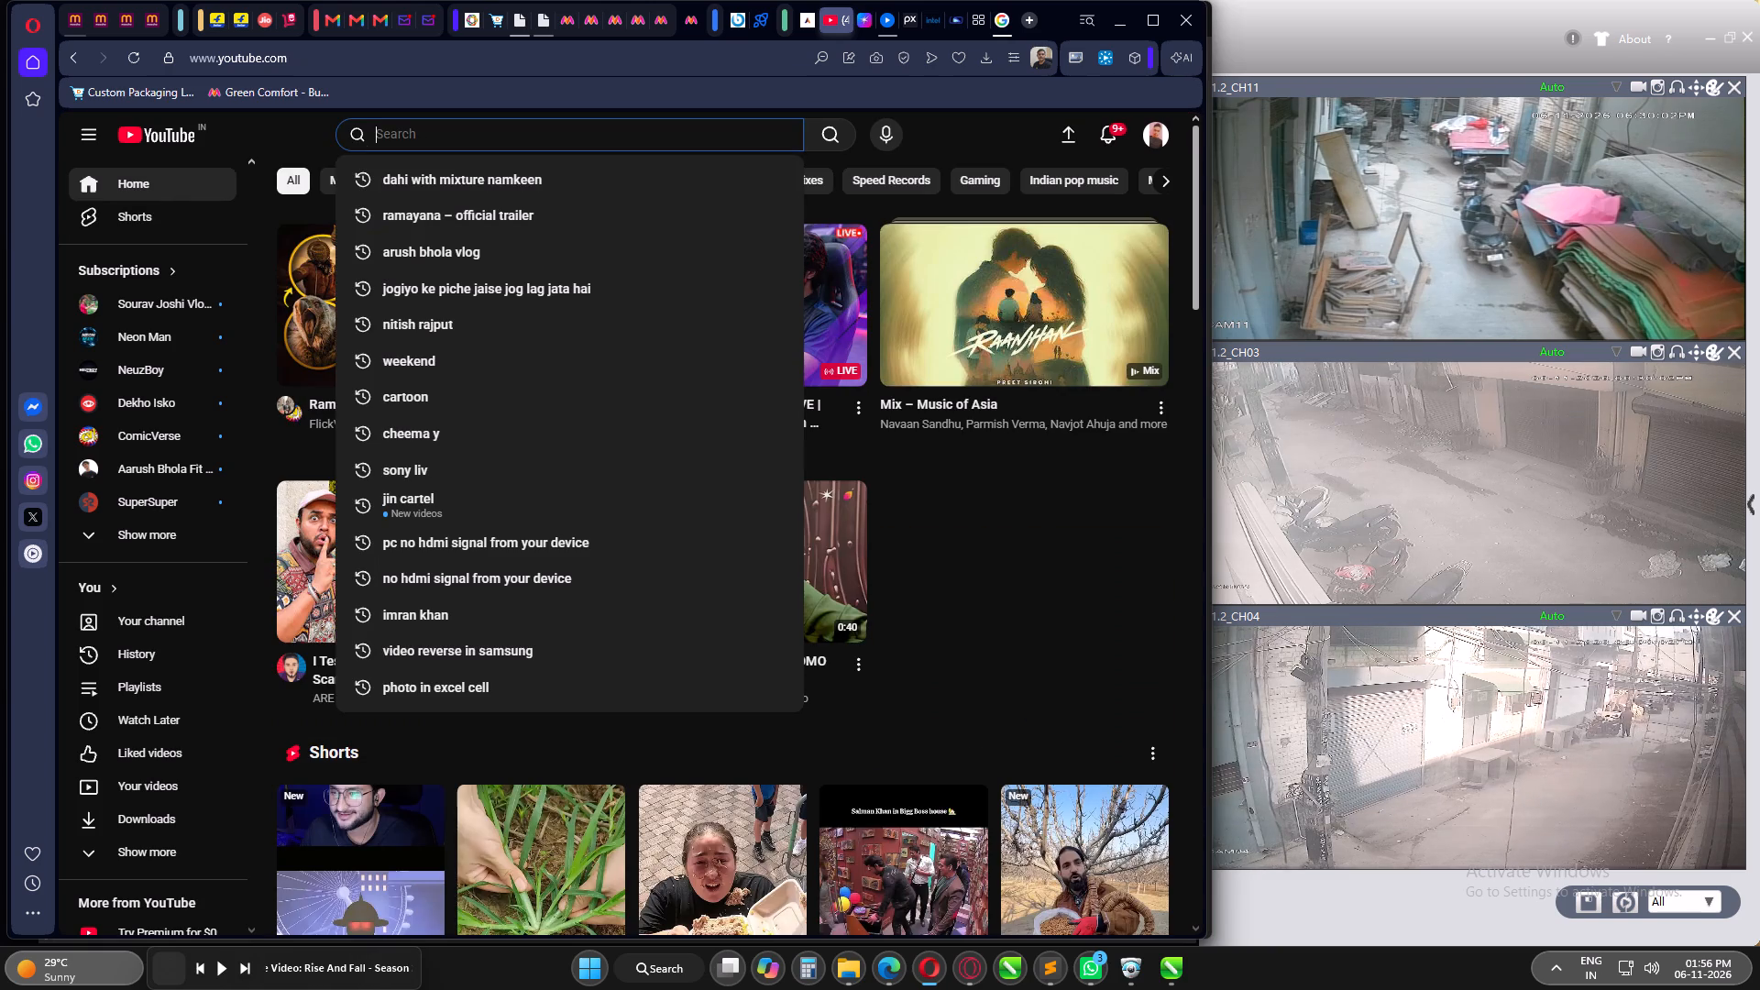
pyautogui.write('TALLY')
pyautogui.press('space')
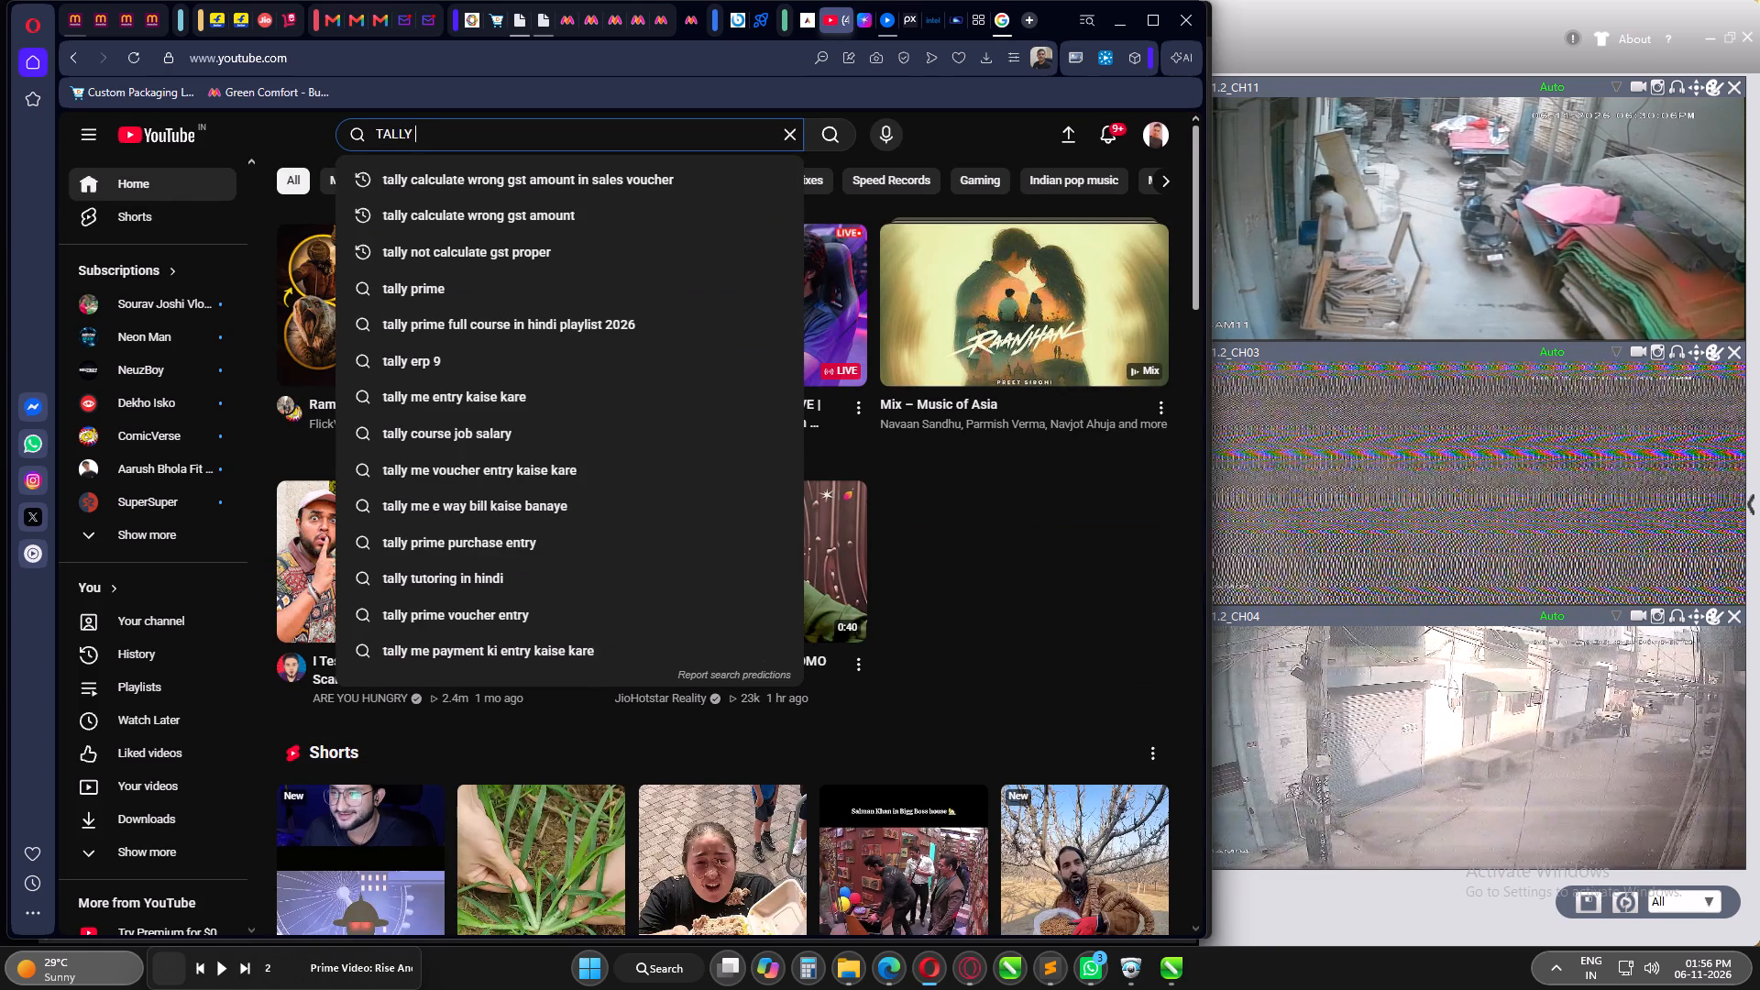
pyautogui.write('HSN NOT SHOES')
pyautogui.press('BackSpace')
pyautogui.press('BackSpace')
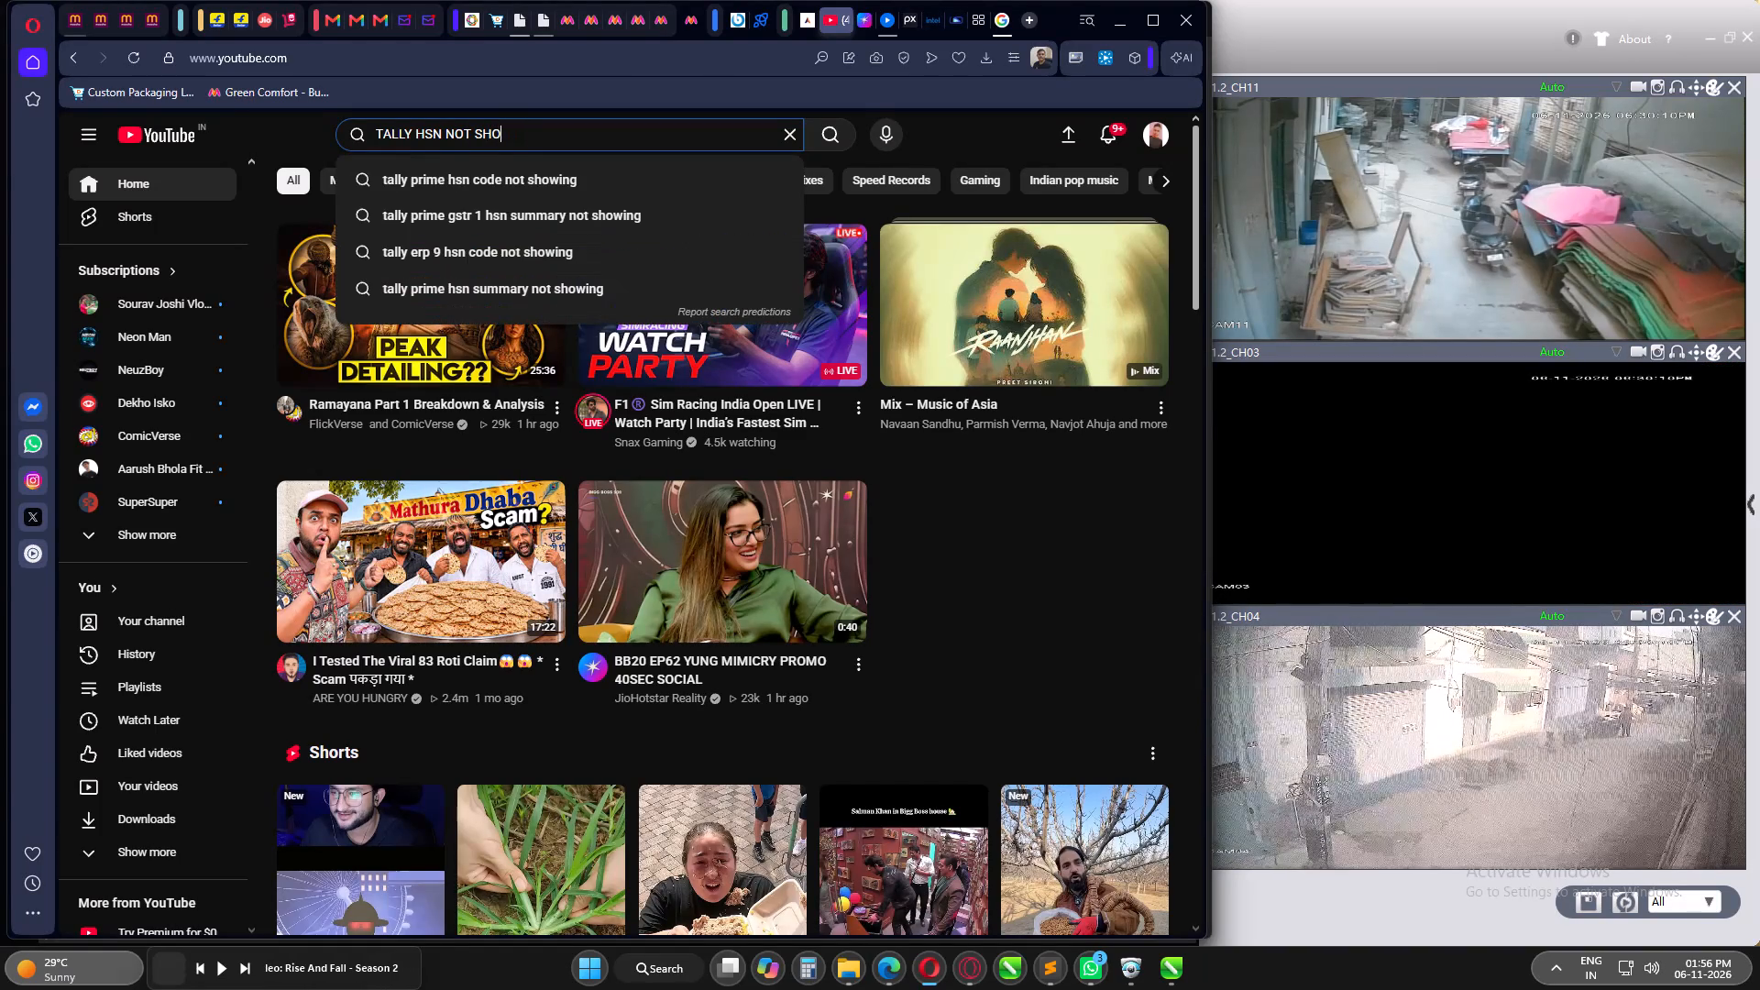
pyautogui.press('w')
pyautogui.press('space')
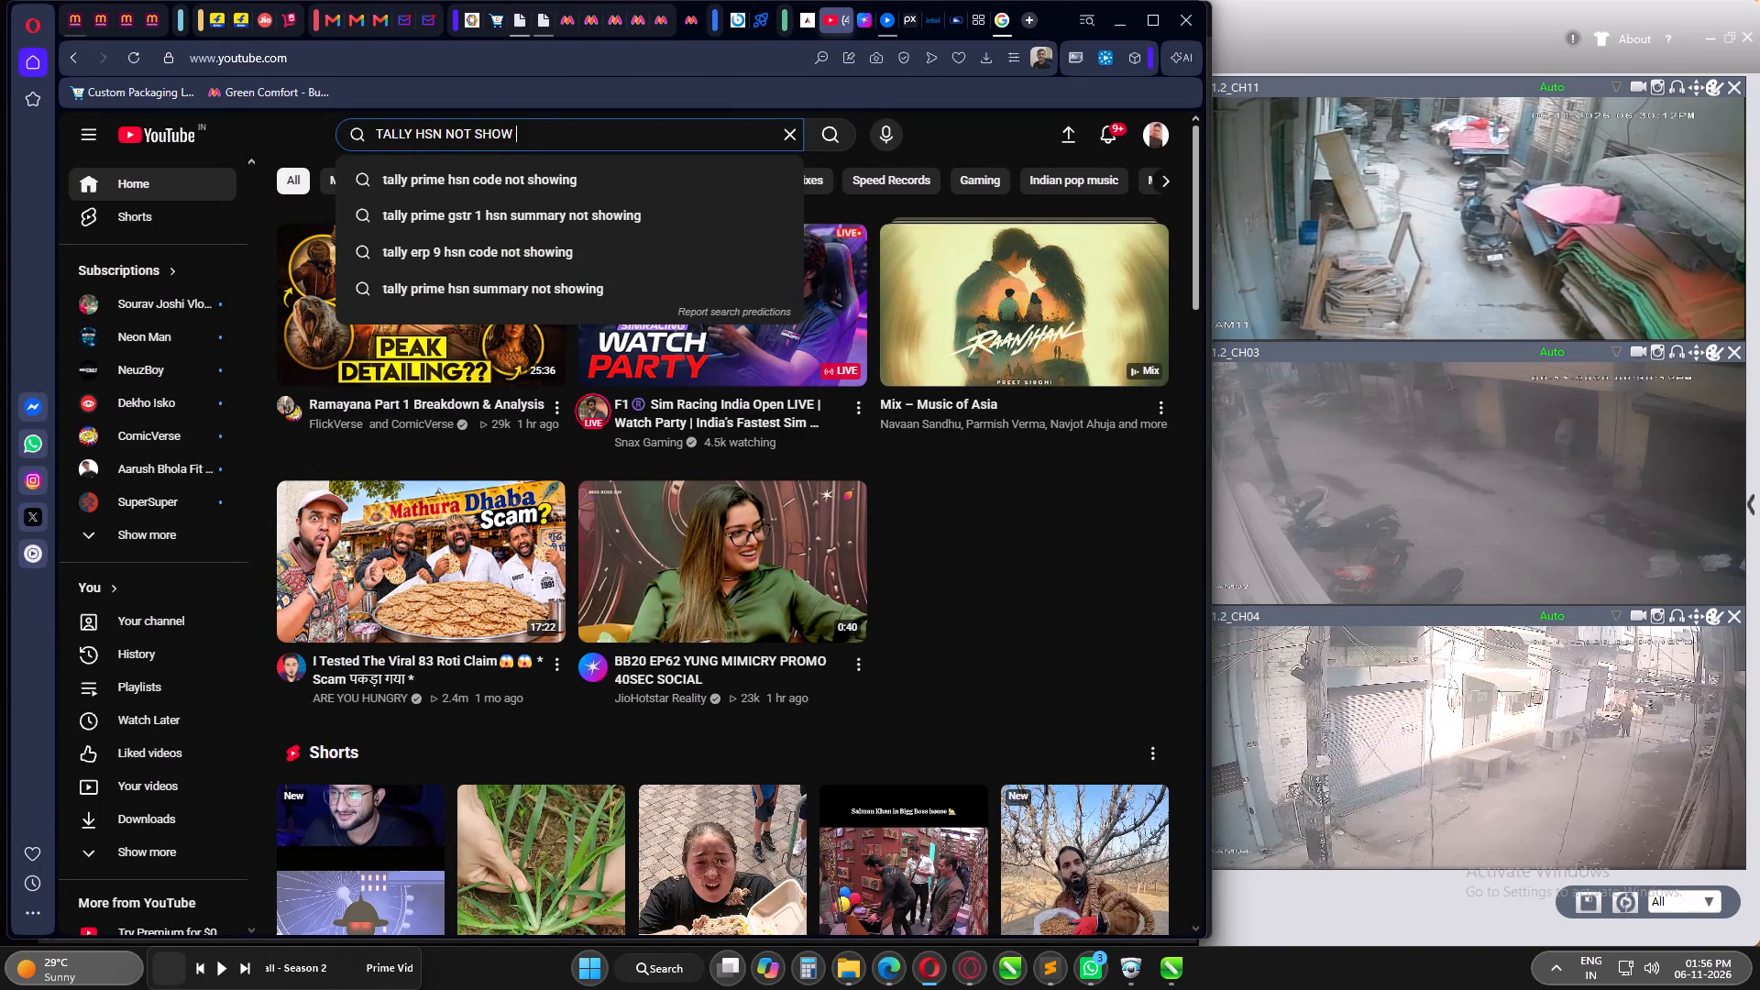
pyautogui.write('IN BILL')
pyautogui.press('Return')
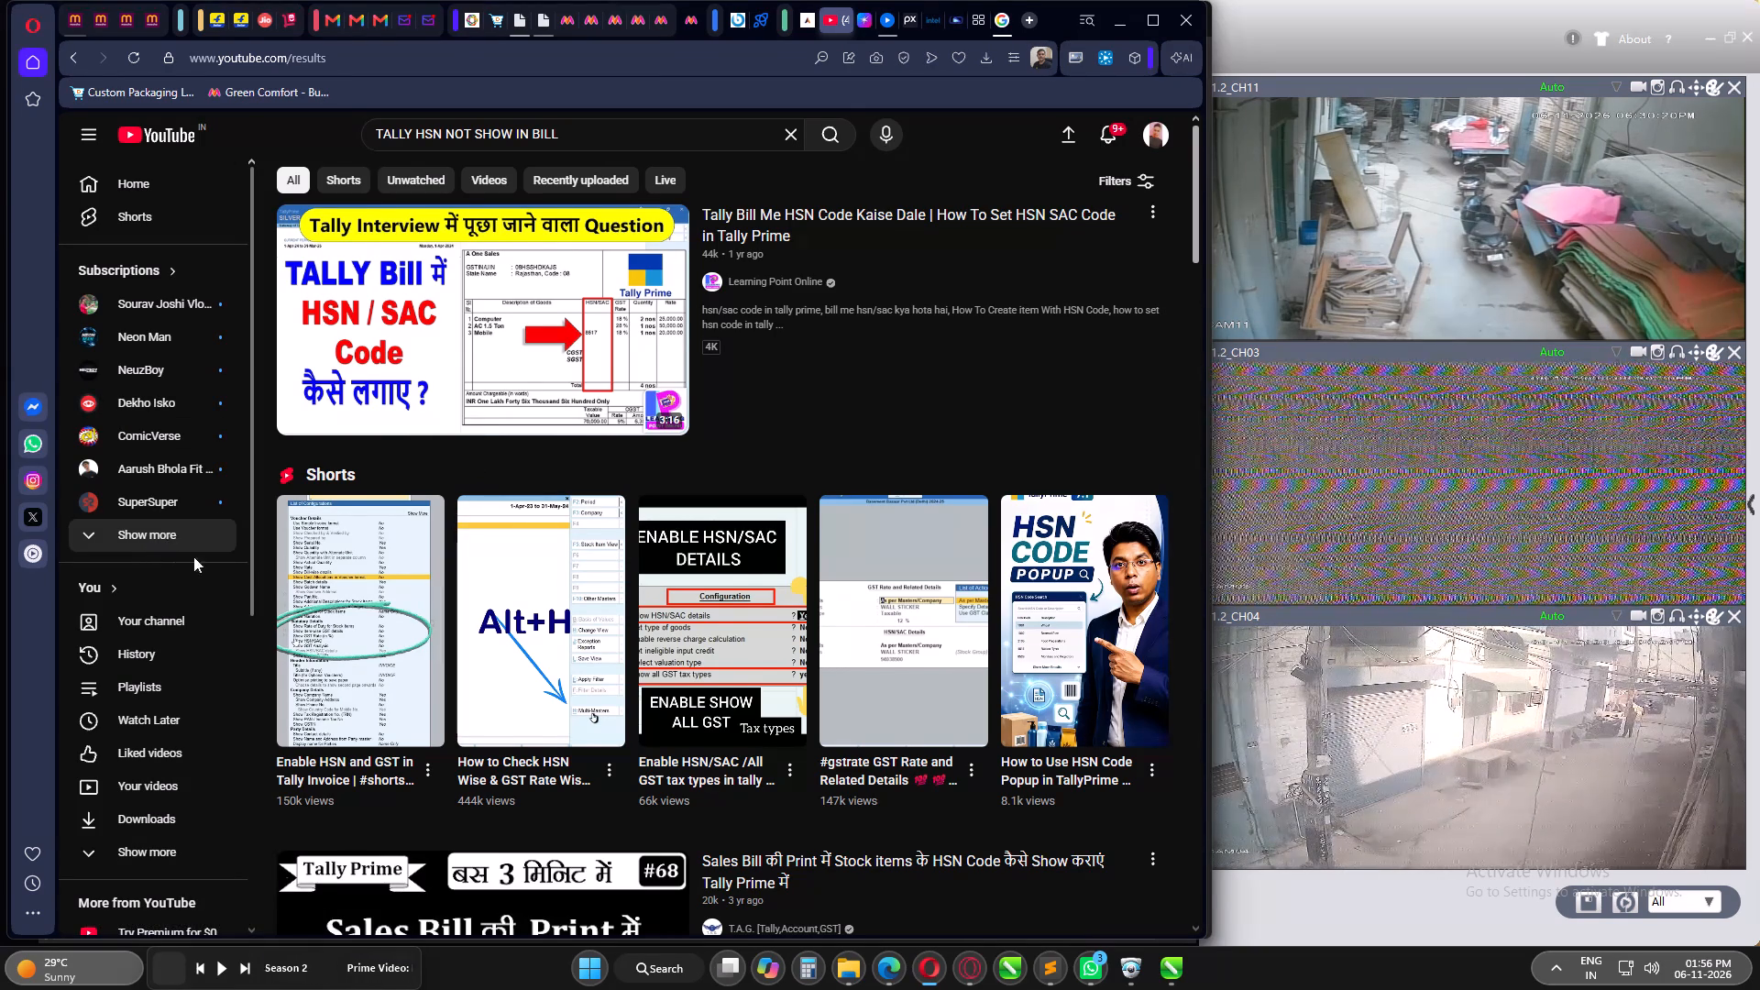
# Look through the video results, start "Tally Bill Me HSN Code Kaise Dale", adjust the volume and pause at the invoice's HSN/SAC column.
pyautogui.scroll(-3, 452, 428)
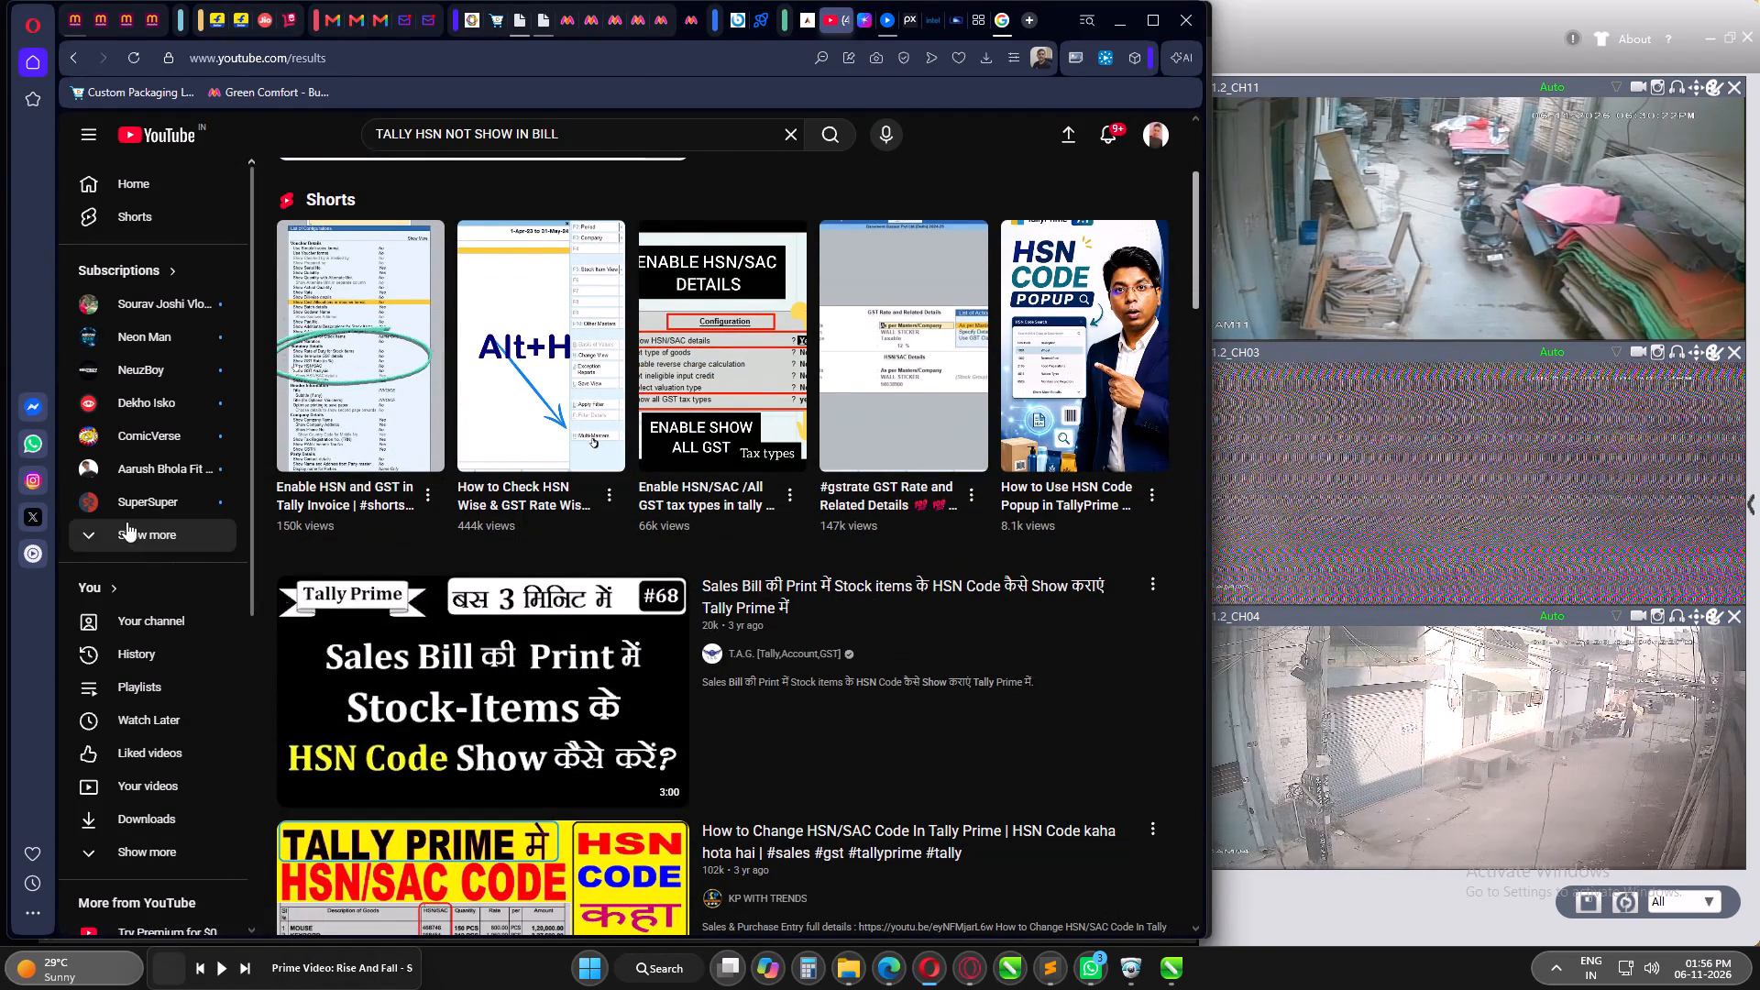
pyautogui.scroll(-2, 557, 432)
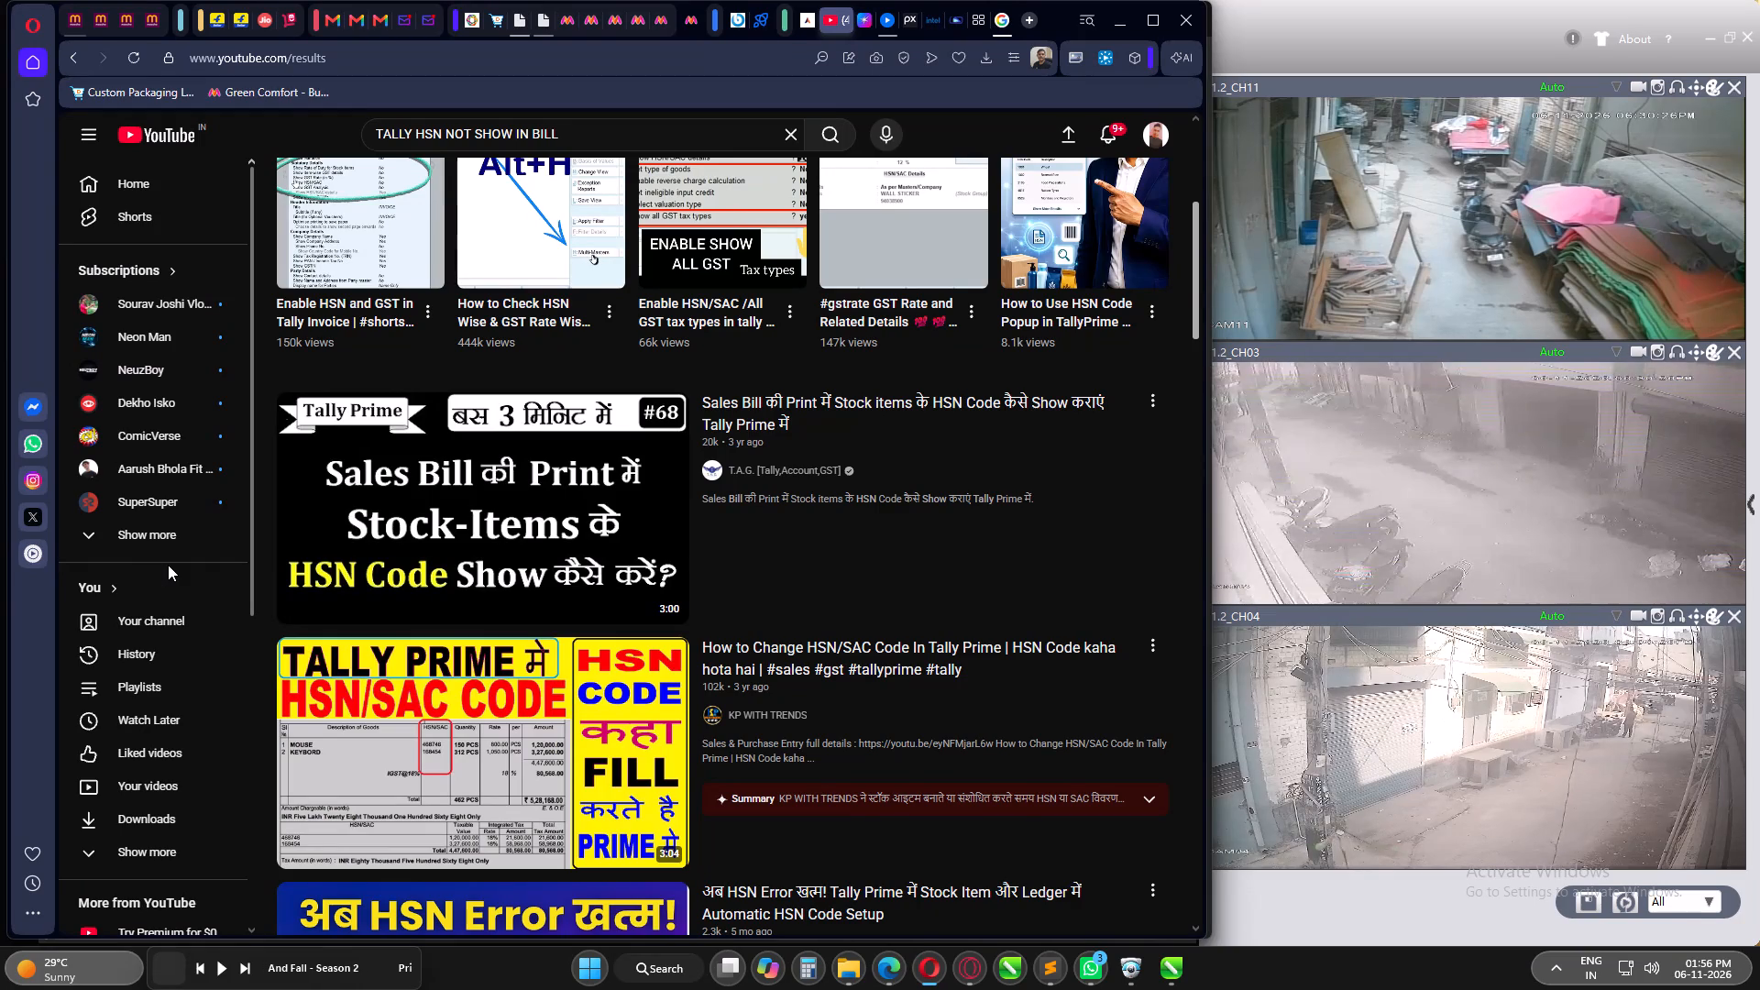
pyautogui.scroll(8, 500, 595)
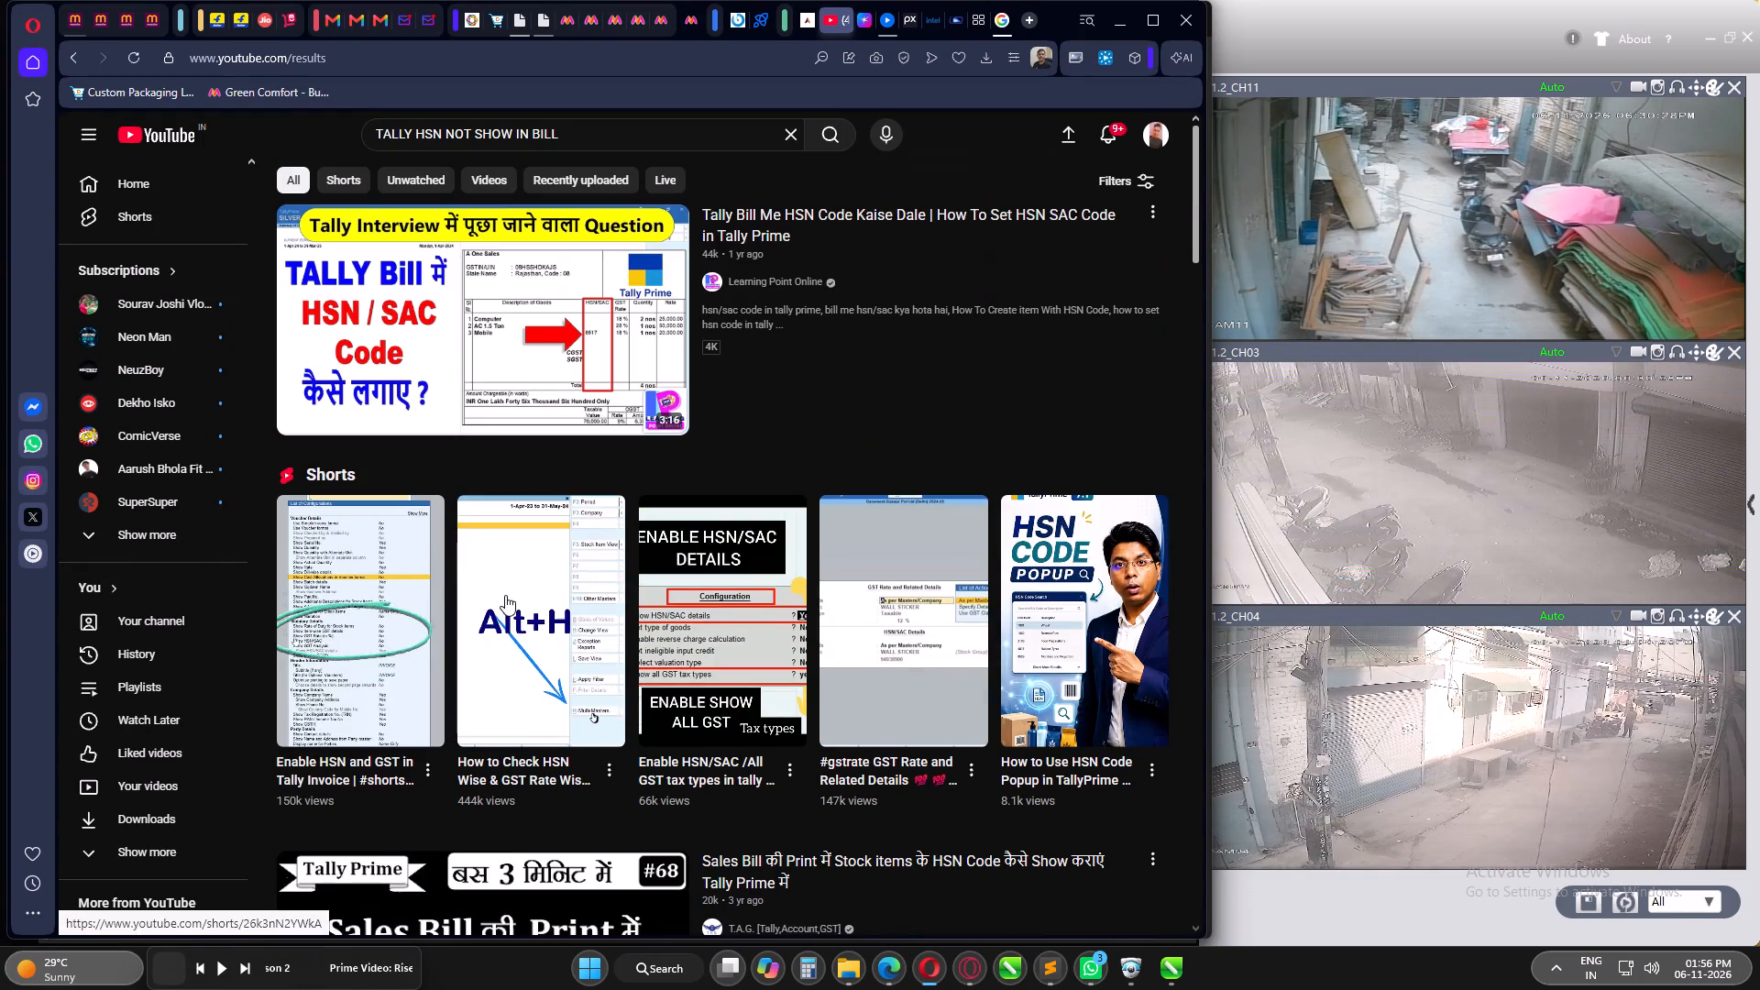
pyautogui.scroll(5, 505, 595)
pyautogui.click(610, 296)
pyautogui.scroll(-19, 603, 989)
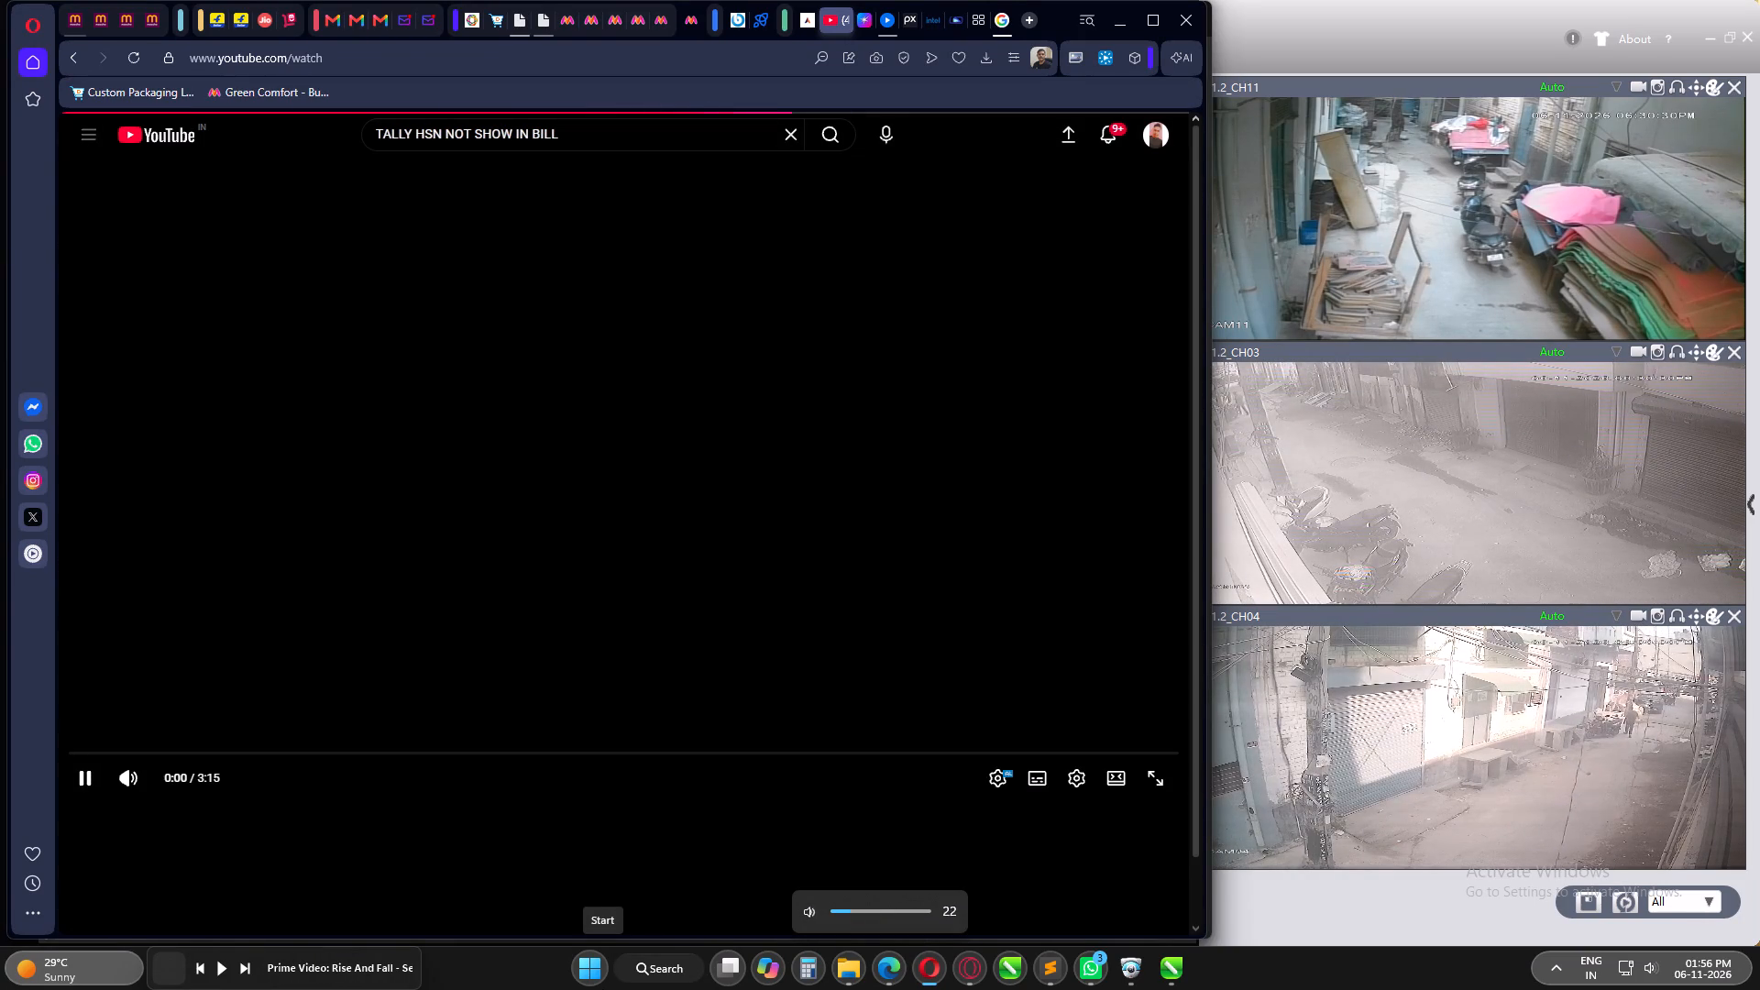
pyautogui.scroll(-4, 602, 989)
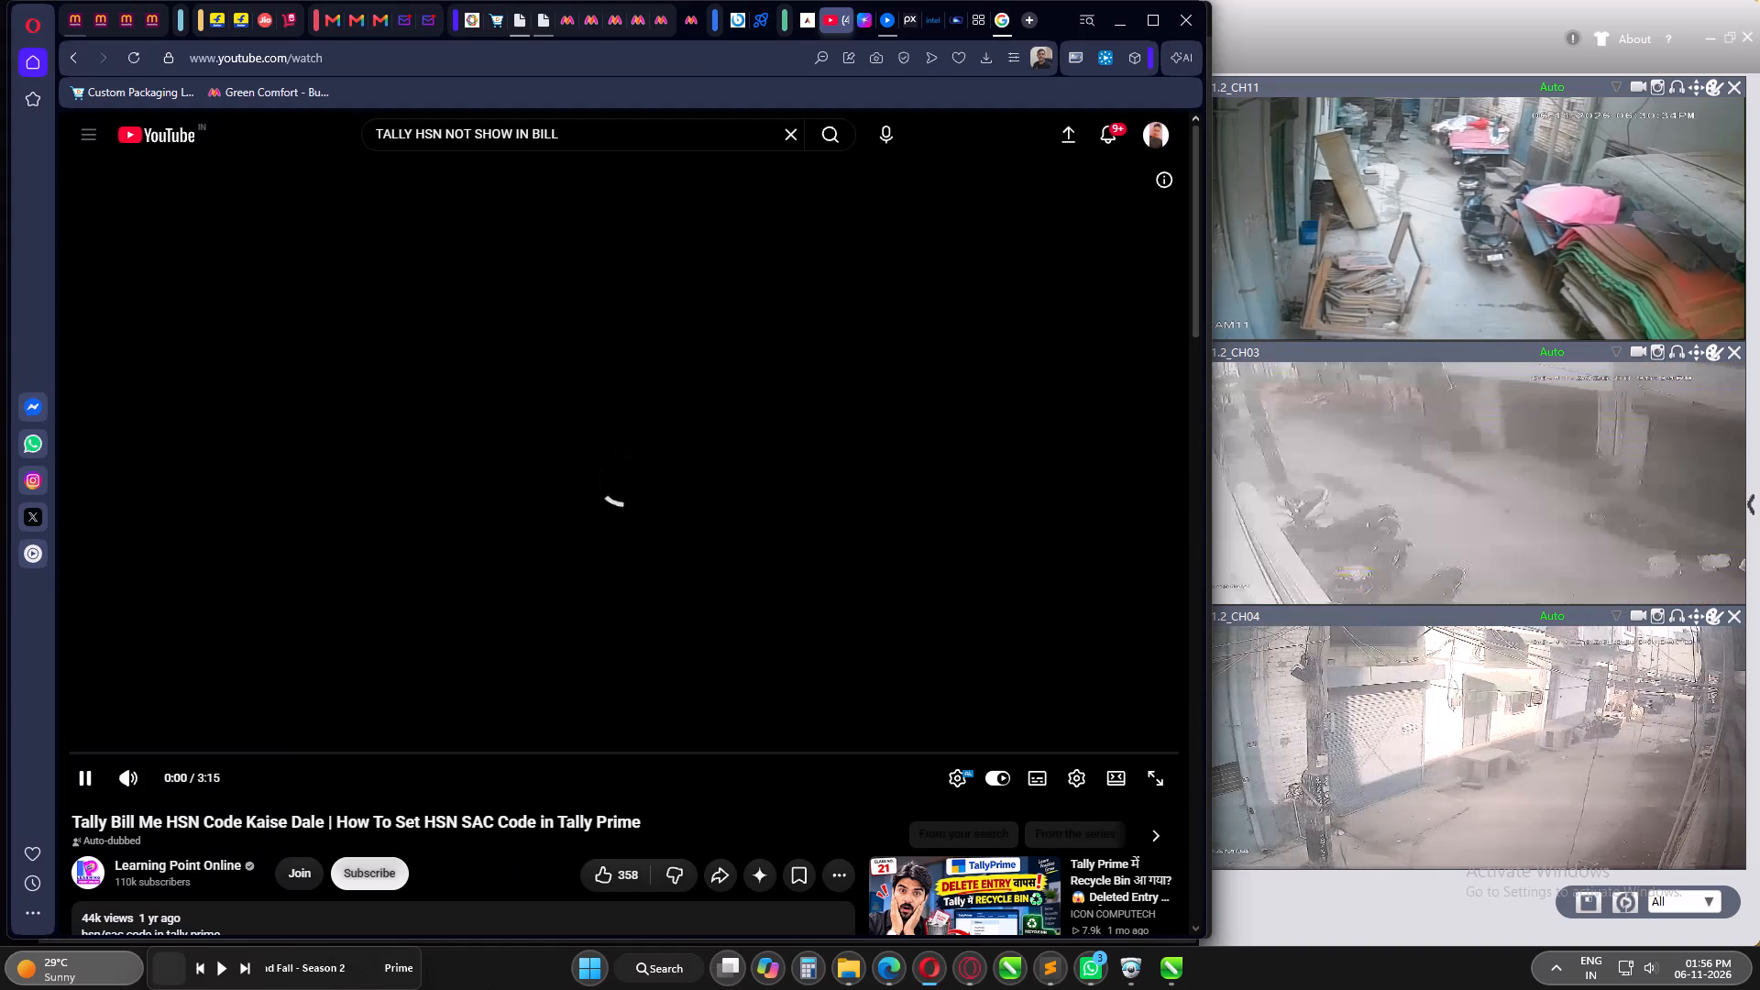
pyautogui.scroll(1, 511, 989)
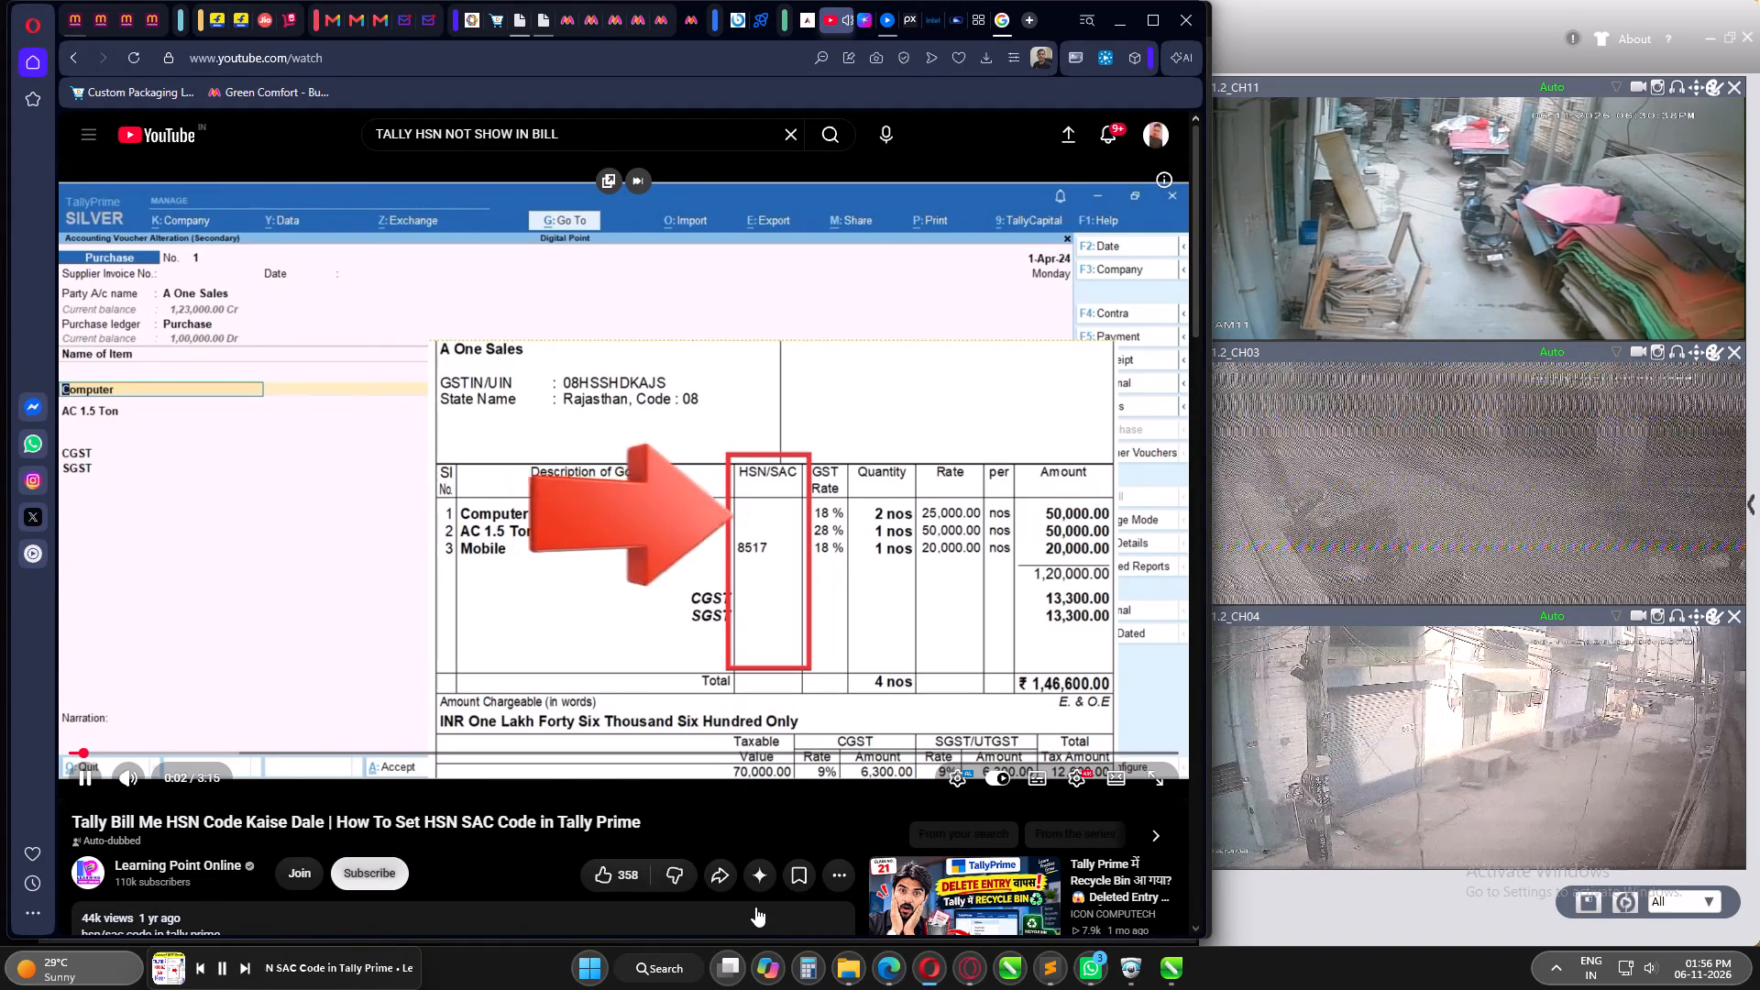
pyautogui.click(832, 522)
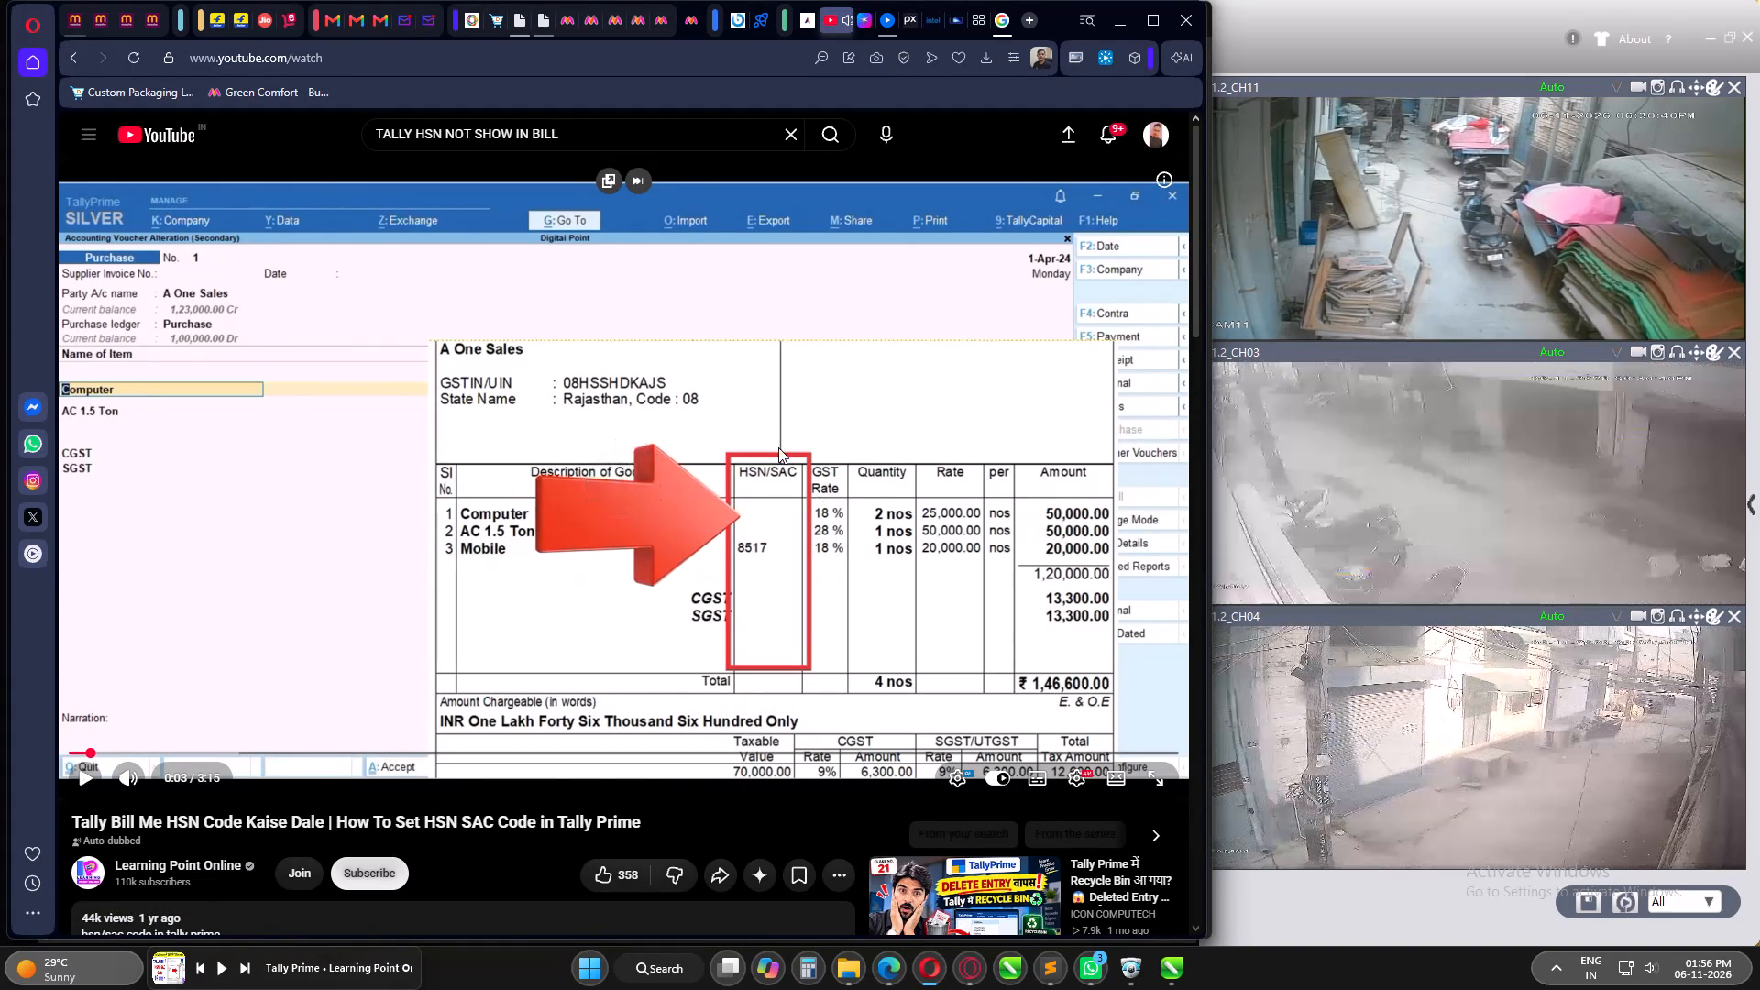
# Switch to Microsoft Edge and compare the HSN/SAC column in the 192 - BIOWORLD and 193 - AMIT FOOTWAER invoices.
pyautogui.click(896, 971)
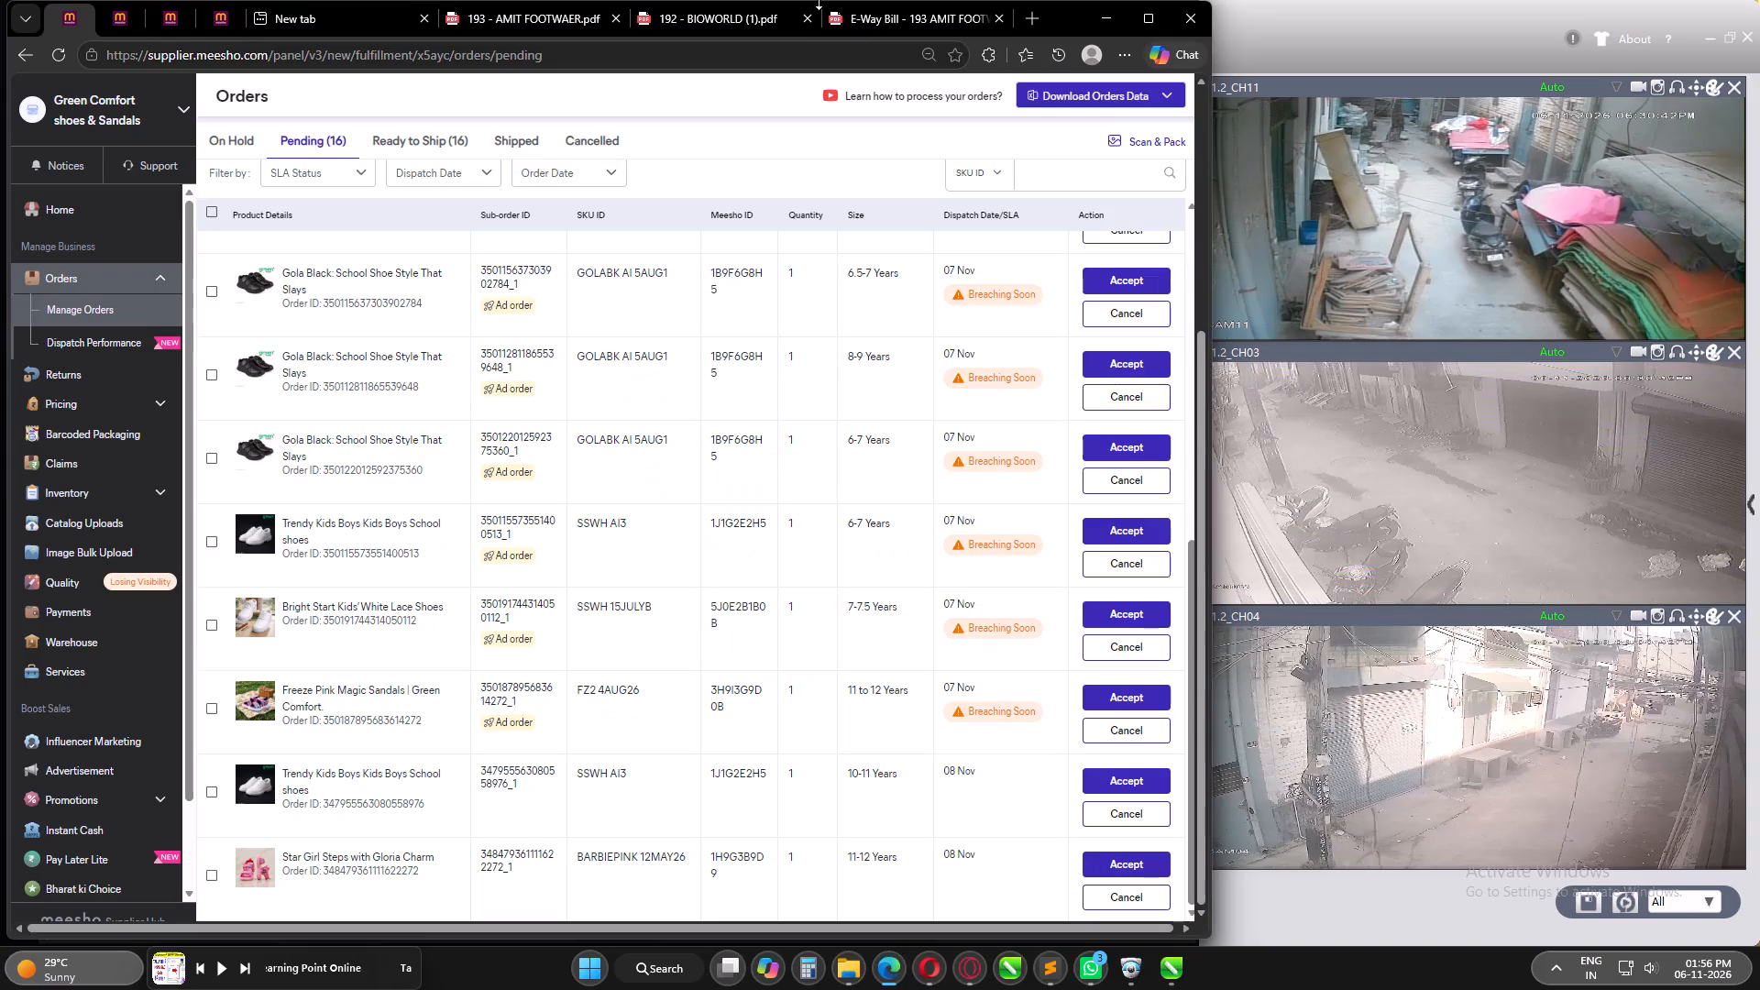
pyautogui.click(897, 6)
pyautogui.click(711, 12)
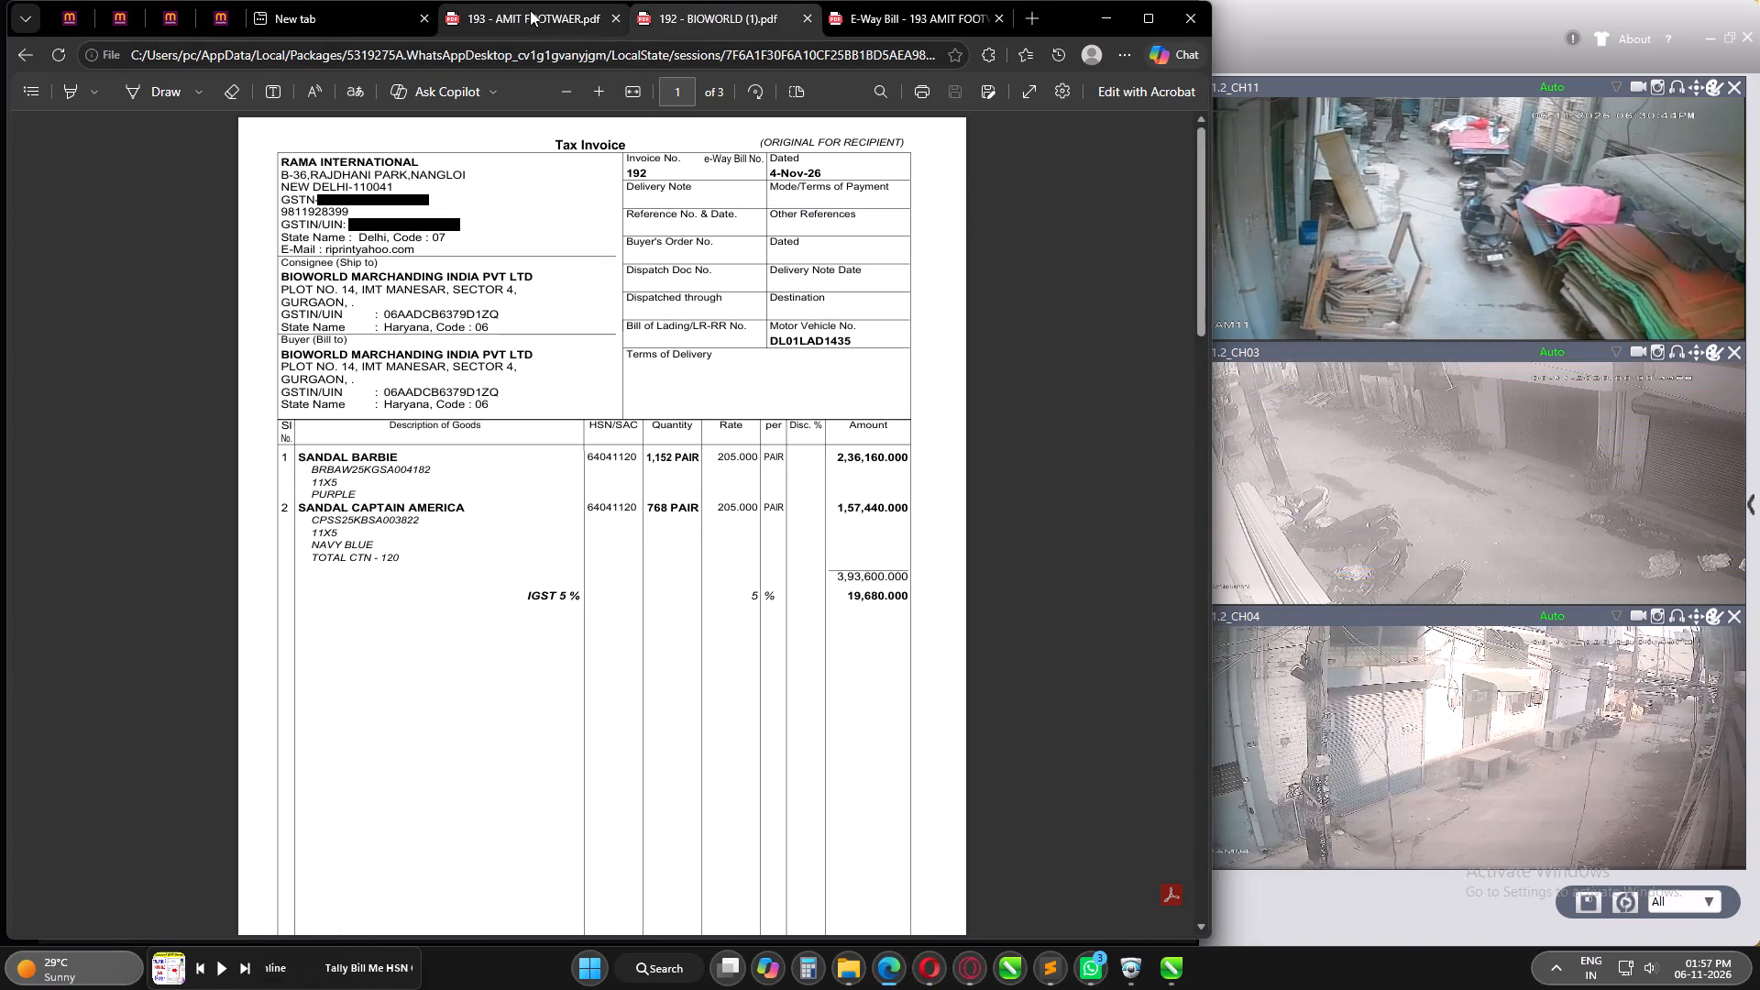
pyautogui.click(532, 10)
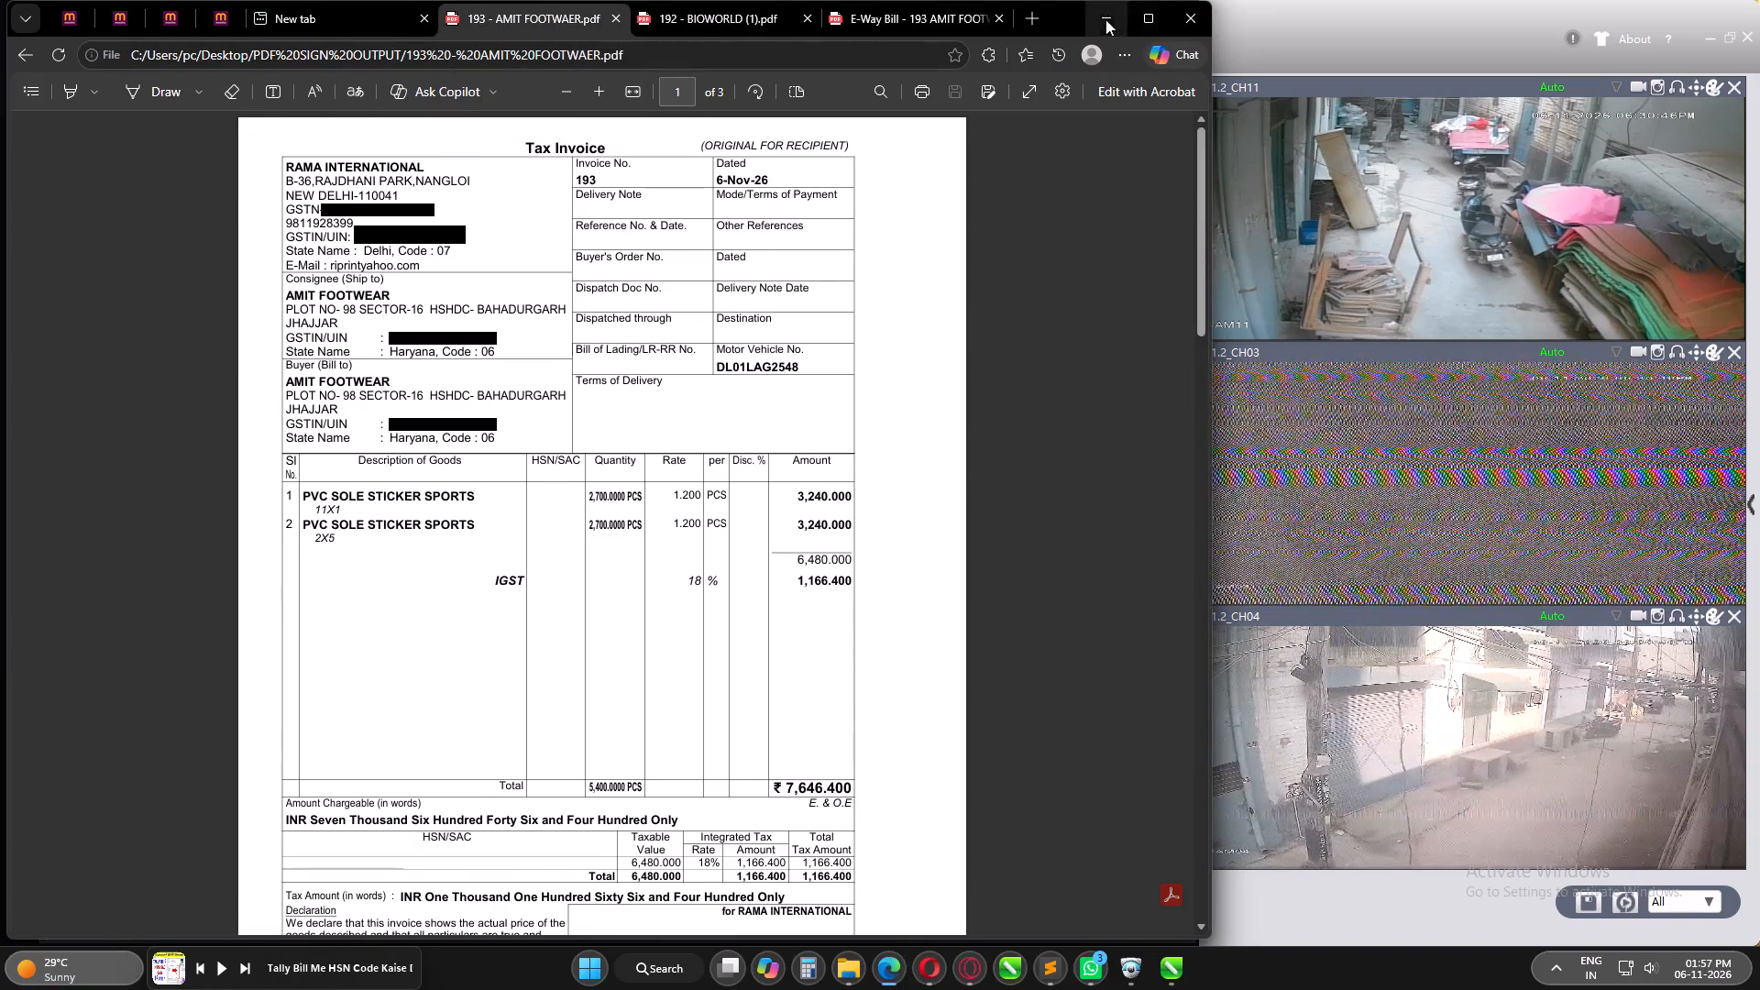
pyautogui.click(1105, 19)
# Resume the HSN code tutorial in Opera, skip ahead to the "Provide HSN/SAC details" configuration setting and pause there.
pyautogui.click(660, 445)
pyautogui.scroll(6, 495, 989)
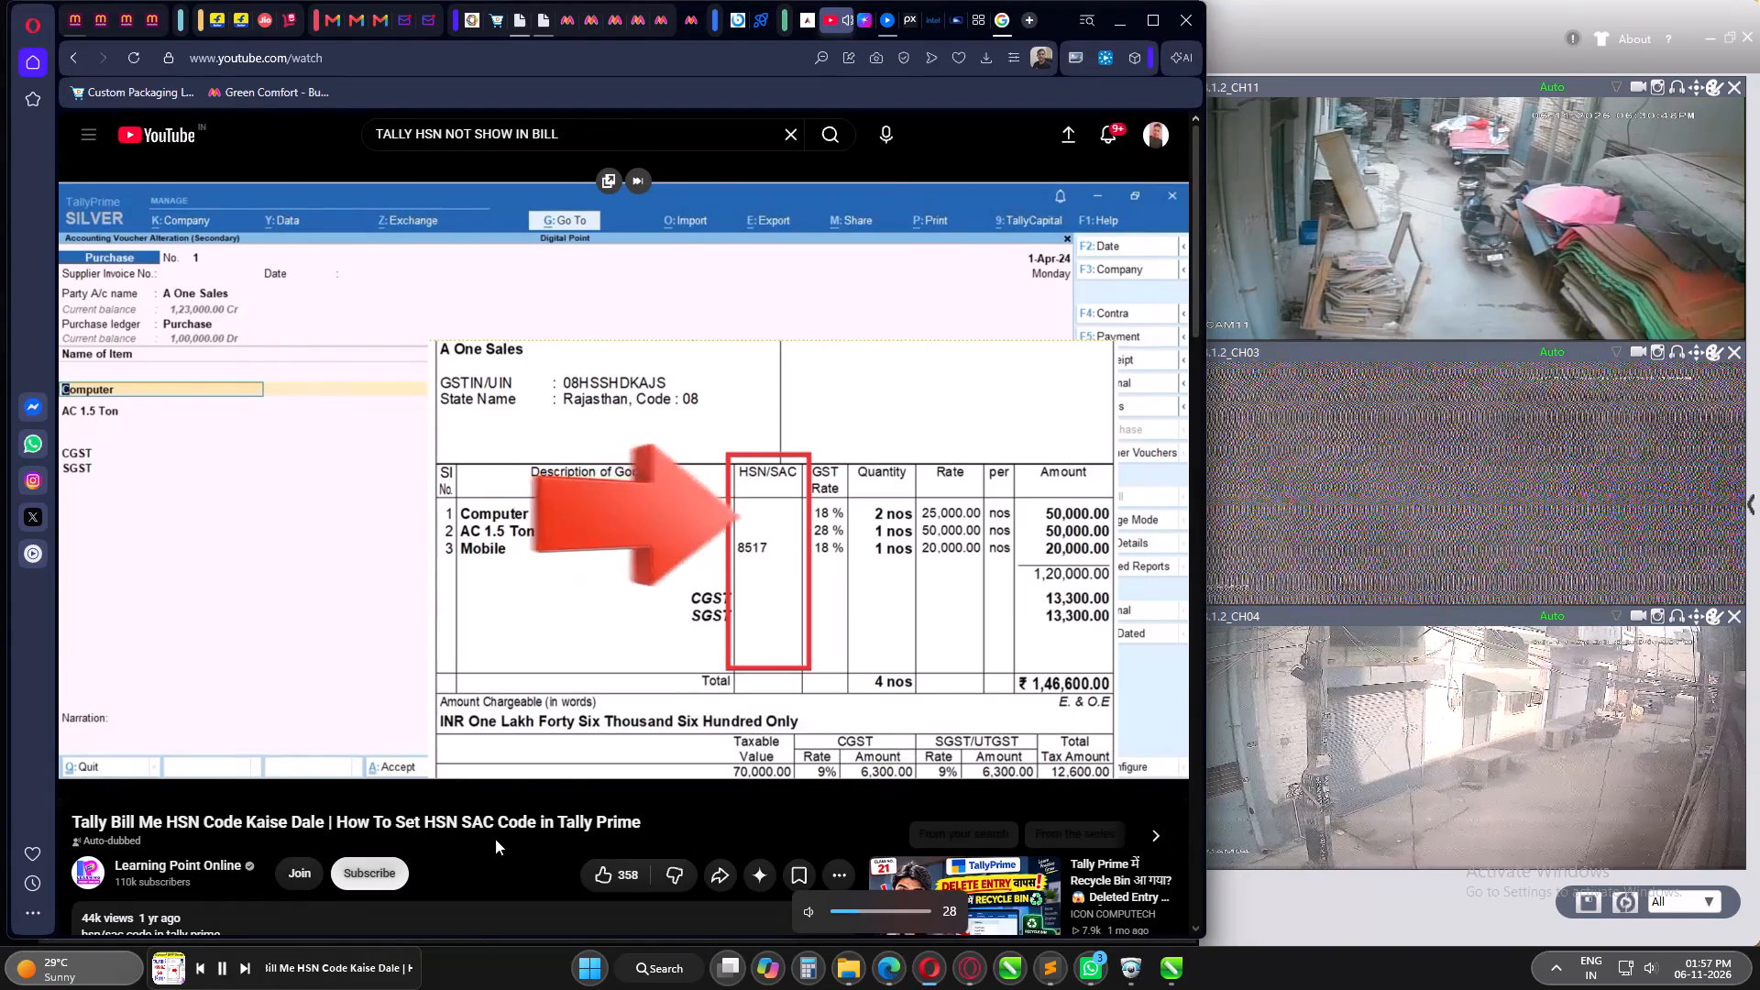
pyautogui.press('Right')
pyautogui.press('Right')
pyautogui.press('Right')
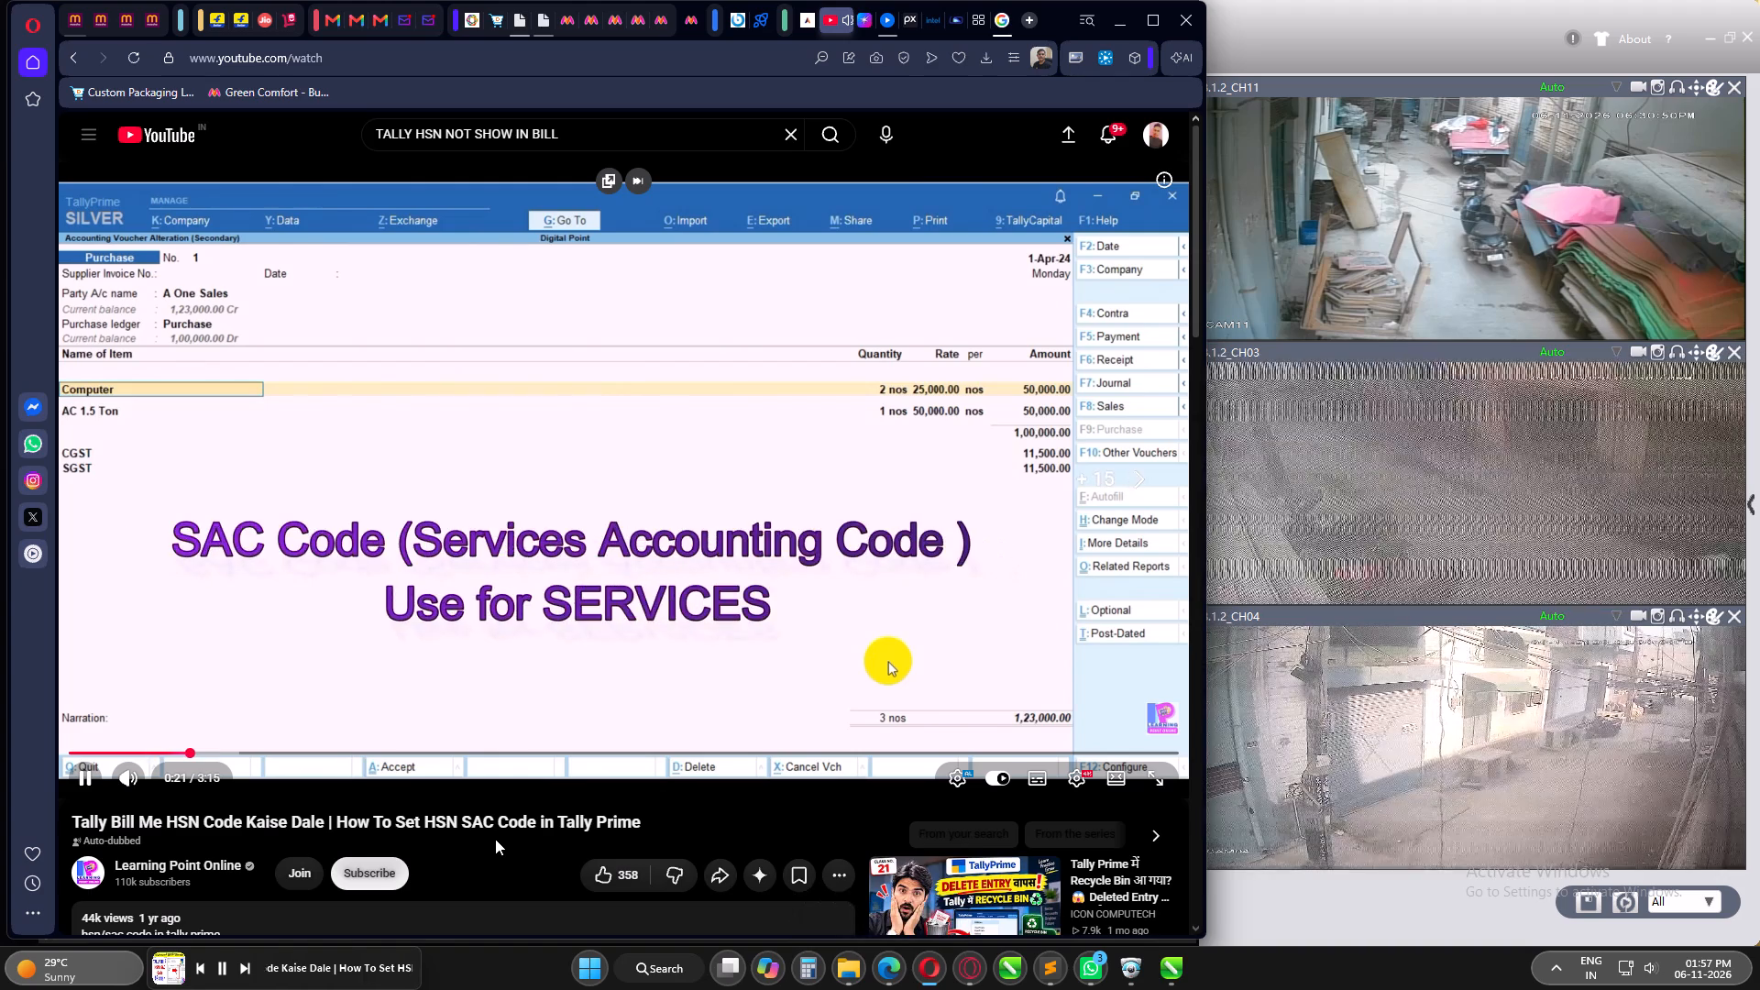
pyautogui.press('Right')
pyautogui.press('Right')
pyautogui.press('Right')
pyautogui.press('Right')
pyautogui.press('Right')
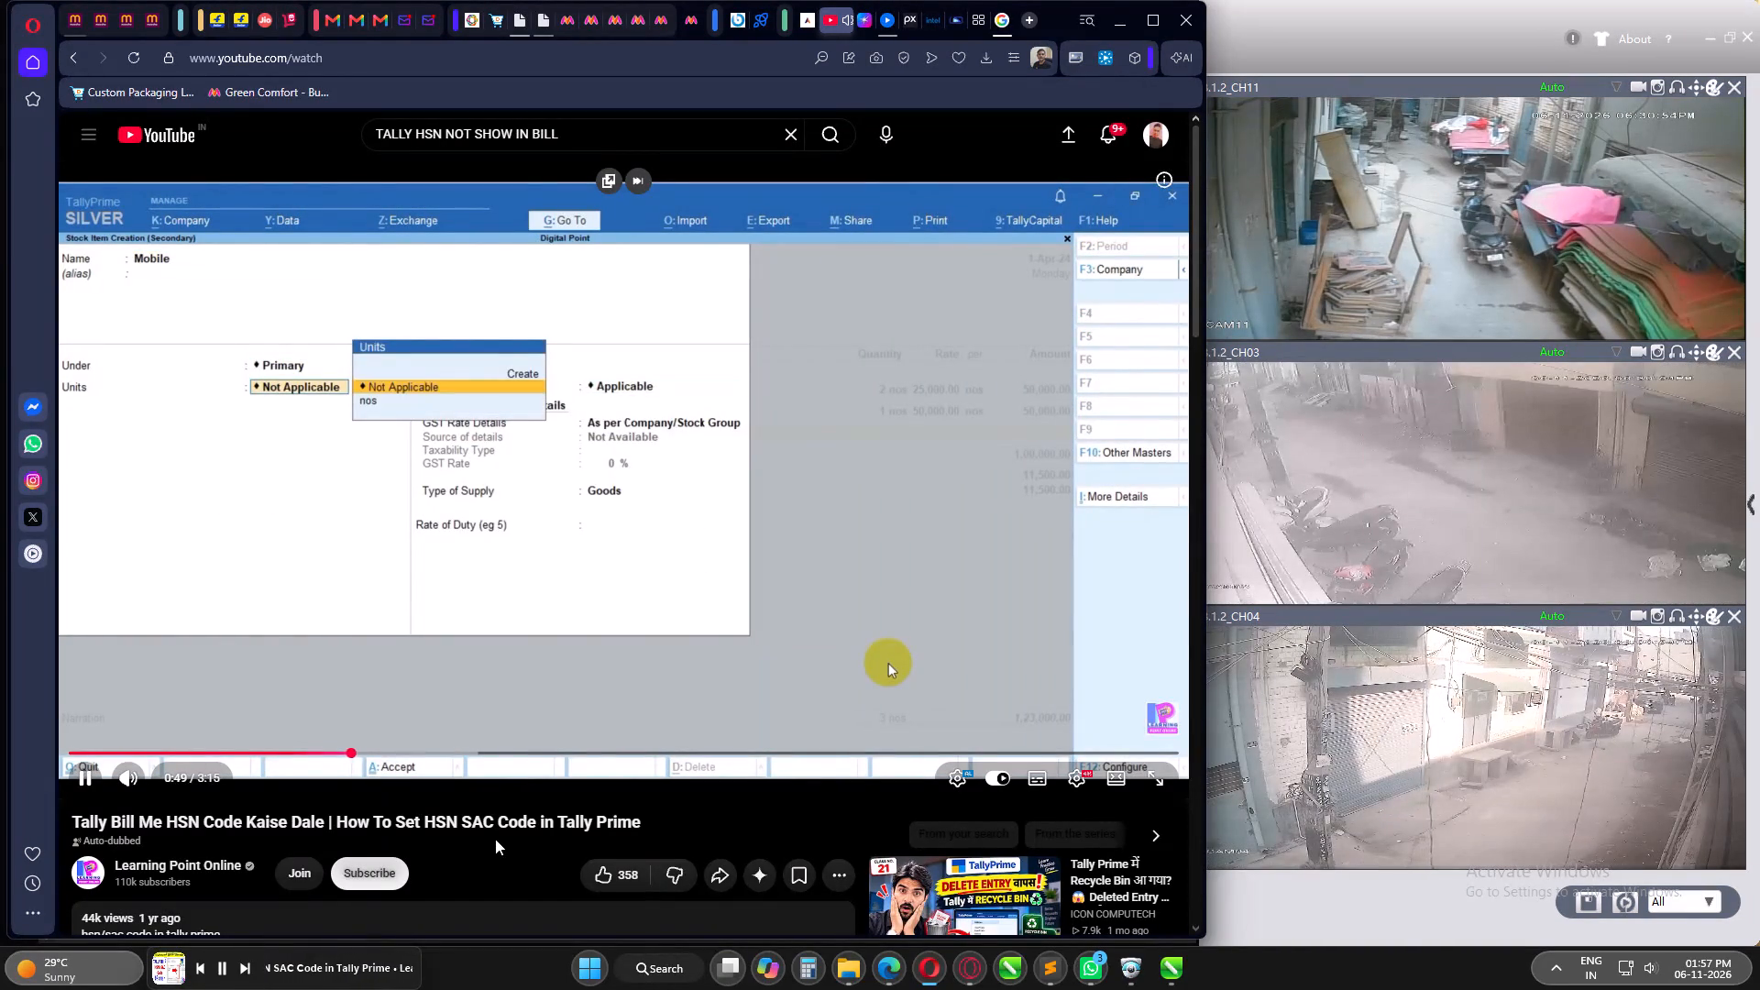
pyautogui.press('Right')
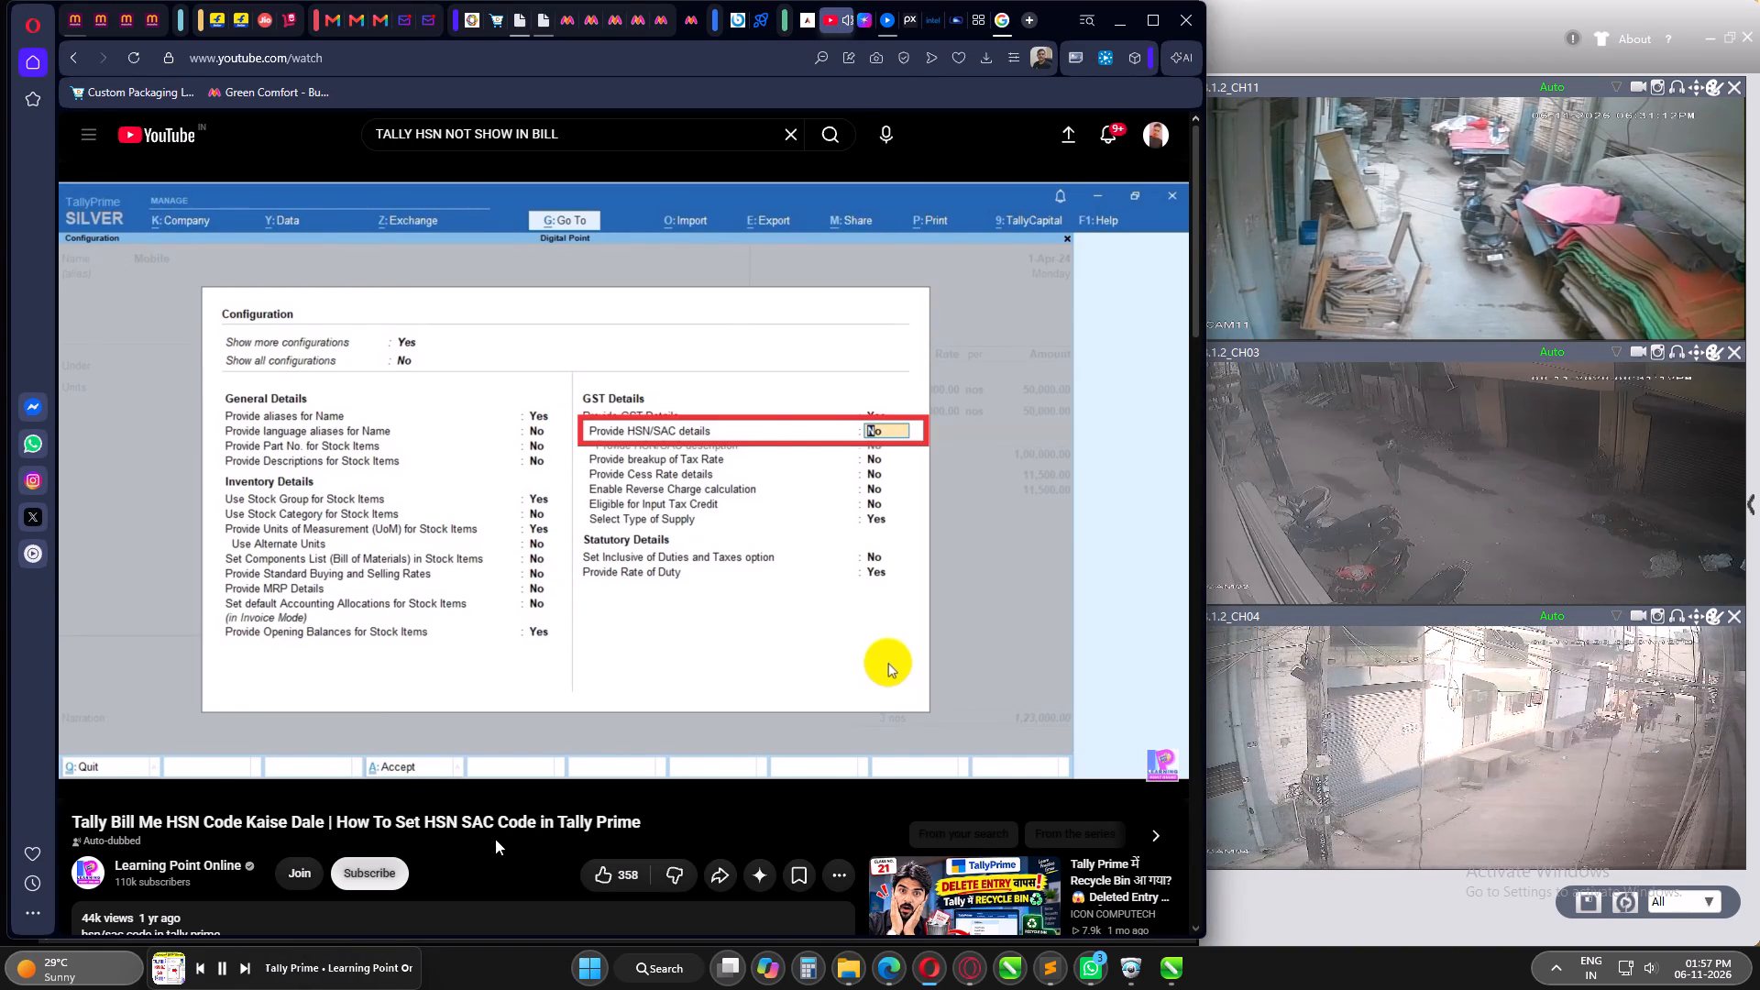
pyautogui.press('space')
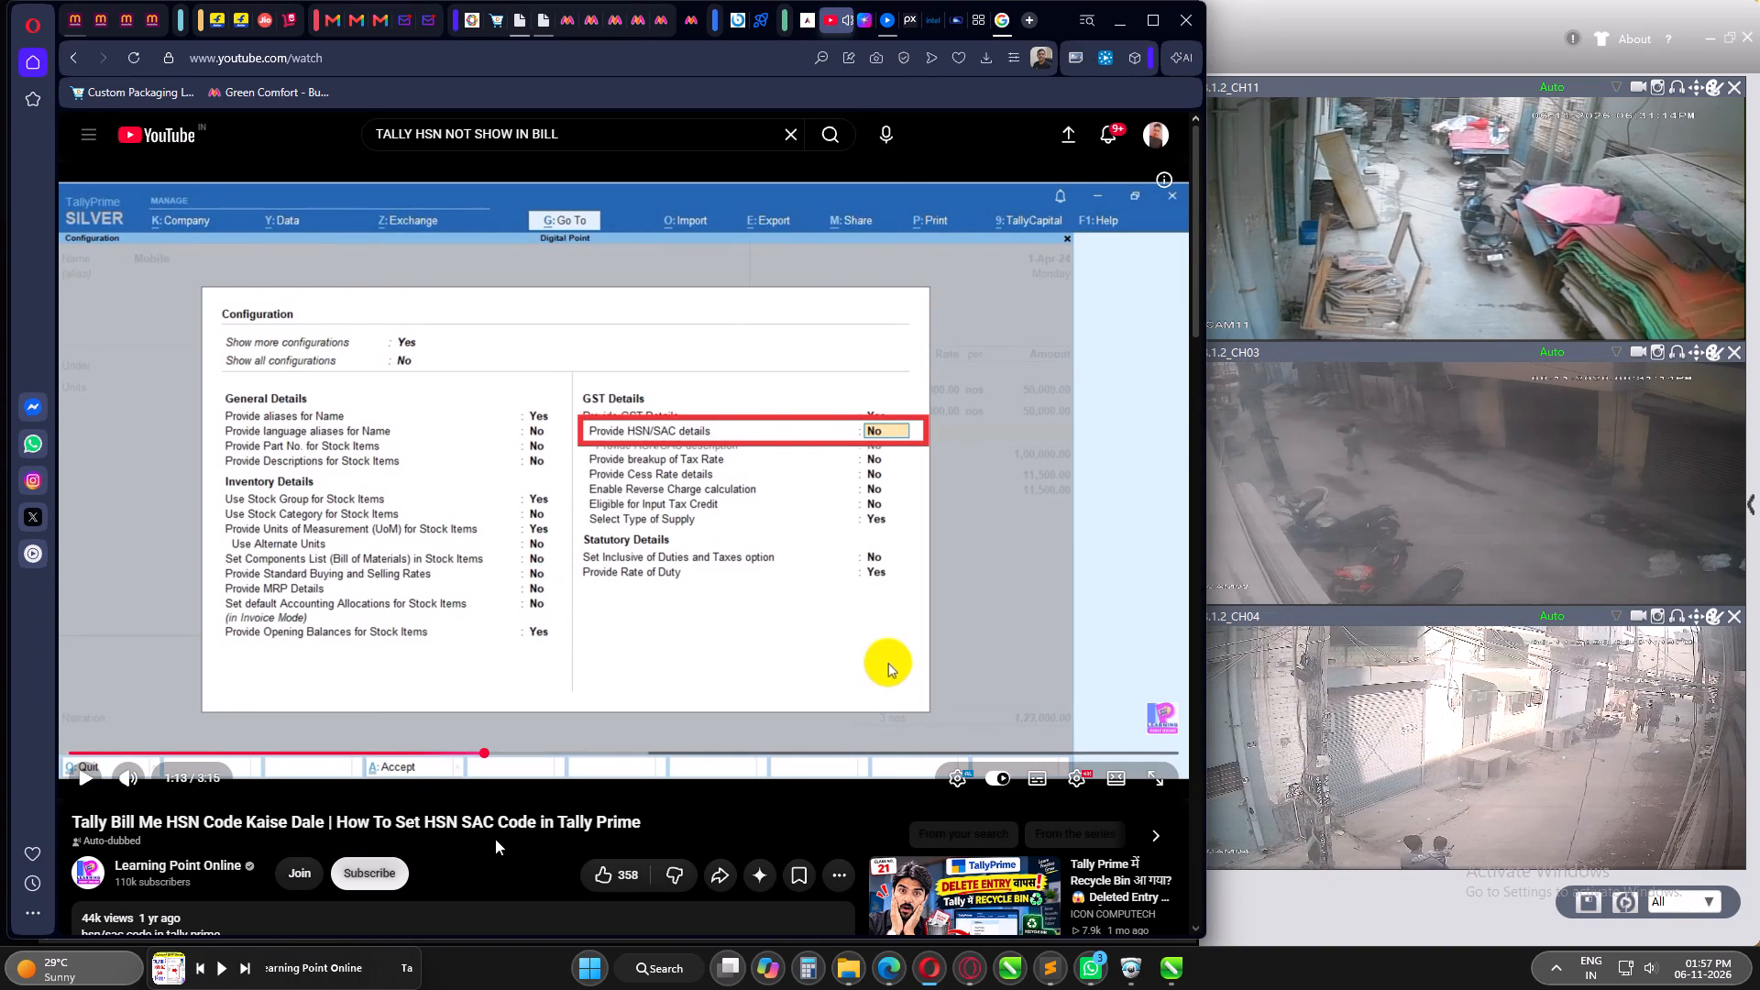
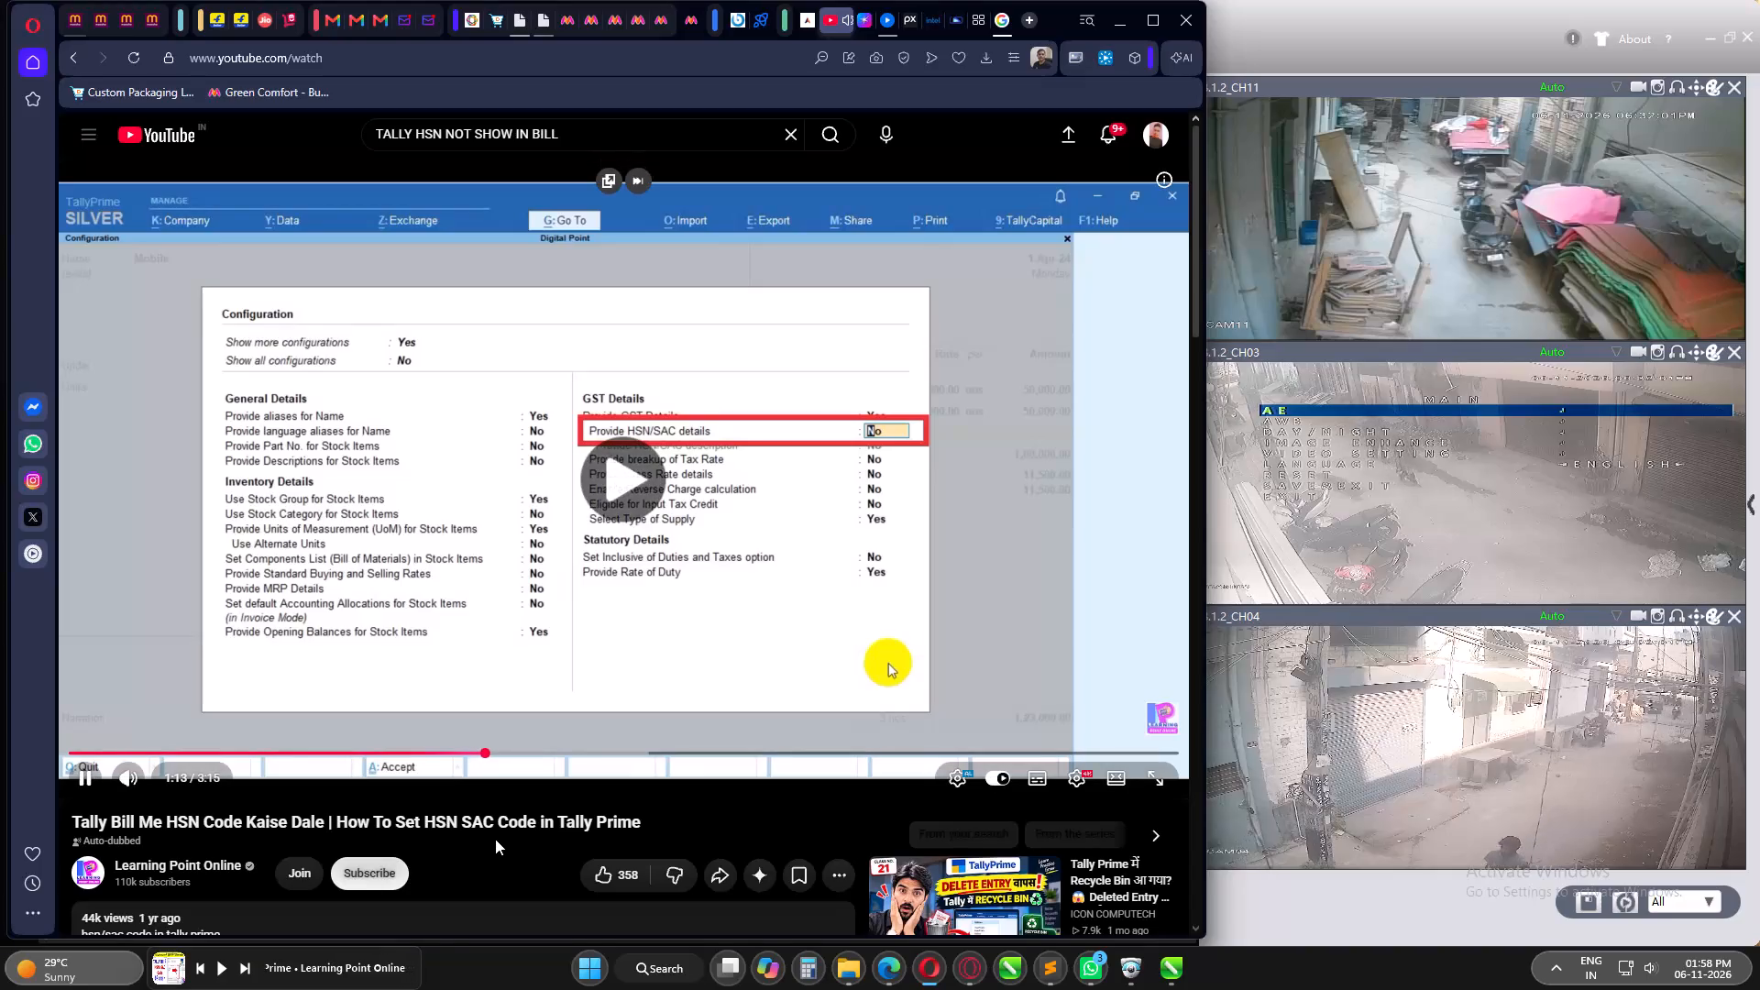
# Rewind the HSN code tutorial slightly to review the stock item Configuration screen, and pause before the HSN/SAC setting is highlighted.
pyautogui.press('Left')
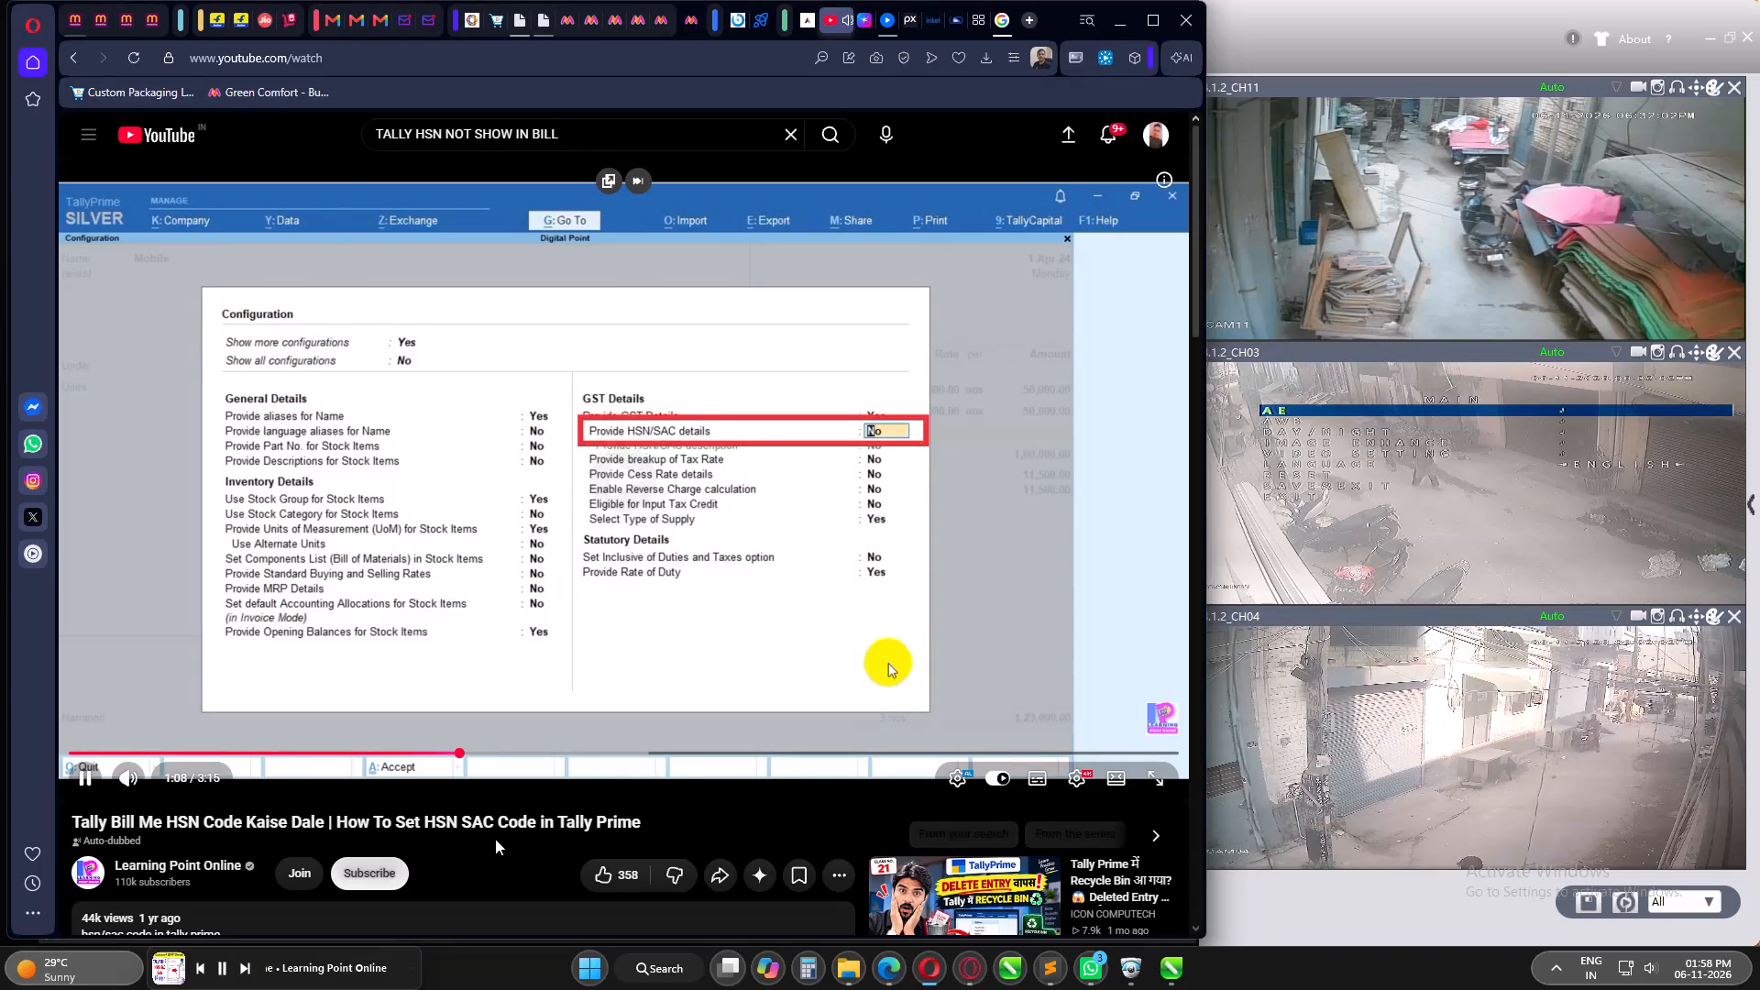
pyautogui.press('Left')
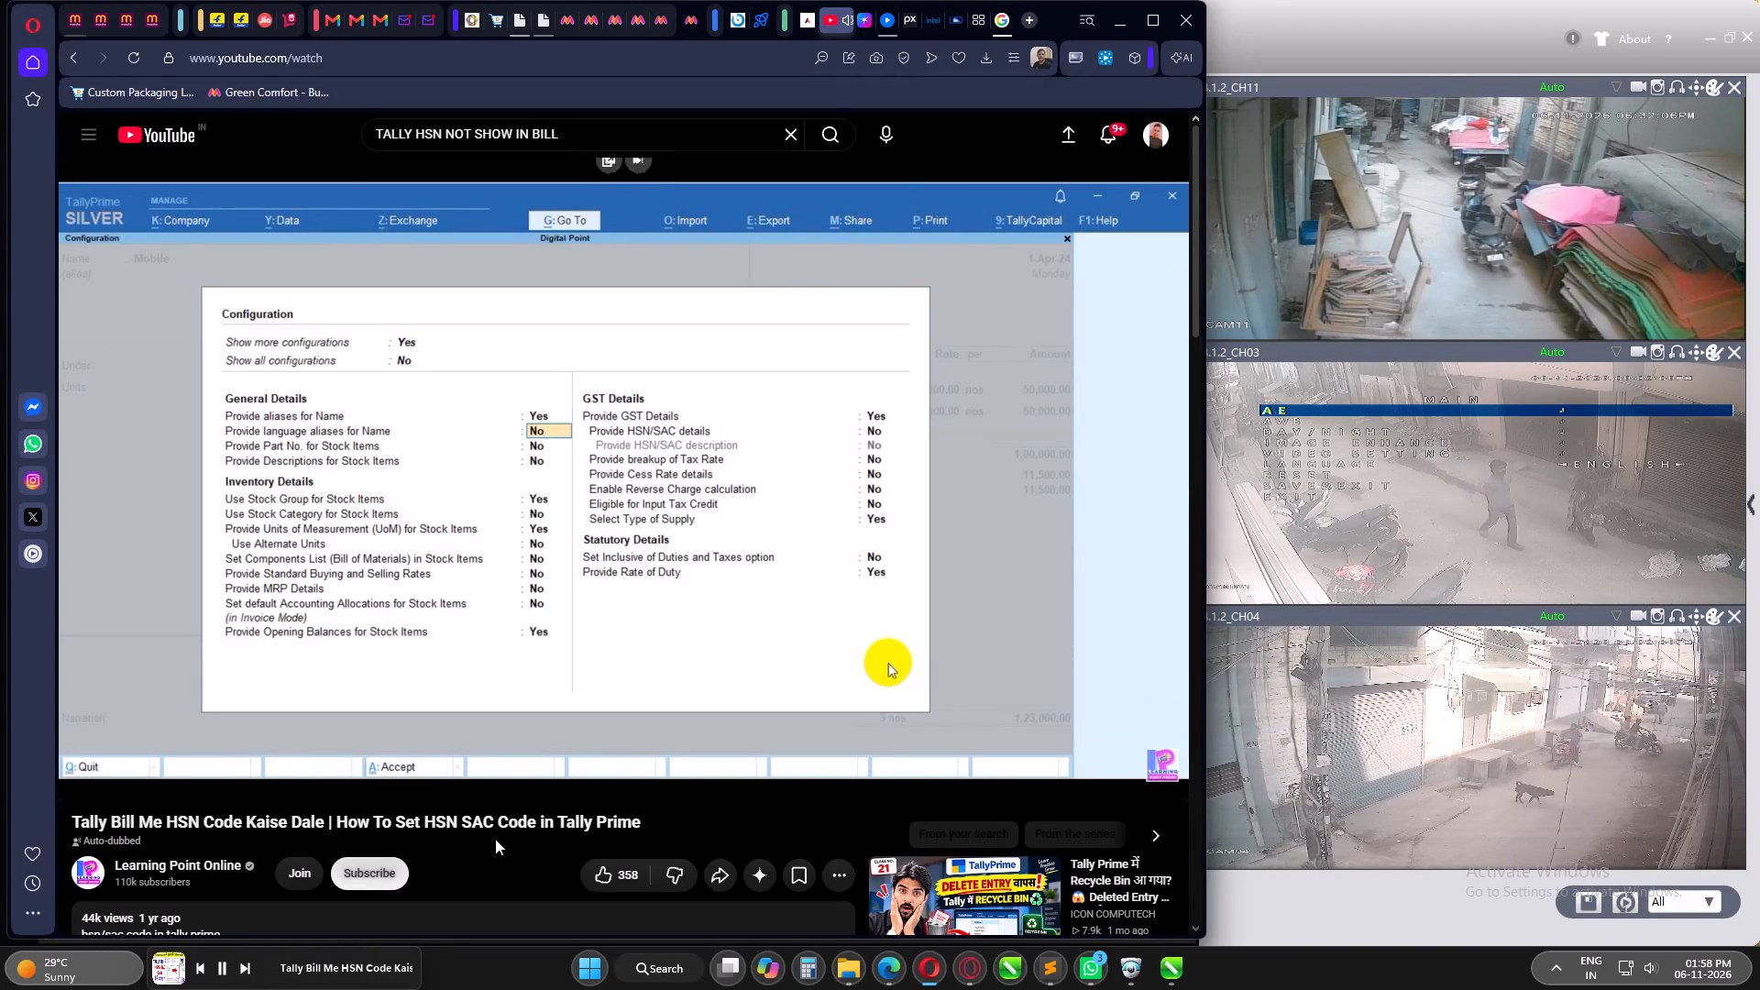
pyautogui.press('space')
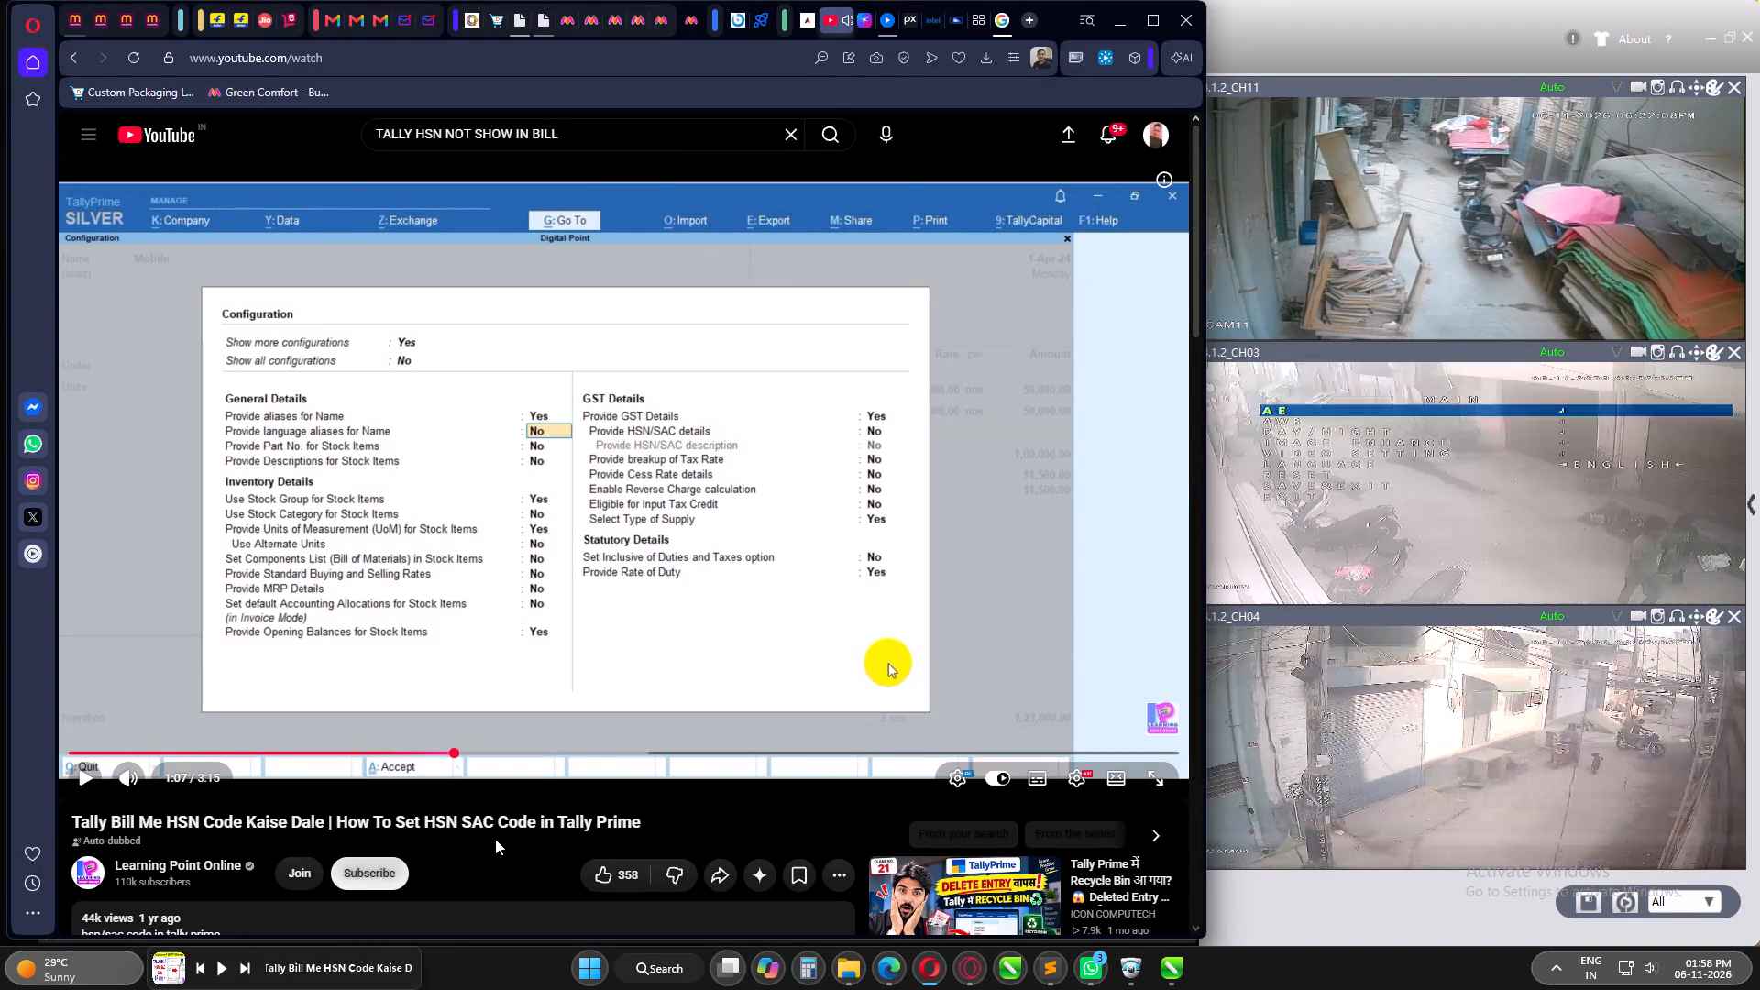